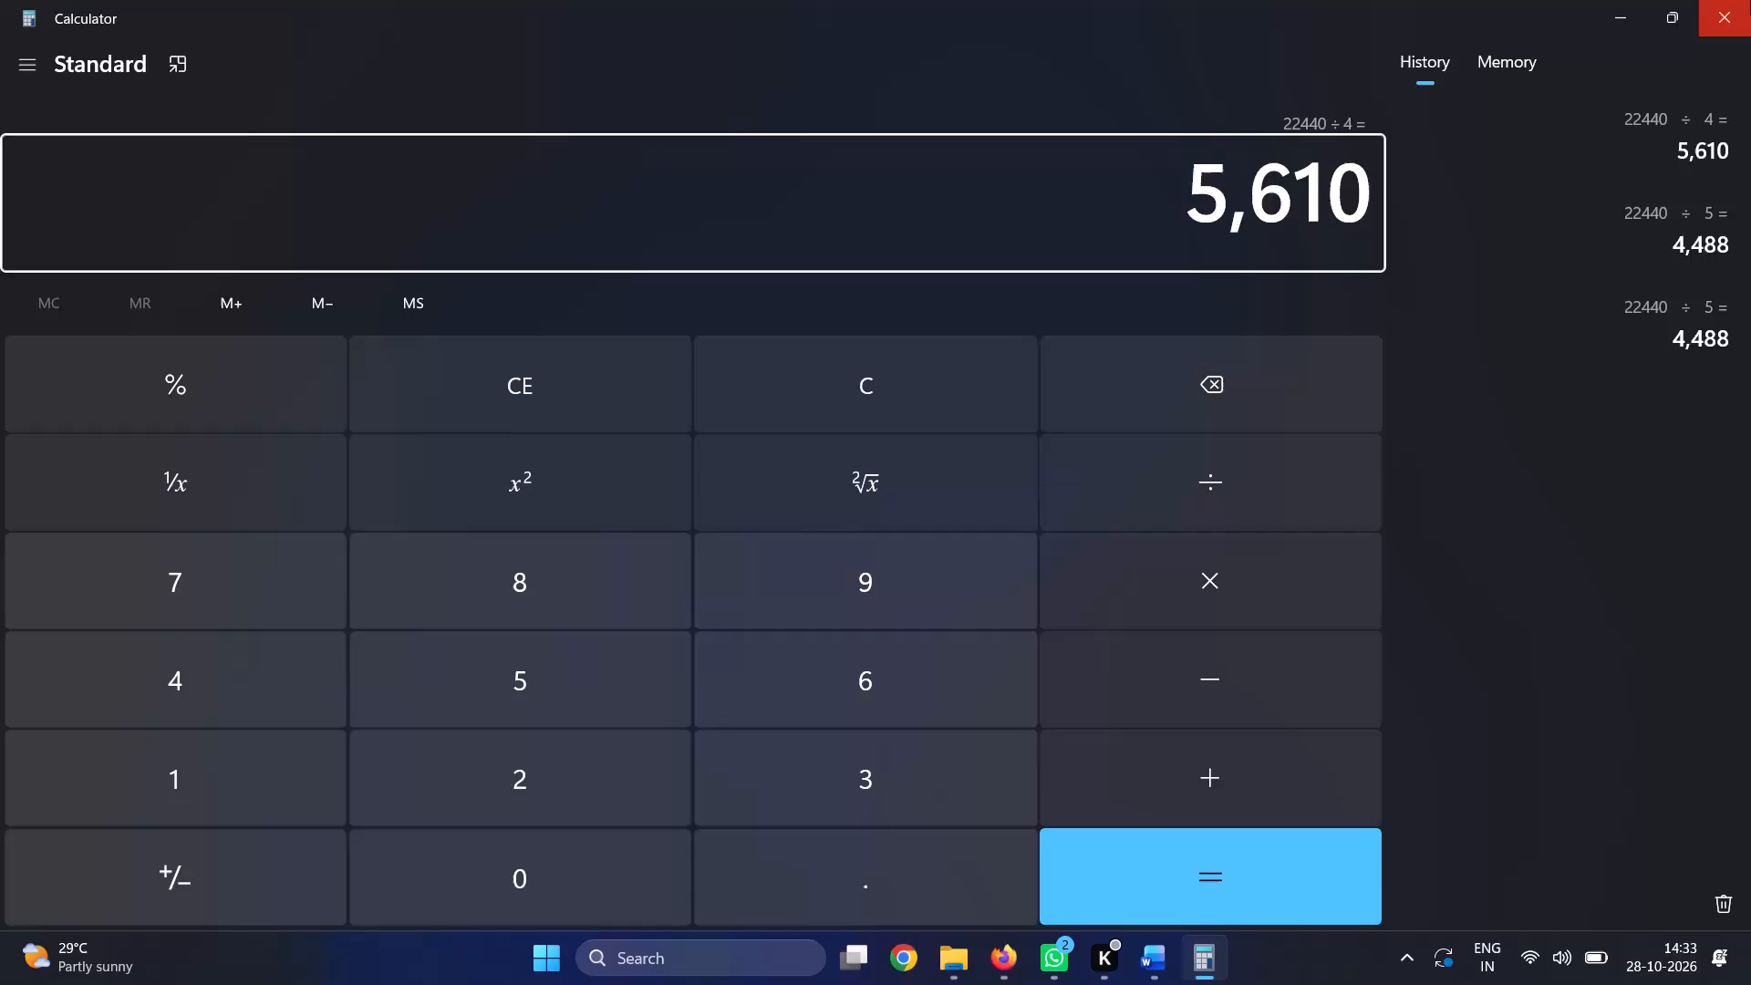
# Close the calculator and the Alliance Air booking window.
pyautogui.click(1750, 0)
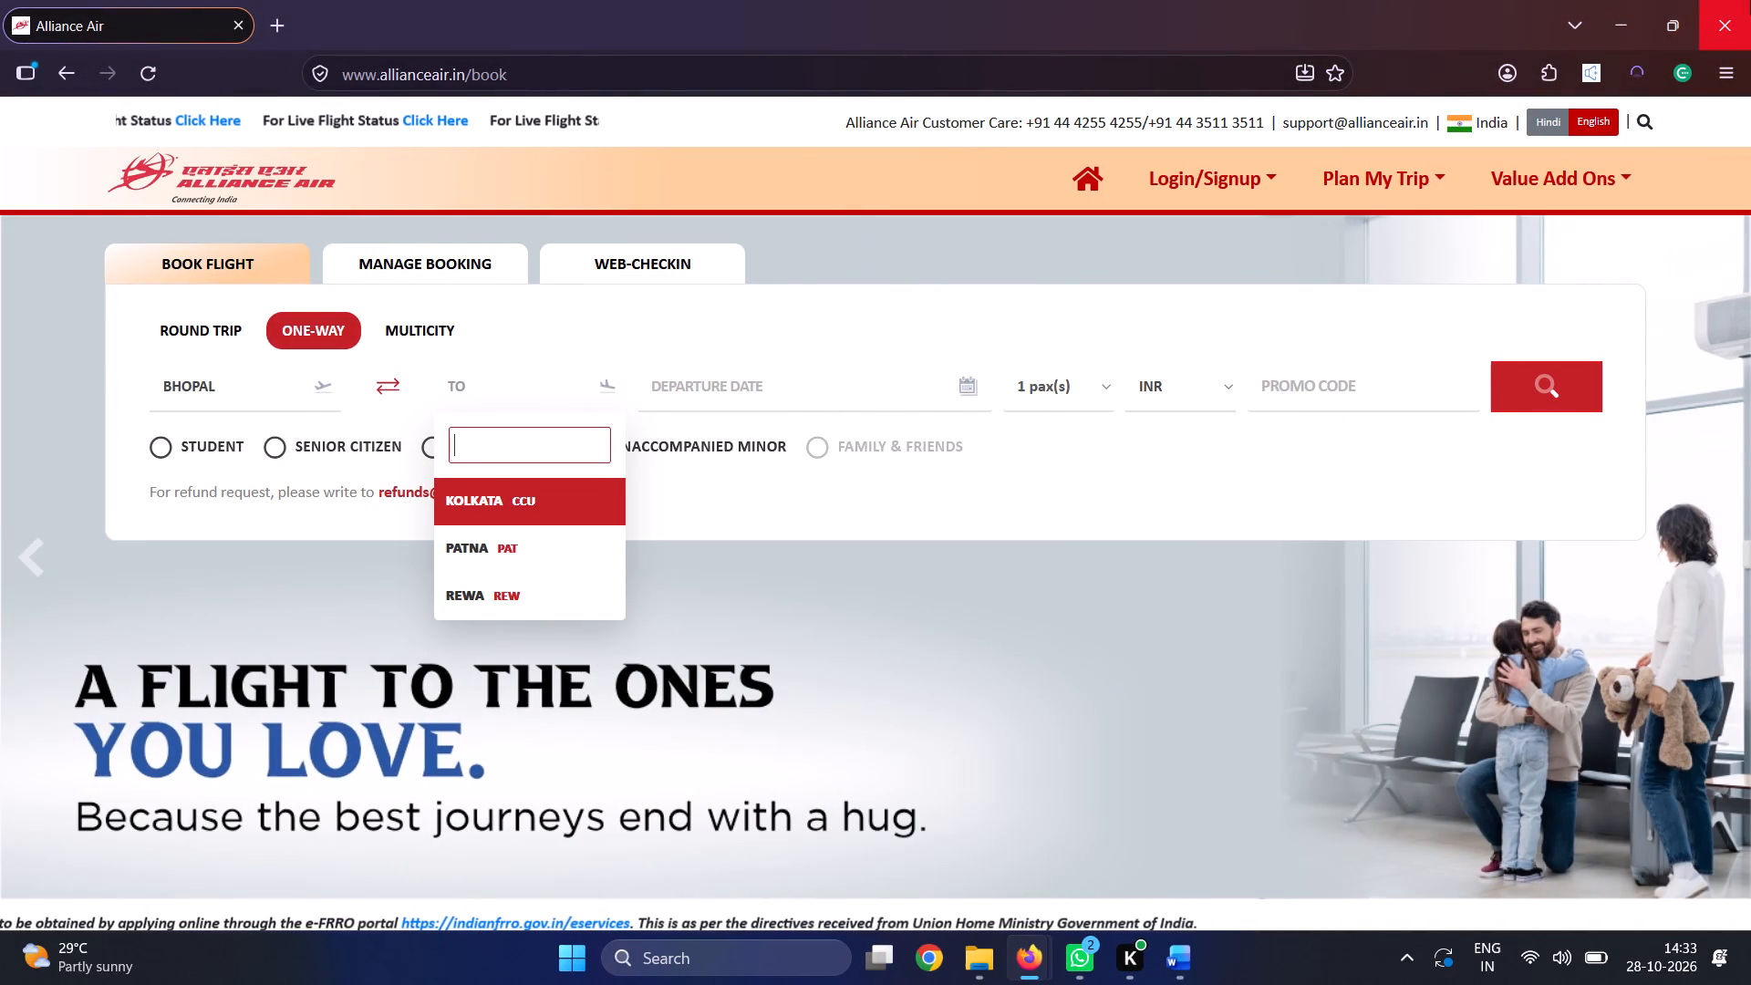
pyautogui.click(300, 395)
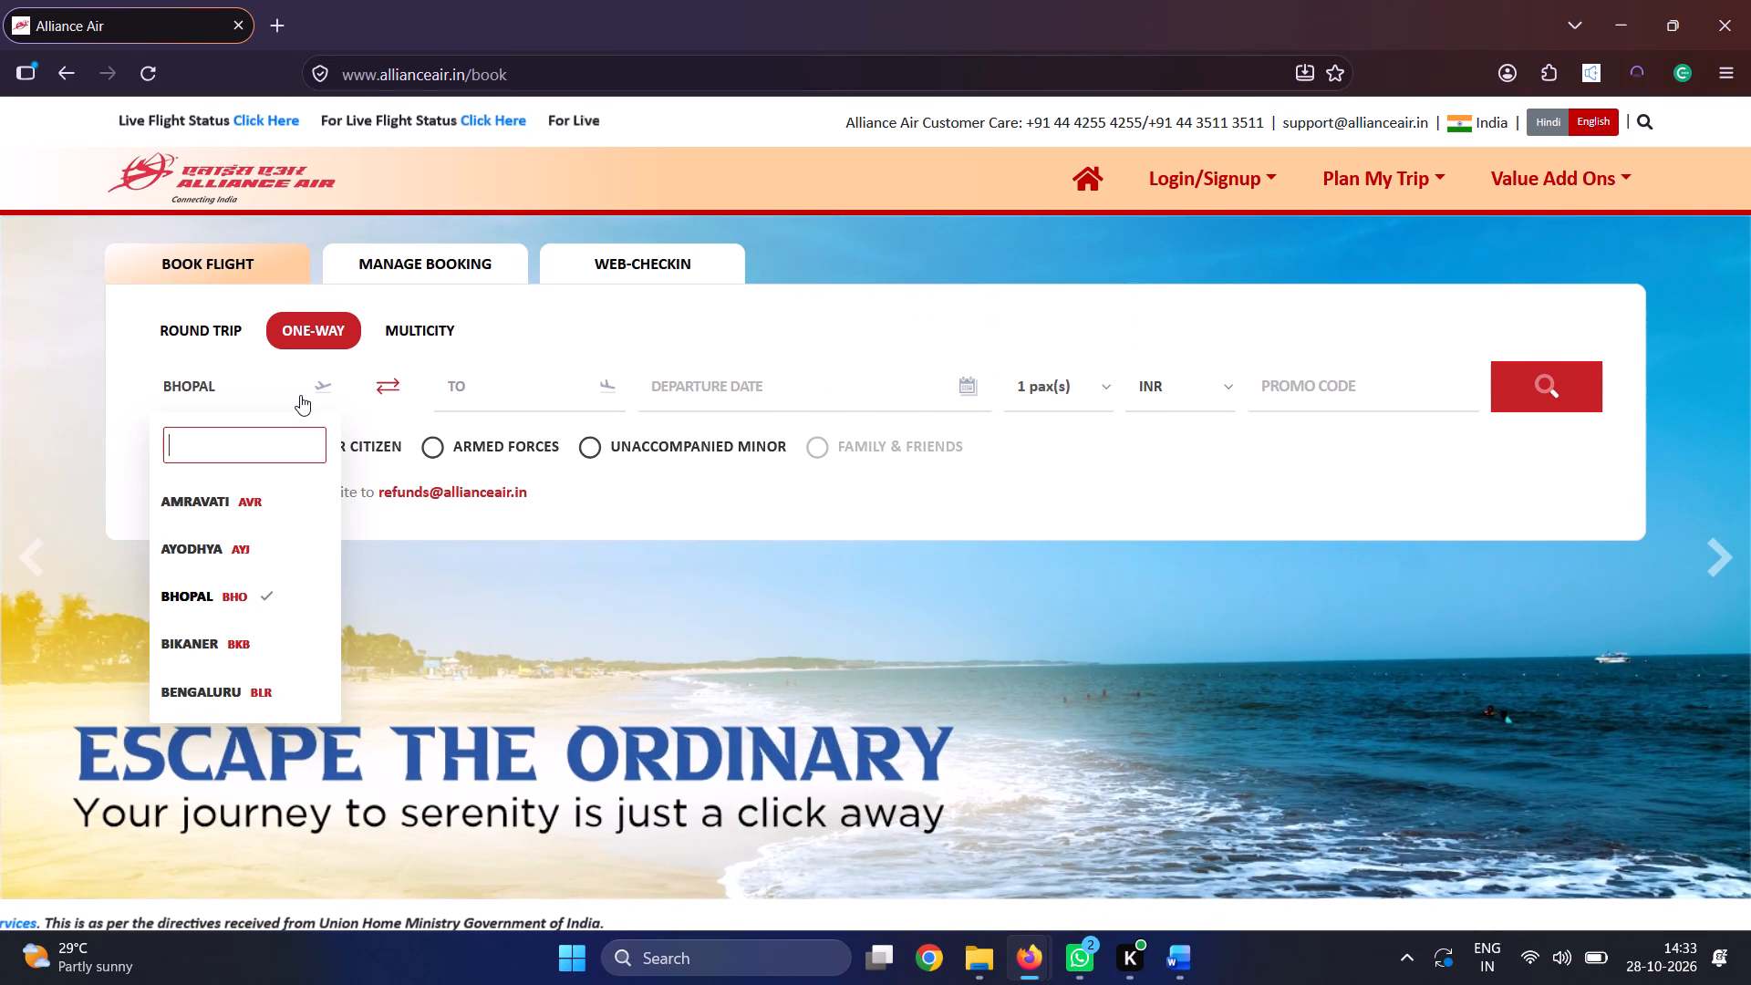
pyautogui.click(445, 363)
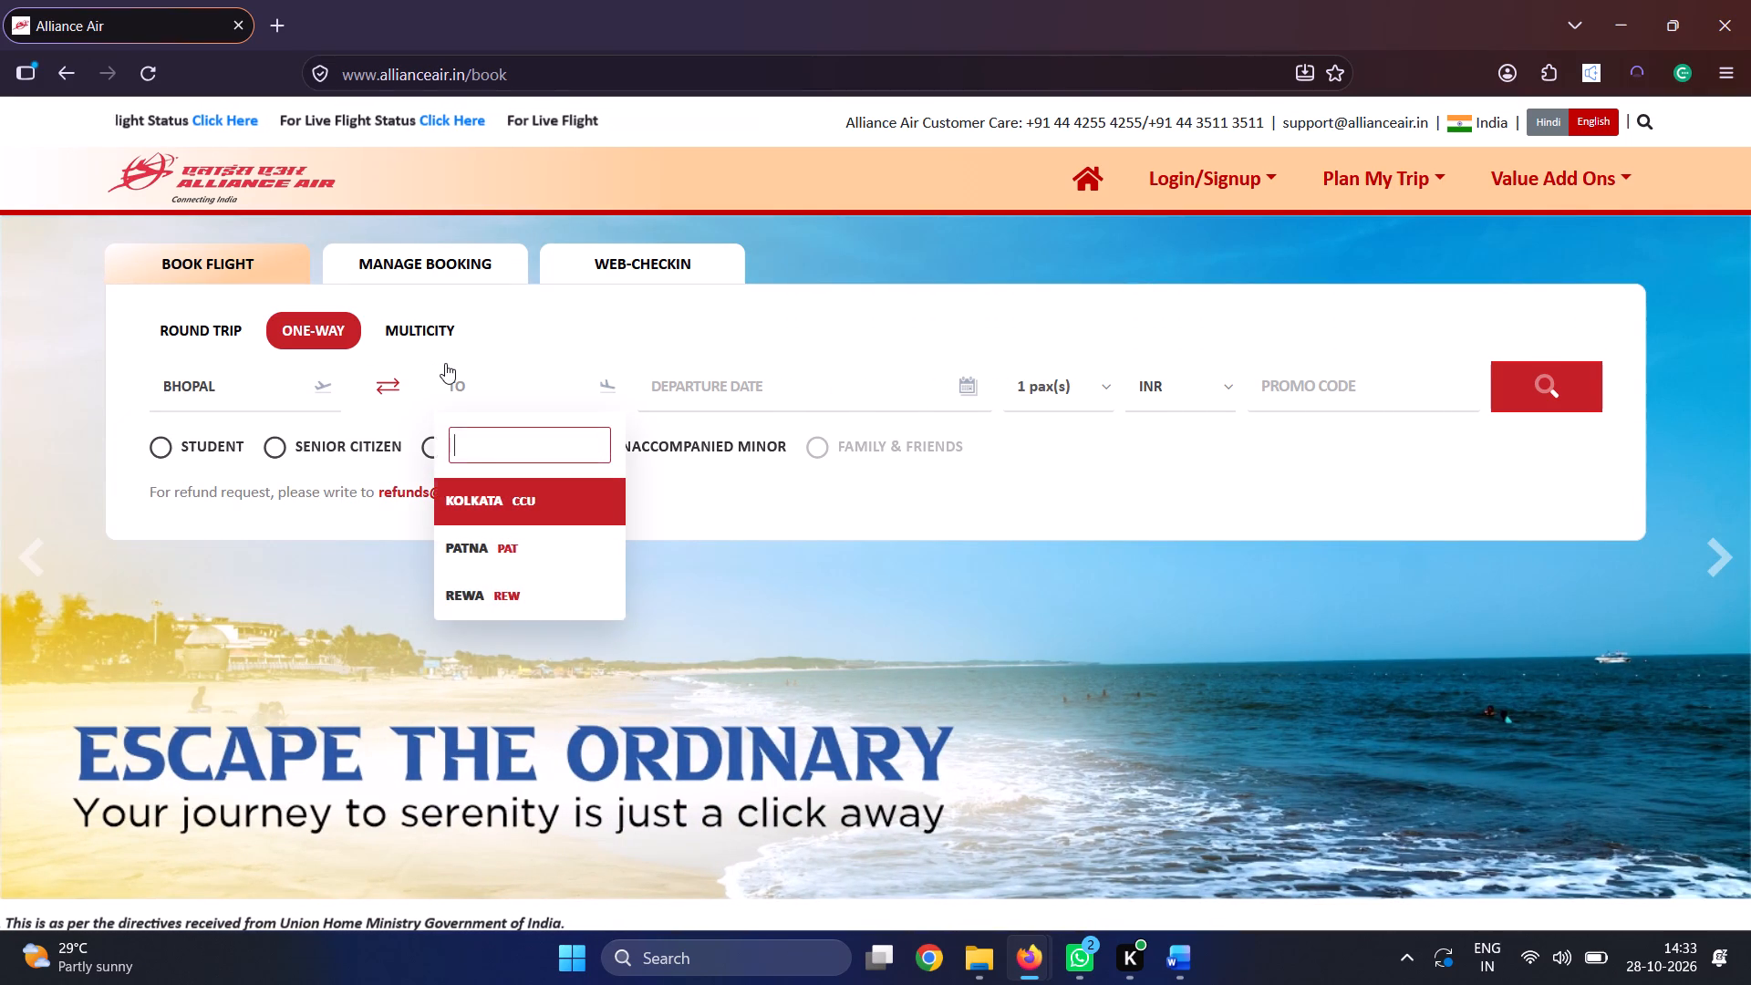
pyautogui.rightClick(446, 365)
pyautogui.hscroll(8, 446, 365)
pyautogui.click(1750, 0)
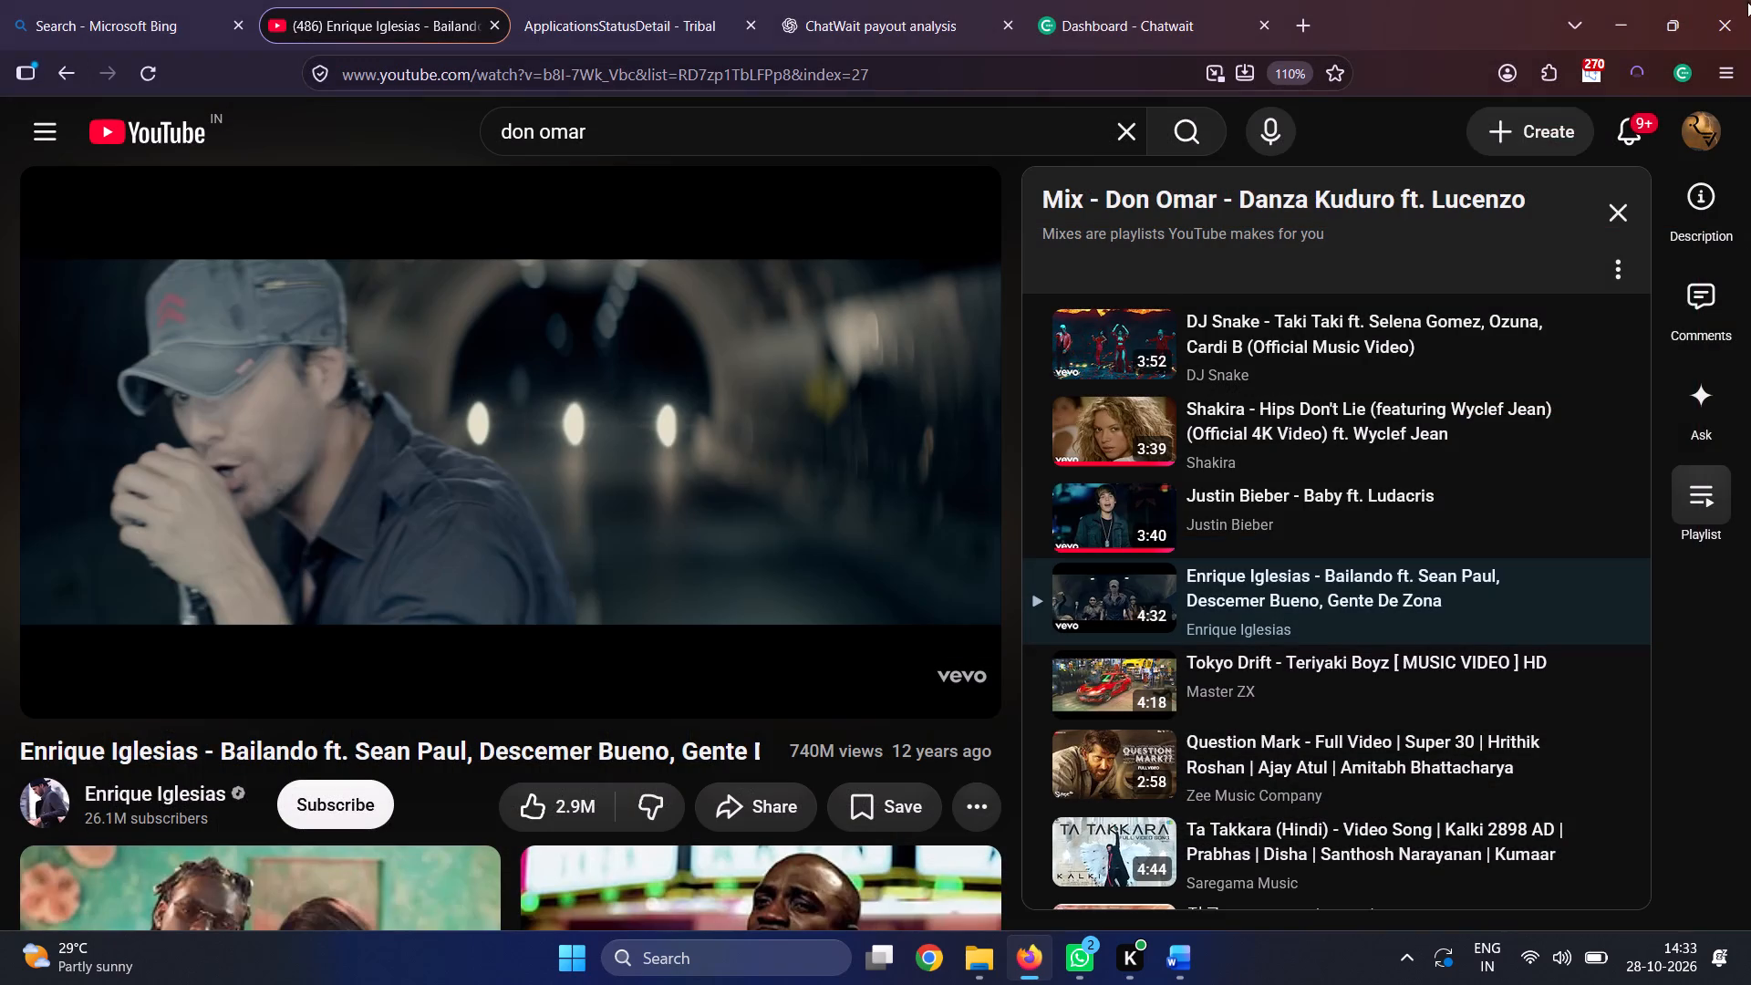
# Switch to Matlab_dsp.docx in Word and examine the Experiment 2 code and output plots.
pyautogui.click(1164, 969)
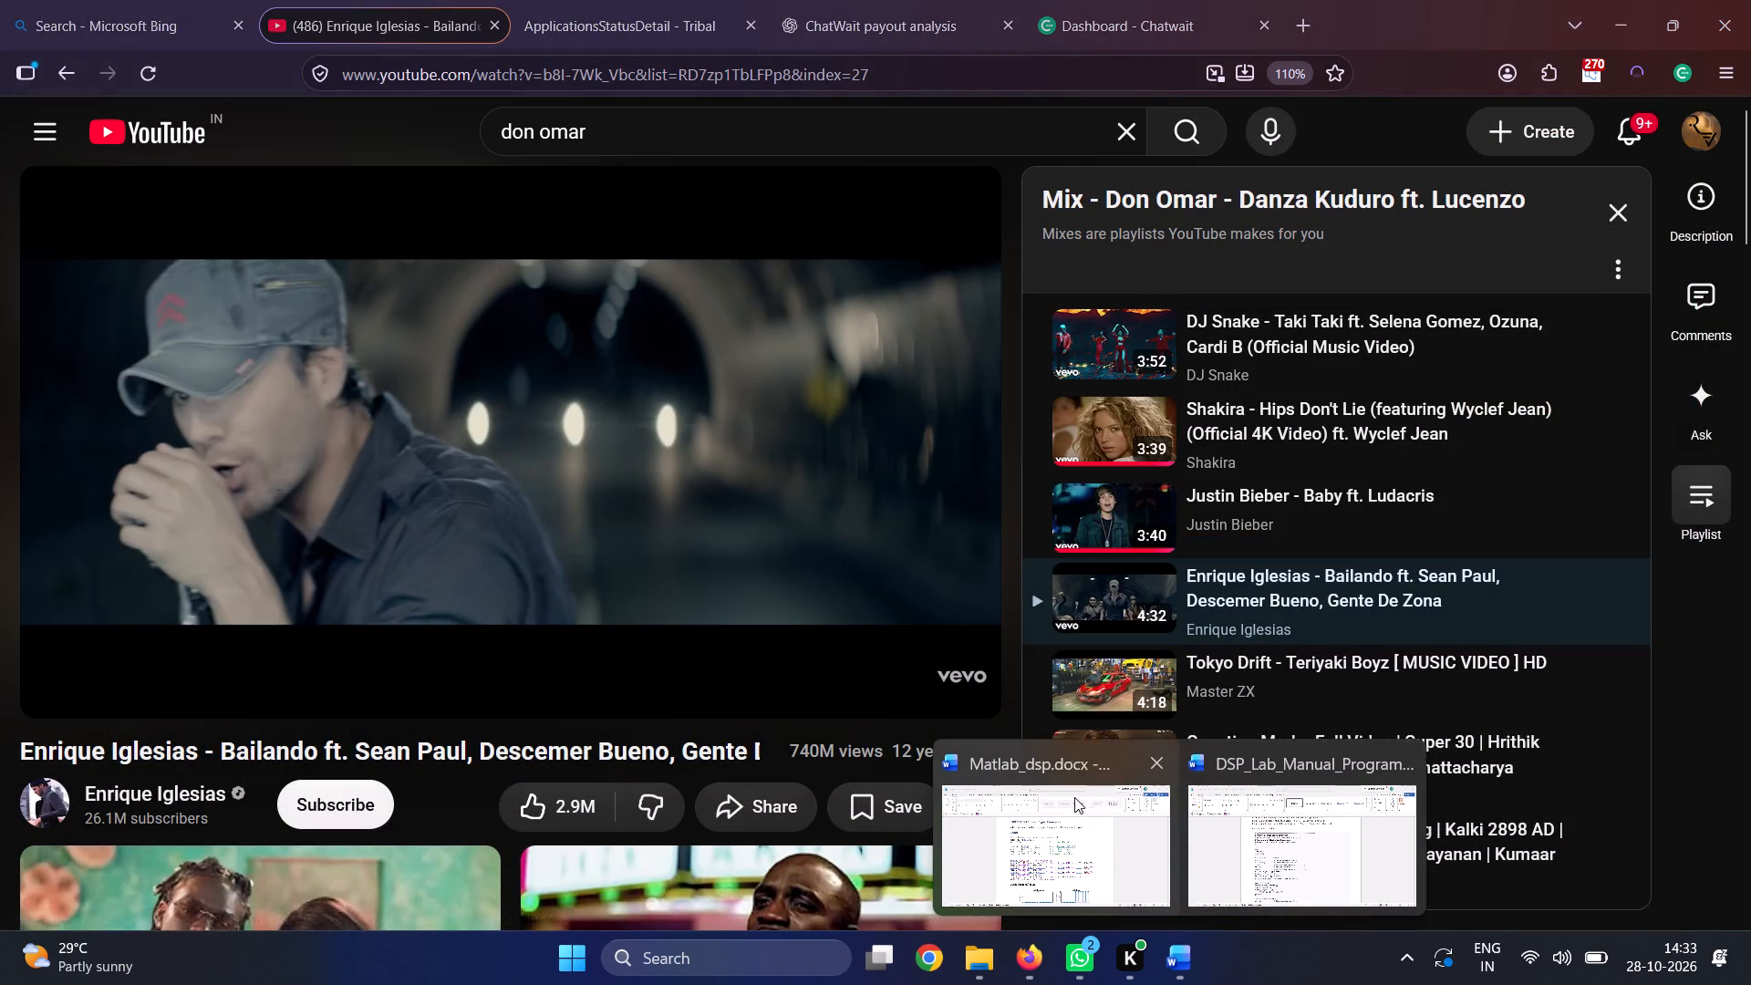
pyautogui.click(1080, 804)
pyautogui.scroll(-2, 1143, 878)
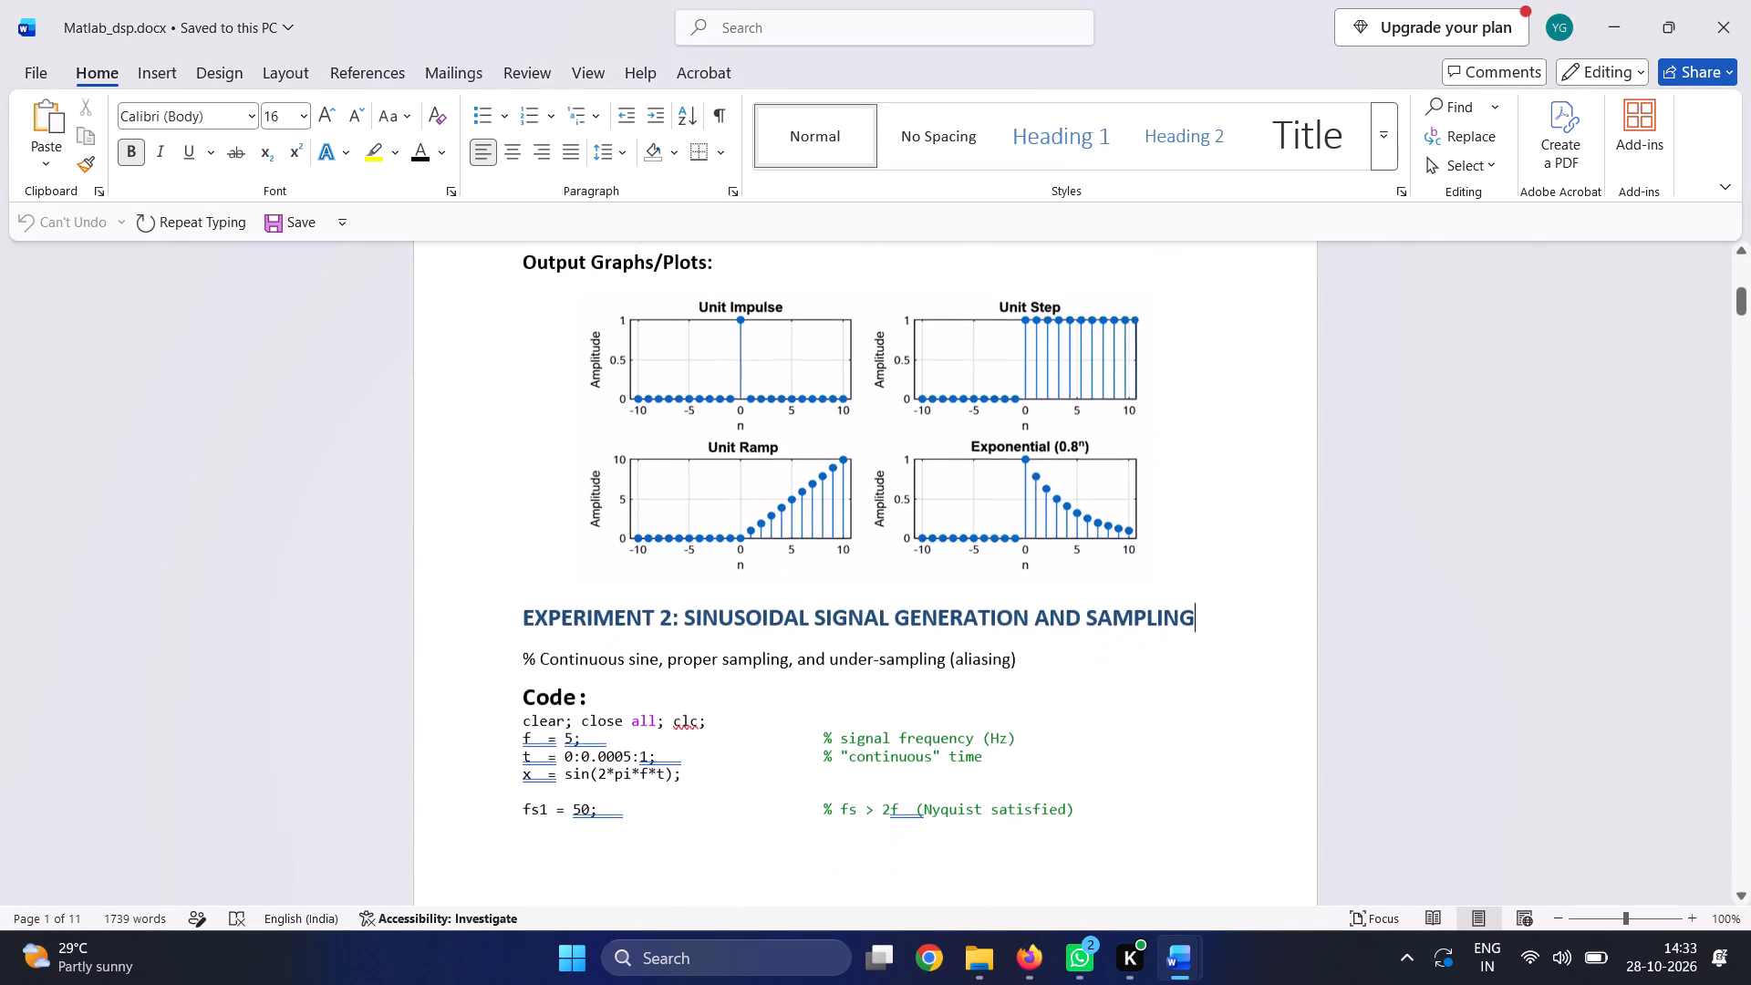
pyautogui.scroll(-1, 858, 785)
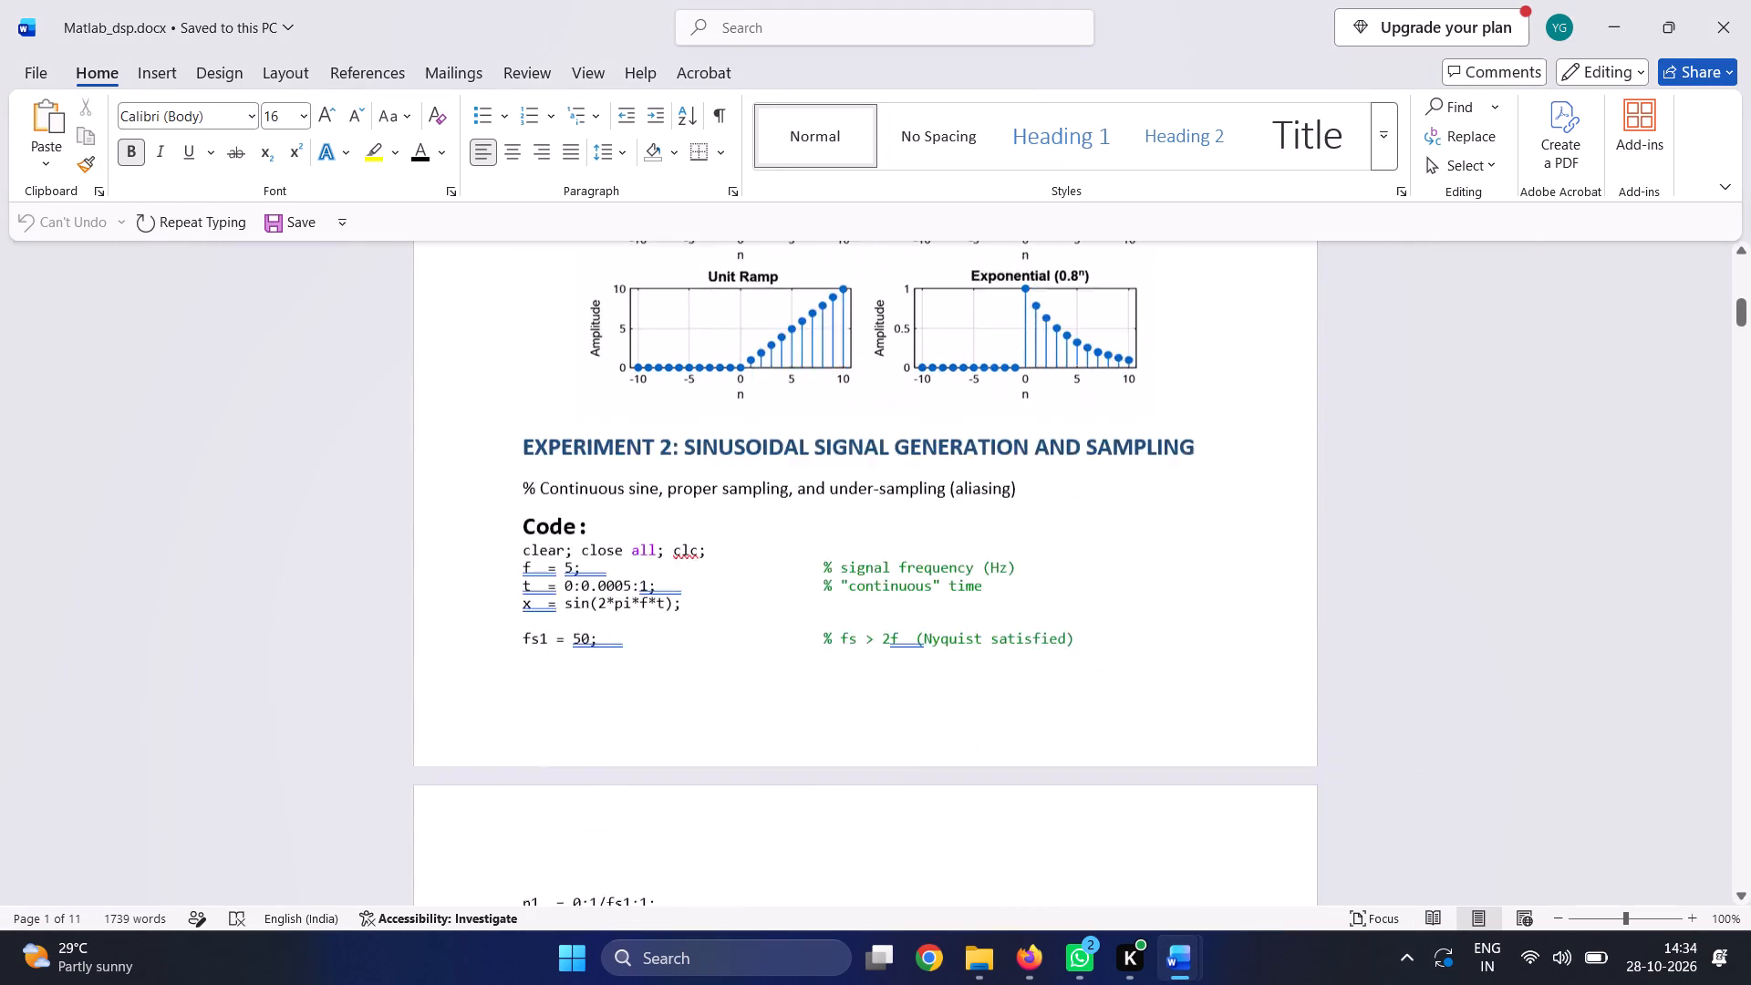
pyautogui.scroll(-3, 858, 785)
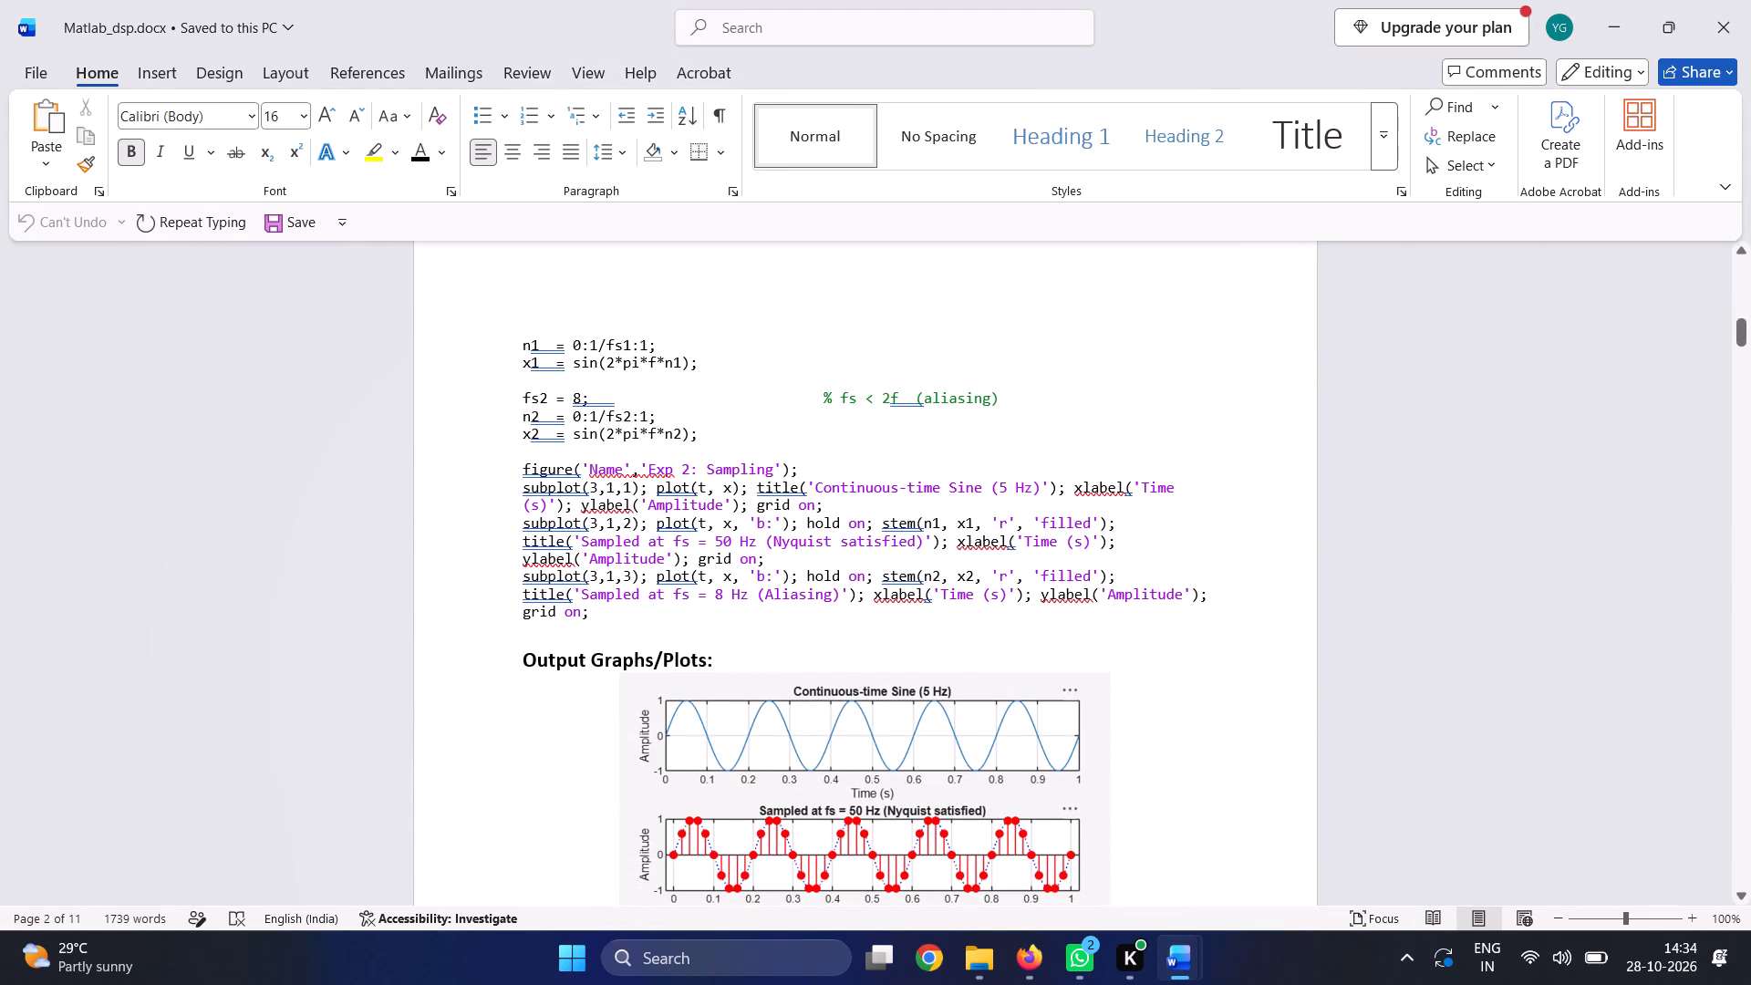
# Switch to DSP_Lab_Manual_Programs_and_Outputs copy.docx and look through Experiment 1's code and plots down to the Experiment 2 heading.
pyautogui.click(1186, 941)
pyautogui.click(1300, 885)
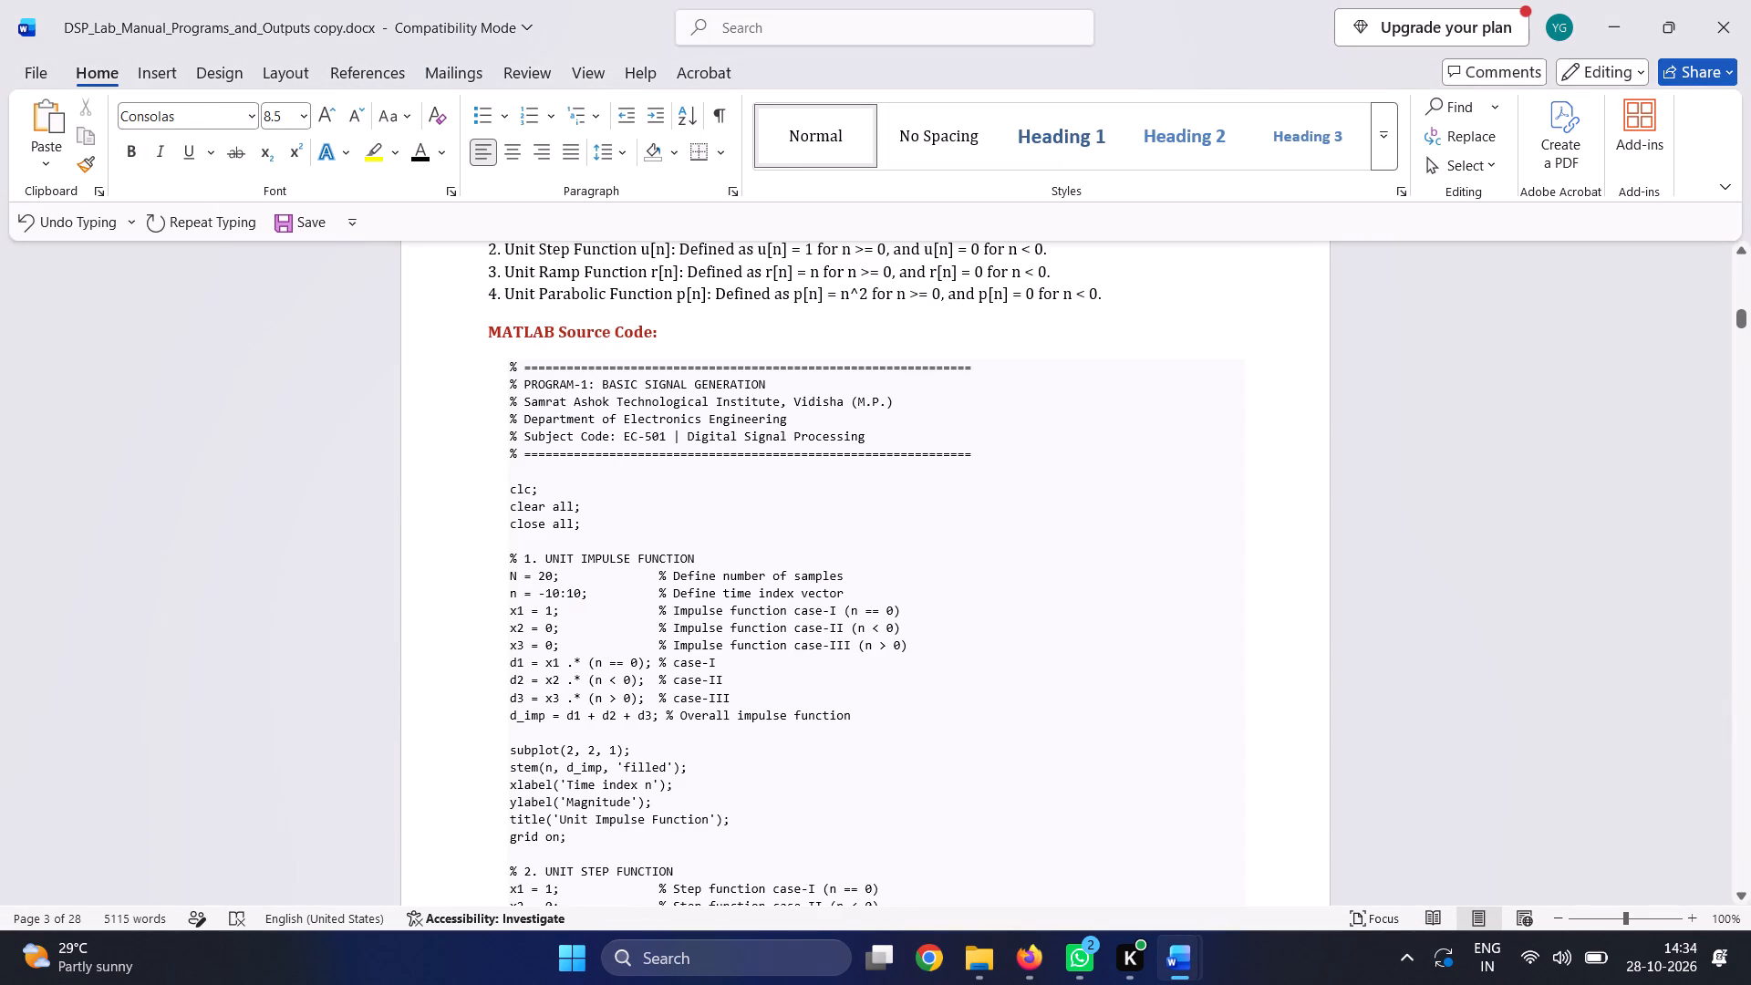
pyautogui.scroll(-5, 1007, 806)
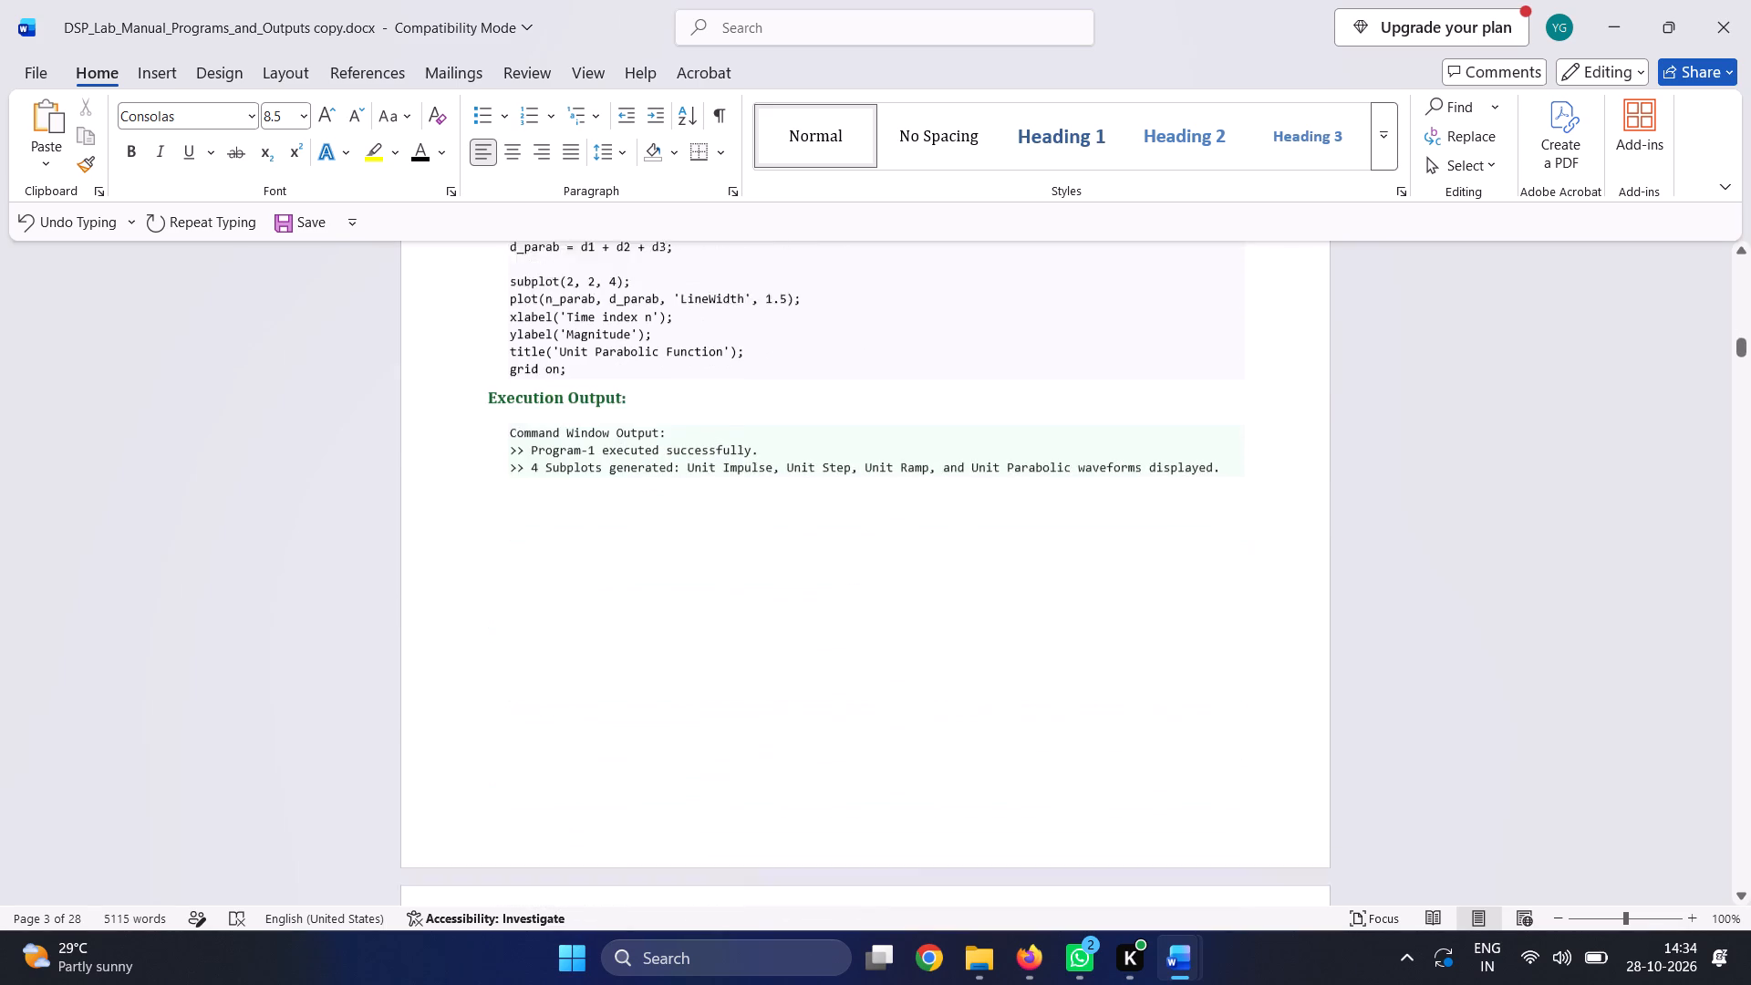
pyautogui.scroll(-1, 1007, 806)
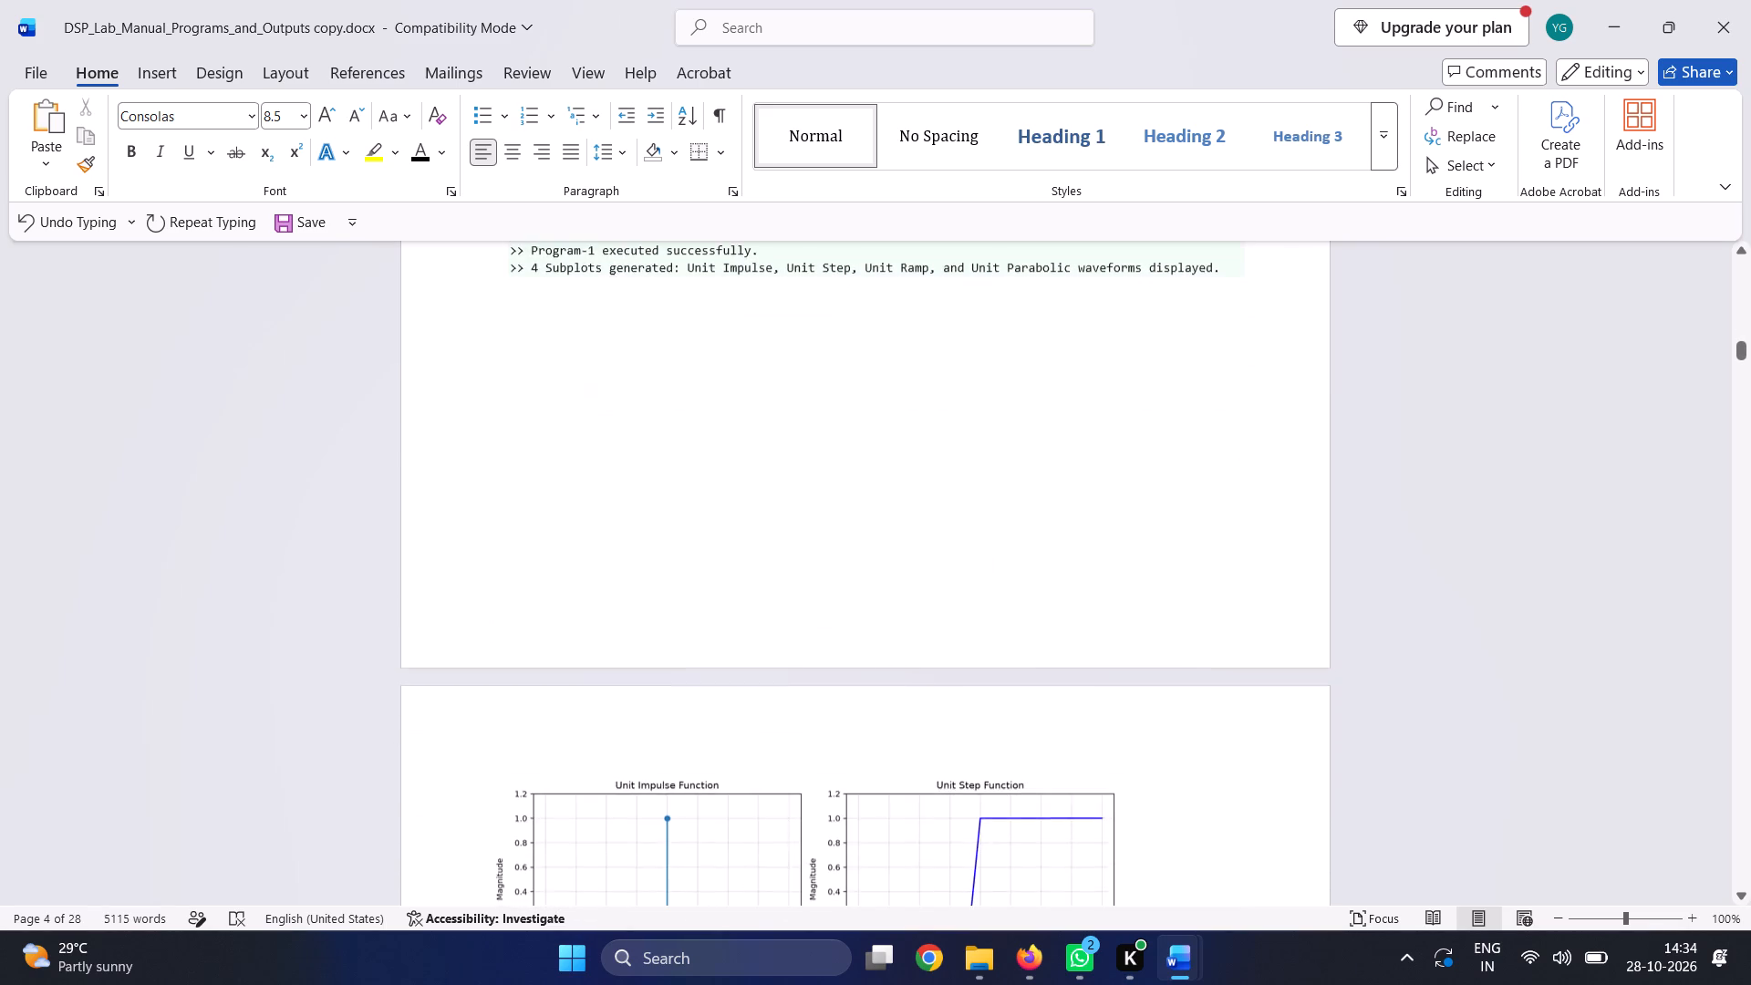
pyautogui.scroll(-3, 1007, 806)
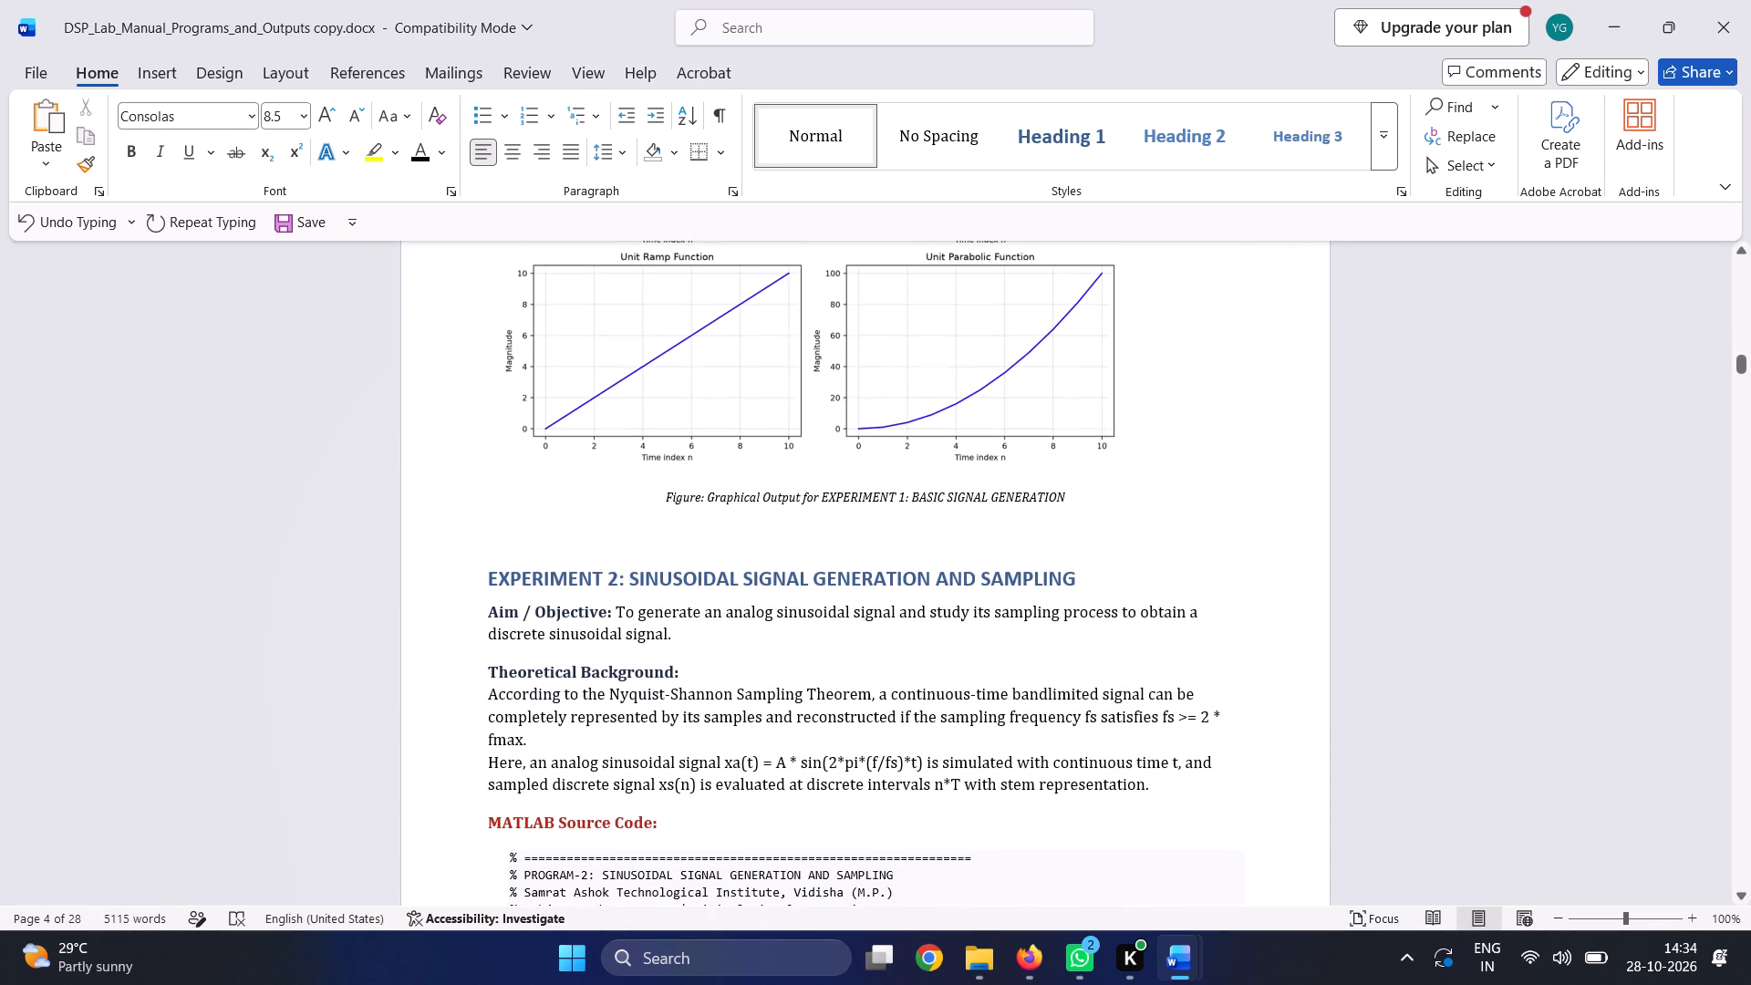
# Insert ten blank lines directly before the Experiment 2 heading, moving it down away from the Experiment 1 figure.
pyautogui.click(467, 561)
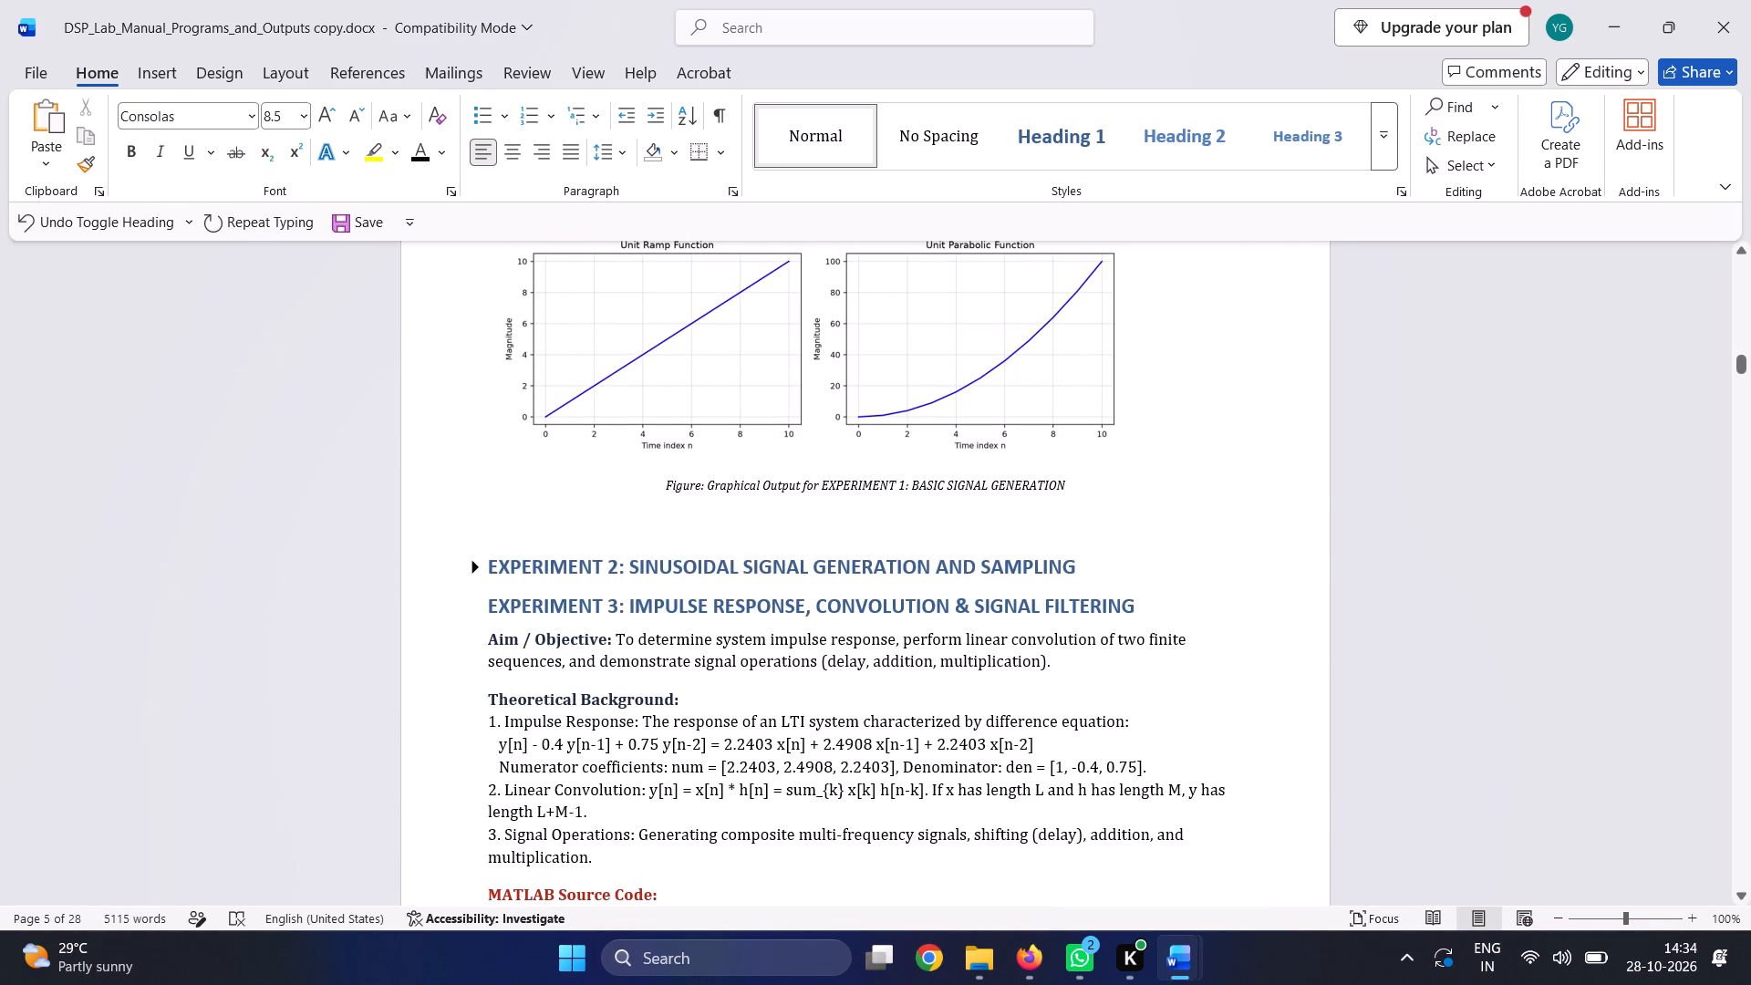
pyautogui.click(489, 567)
pyautogui.press('Return')
pyautogui.press('Return')
pyautogui.press('Return')
pyautogui.press('Return')
pyautogui.press('Return')
pyautogui.press('Return')
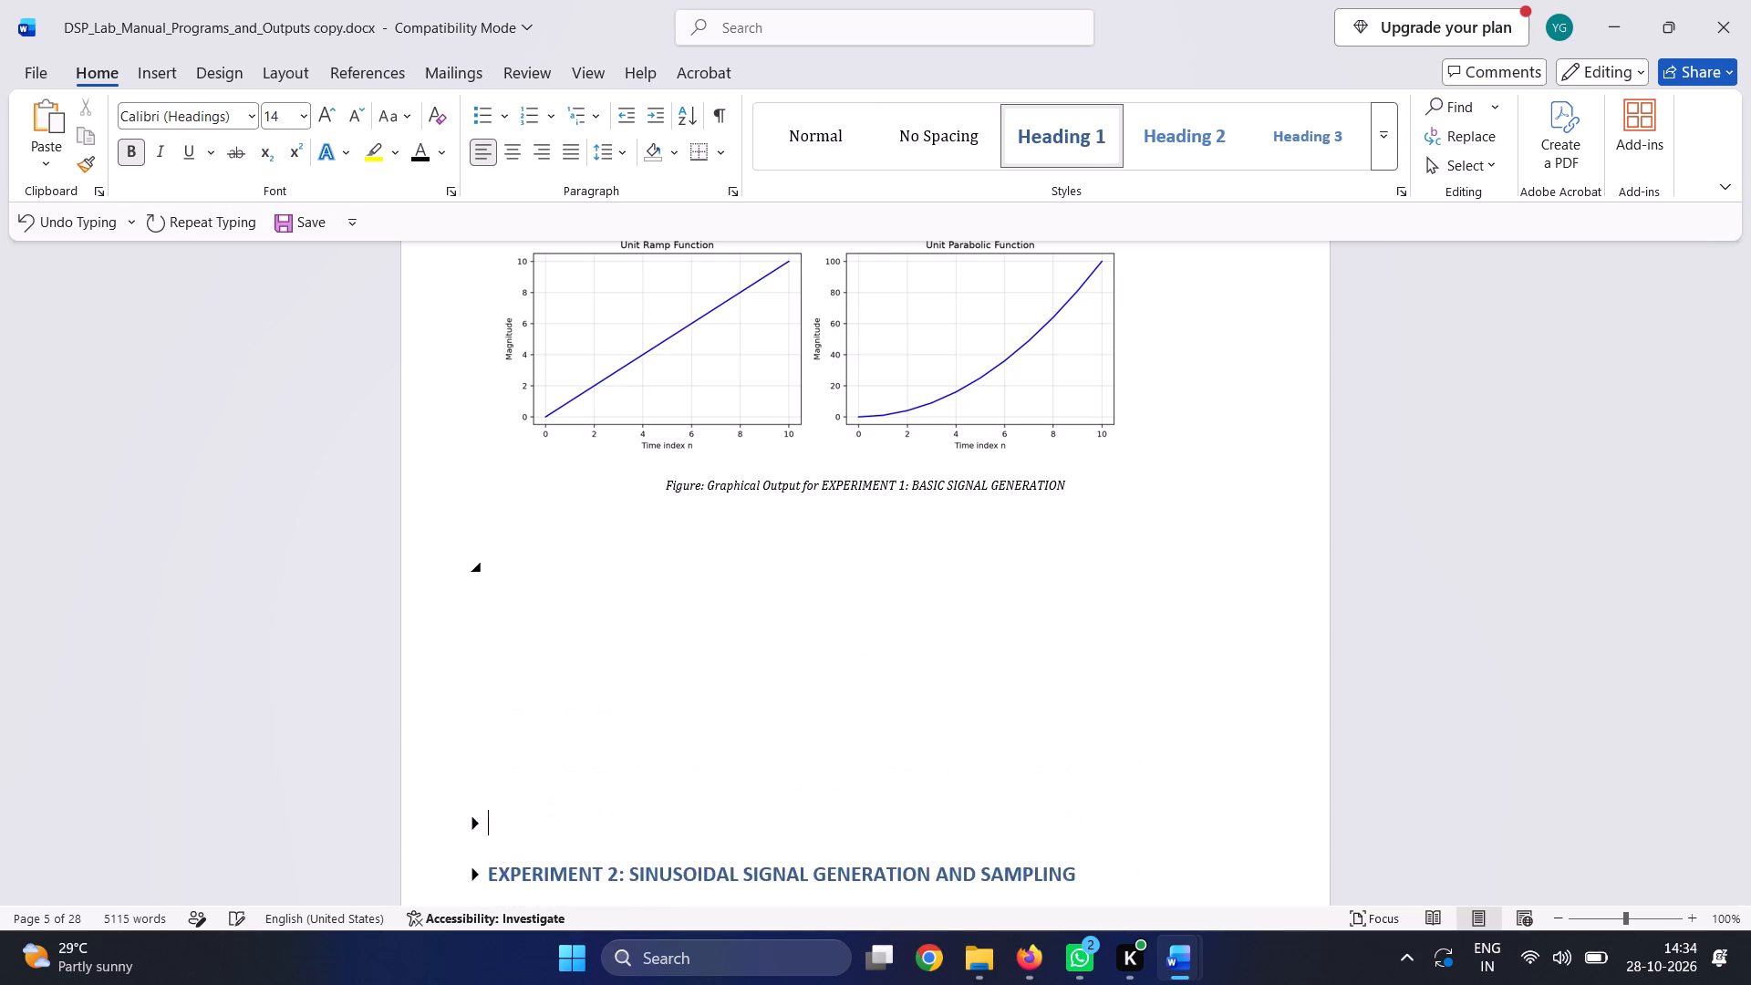
pyautogui.press('Return')
pyautogui.press('Return')
pyautogui.scroll(-1, 489, 567)
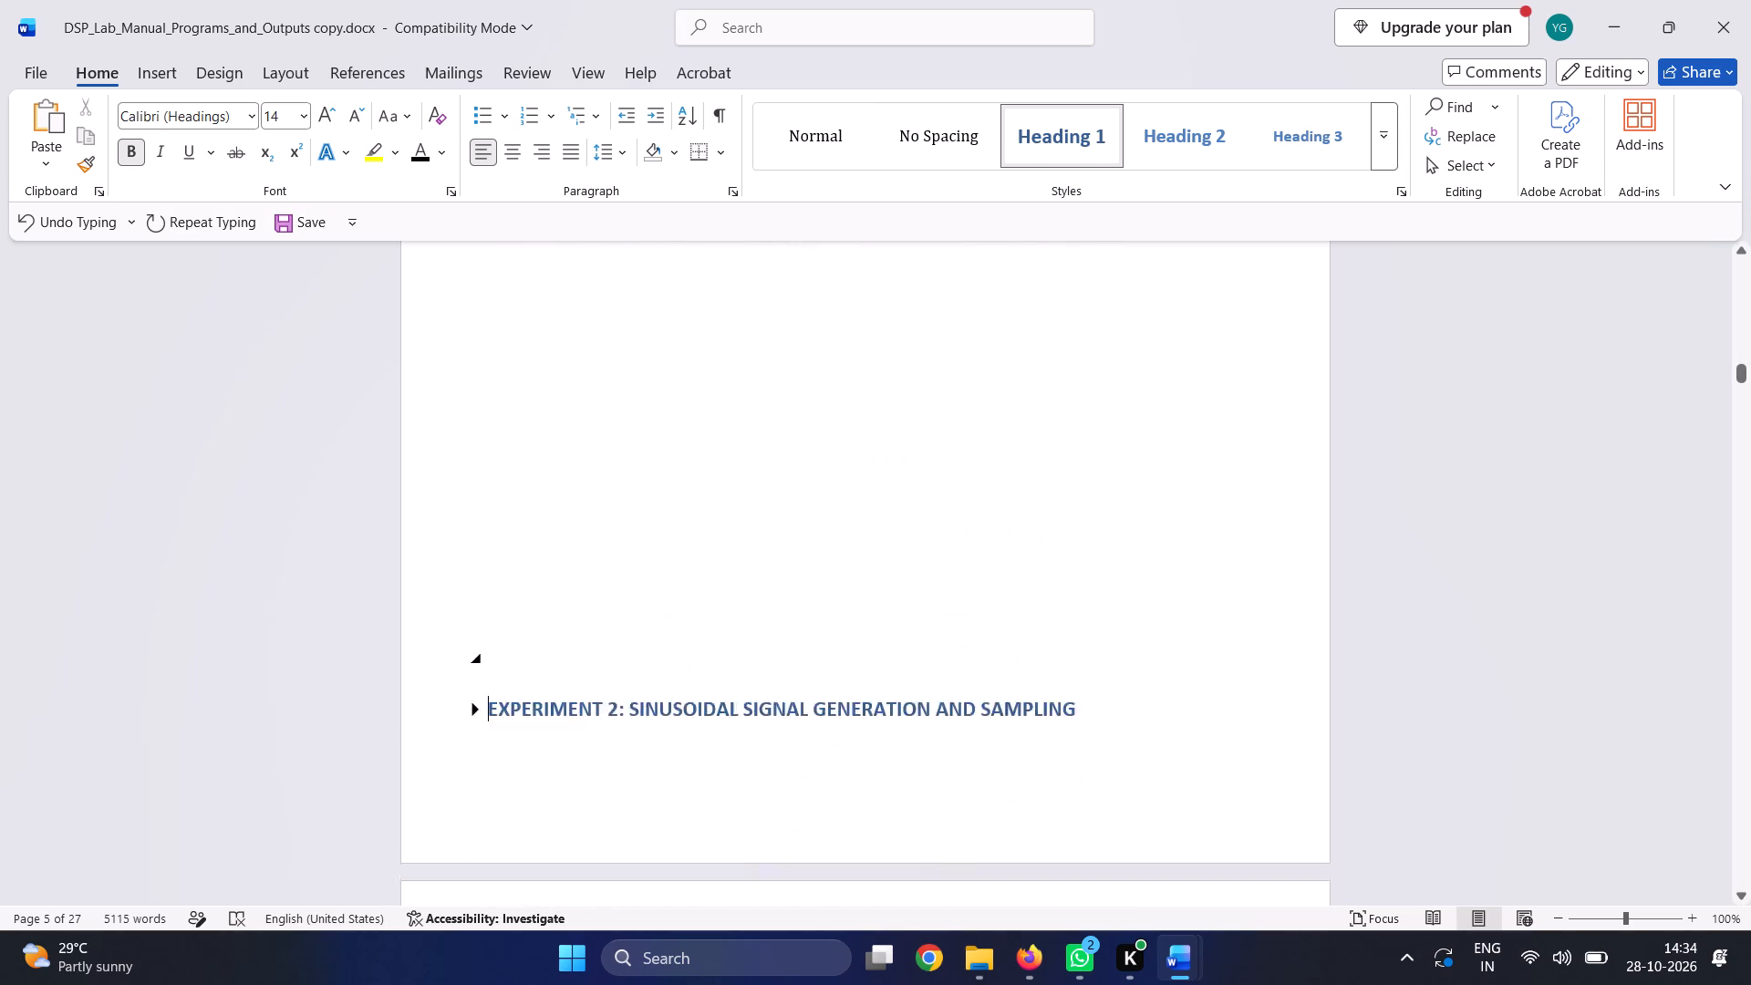
pyautogui.scroll(-1, 489, 567)
pyautogui.press('Return')
pyautogui.press('Return')
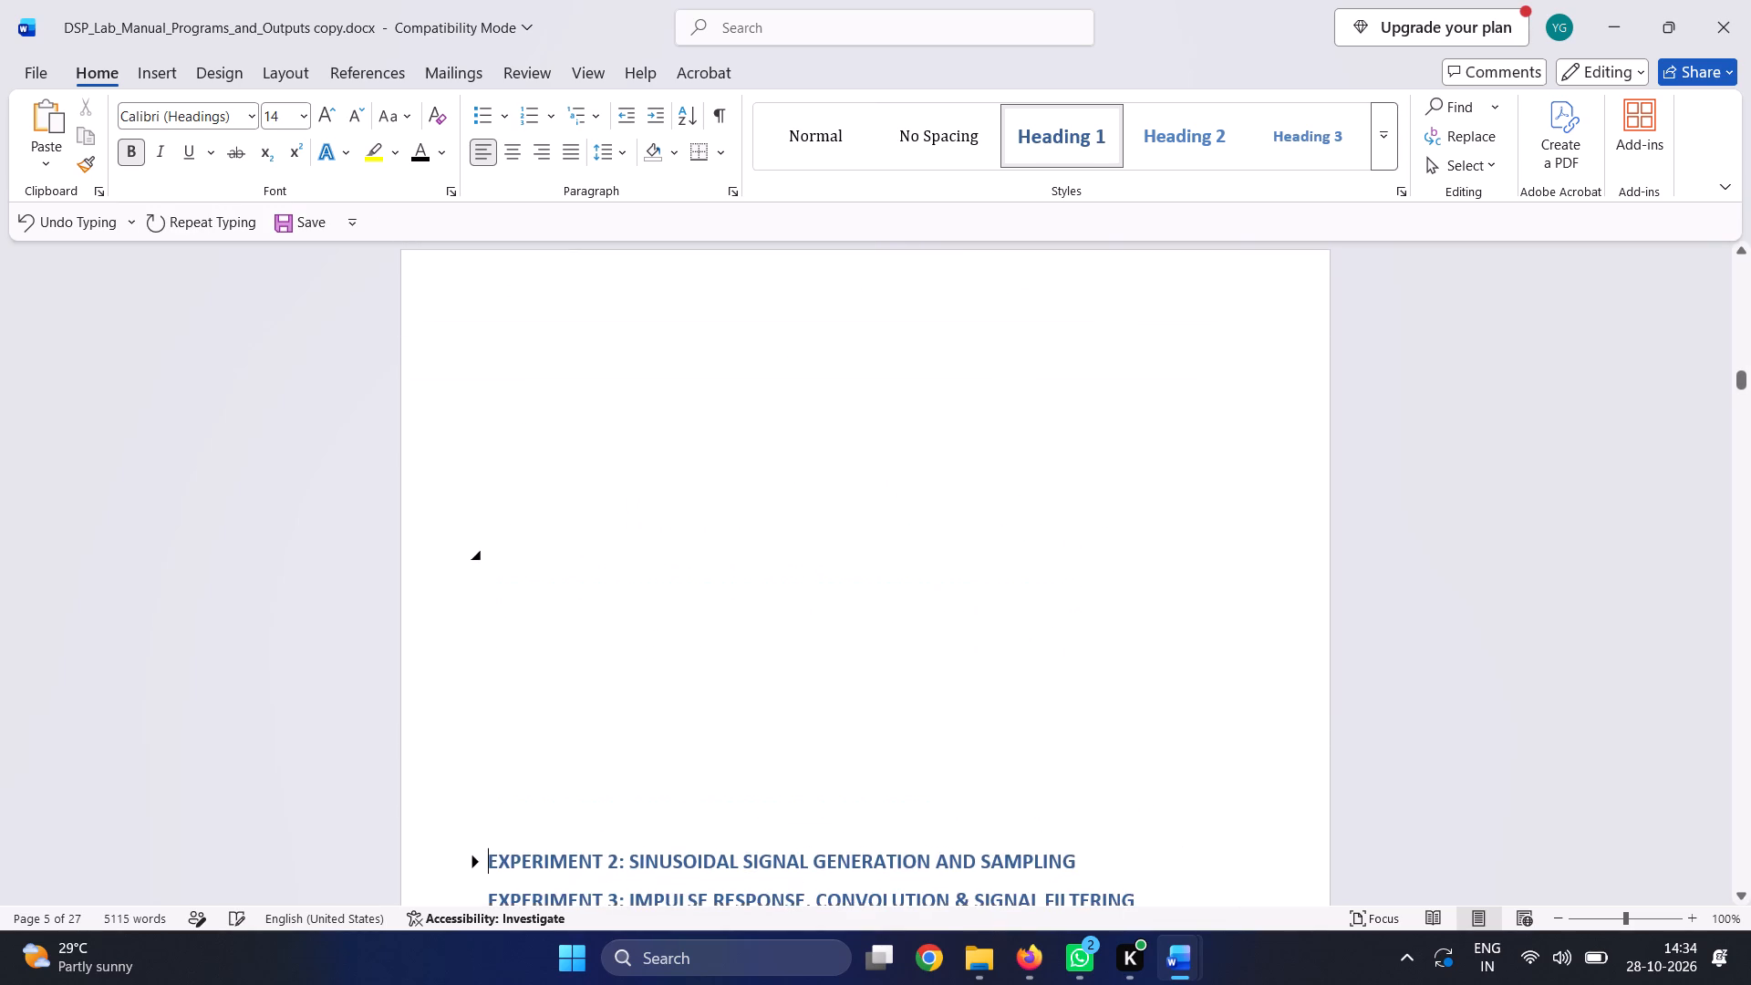
# Expand the collapsed Experiment 2 section and reduce the blank space above its heading by one line.
pyautogui.scroll(-1, 489, 567)
pyautogui.click(482, 428)
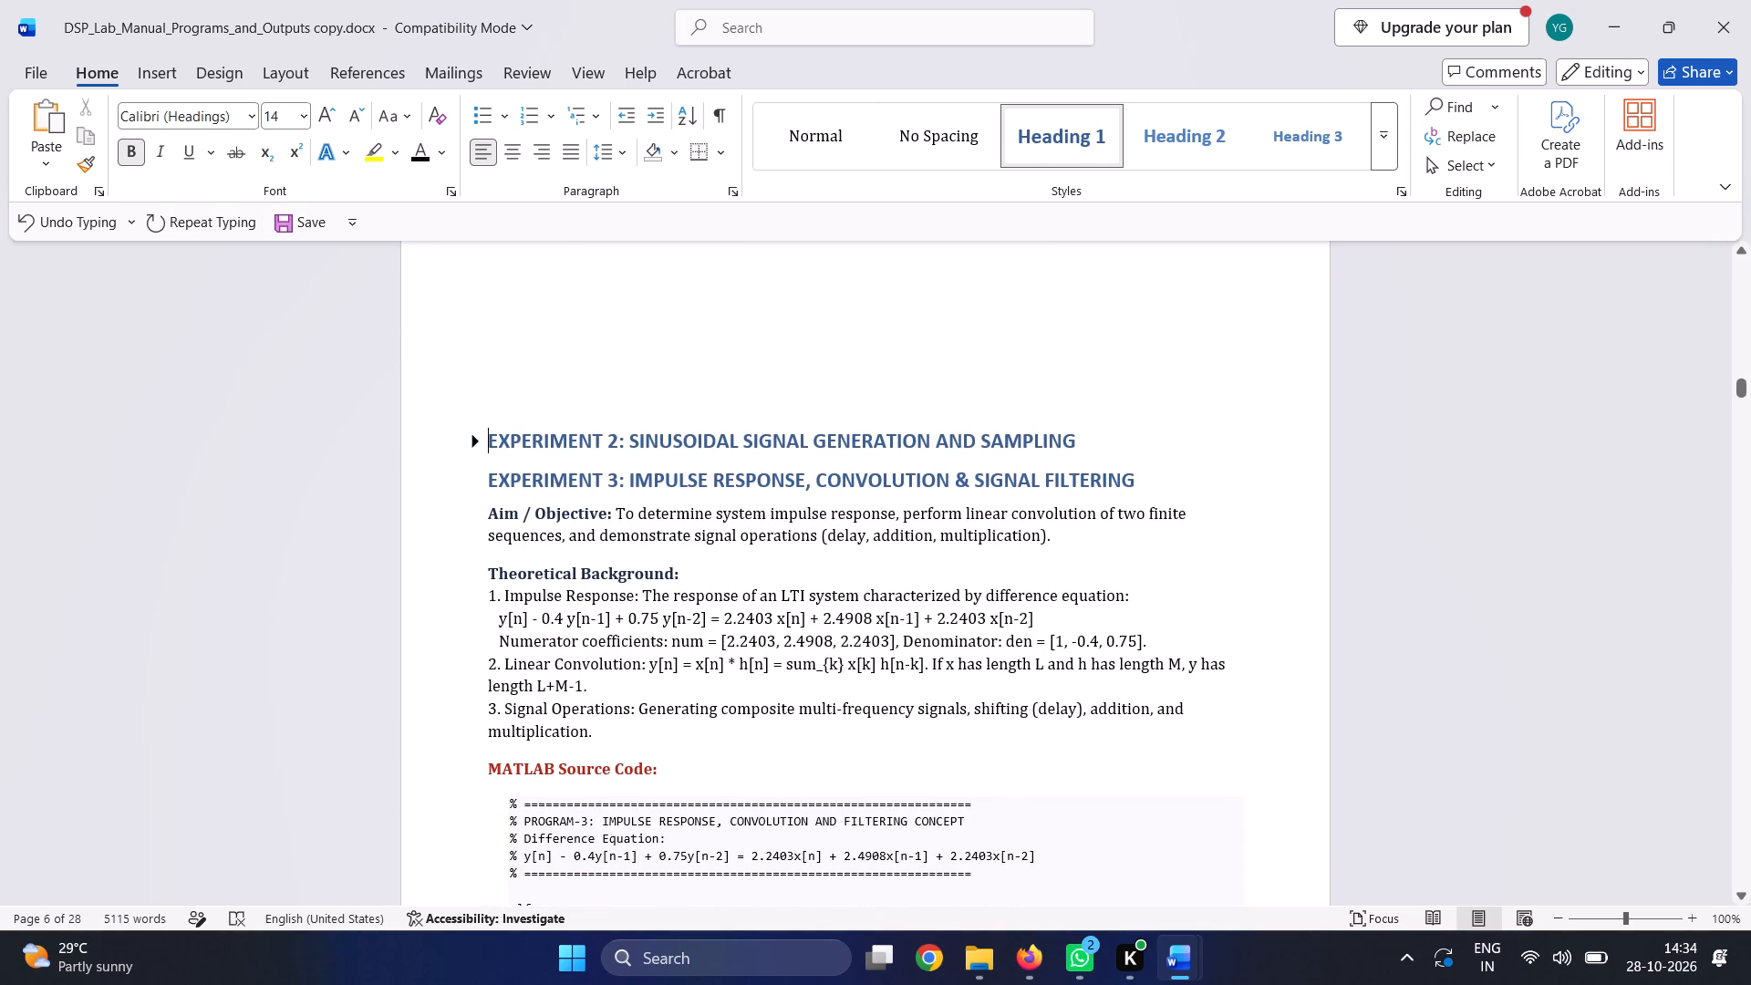
pyautogui.click(476, 433)
pyautogui.press('BackSpace')
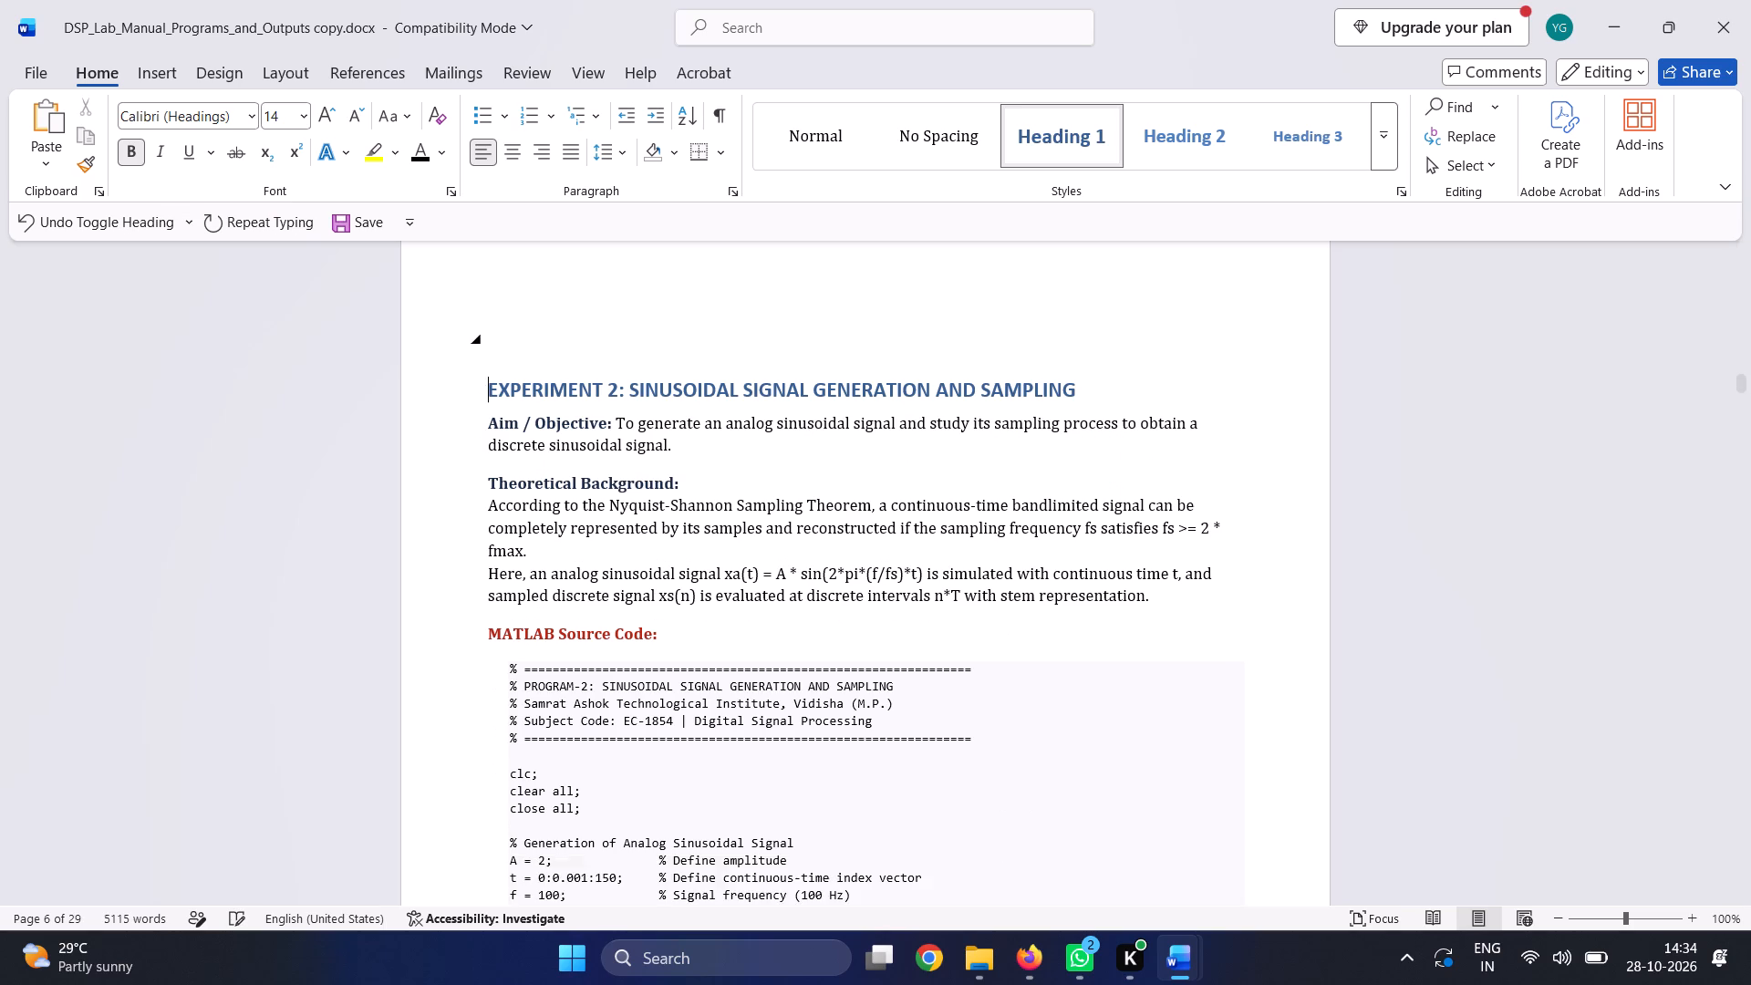
pyautogui.press('BackSpace')
pyautogui.press('Return')
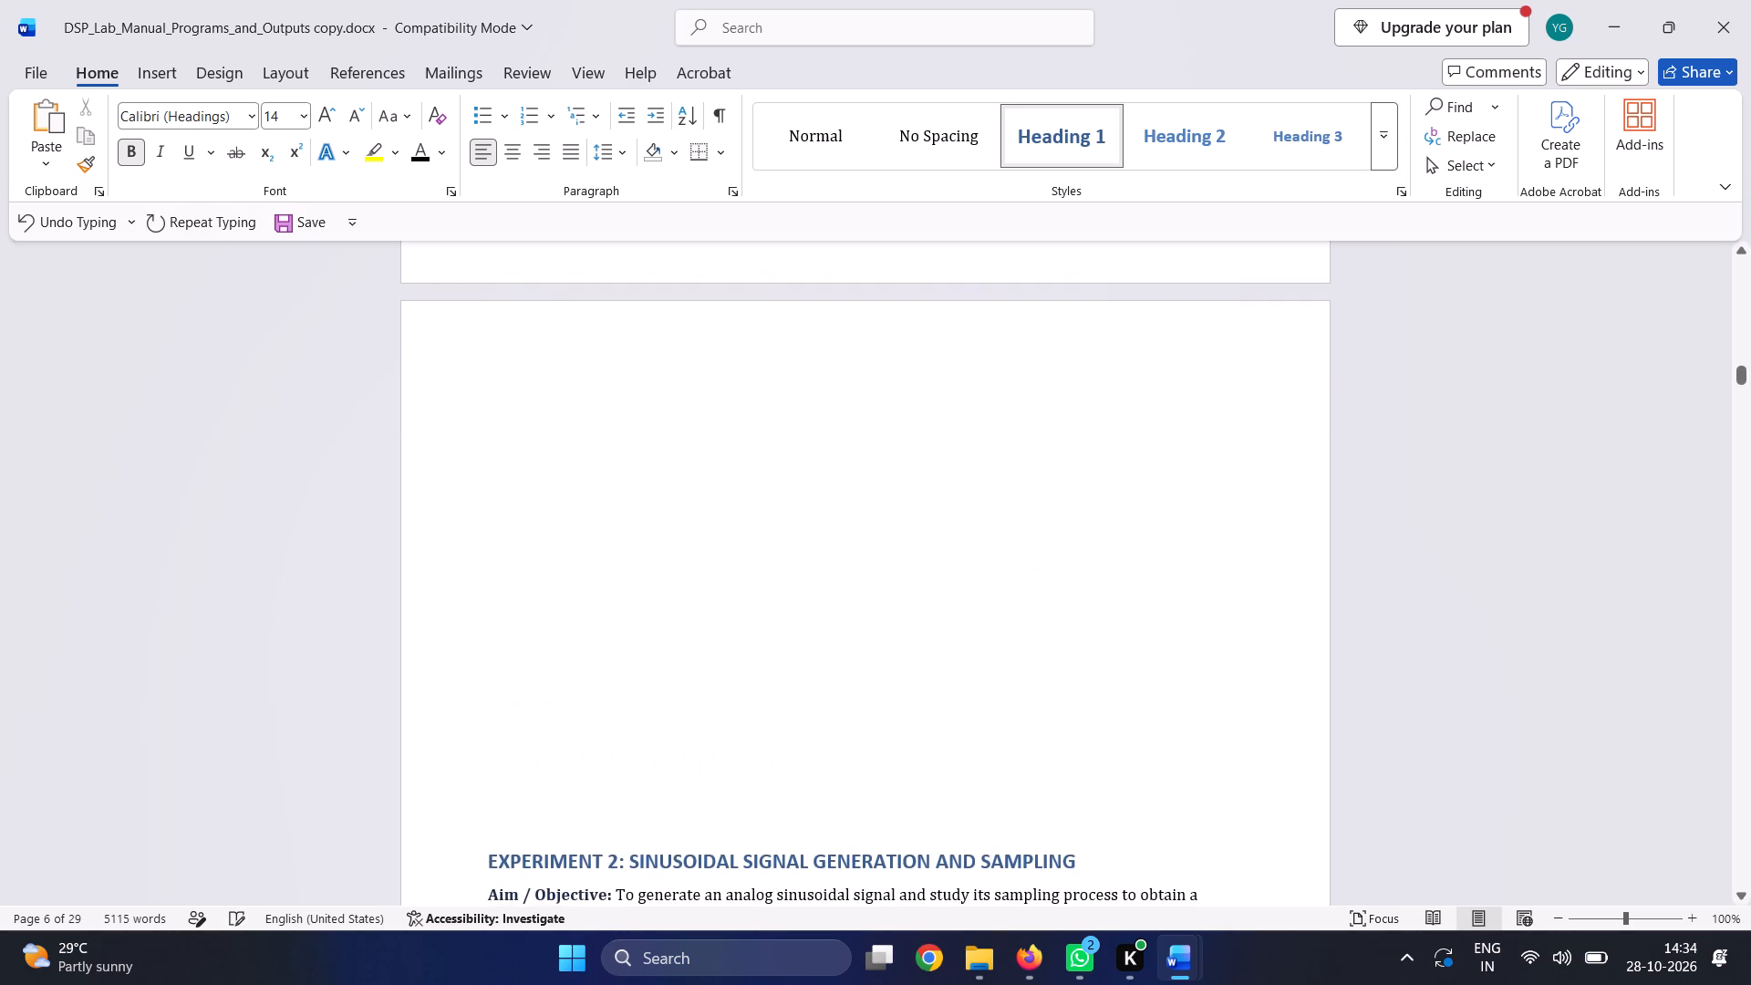
# Delete the extra blank heading line directly above the Experiment 2 heading and check the page layout.
pyautogui.scroll(2, 504, 358)
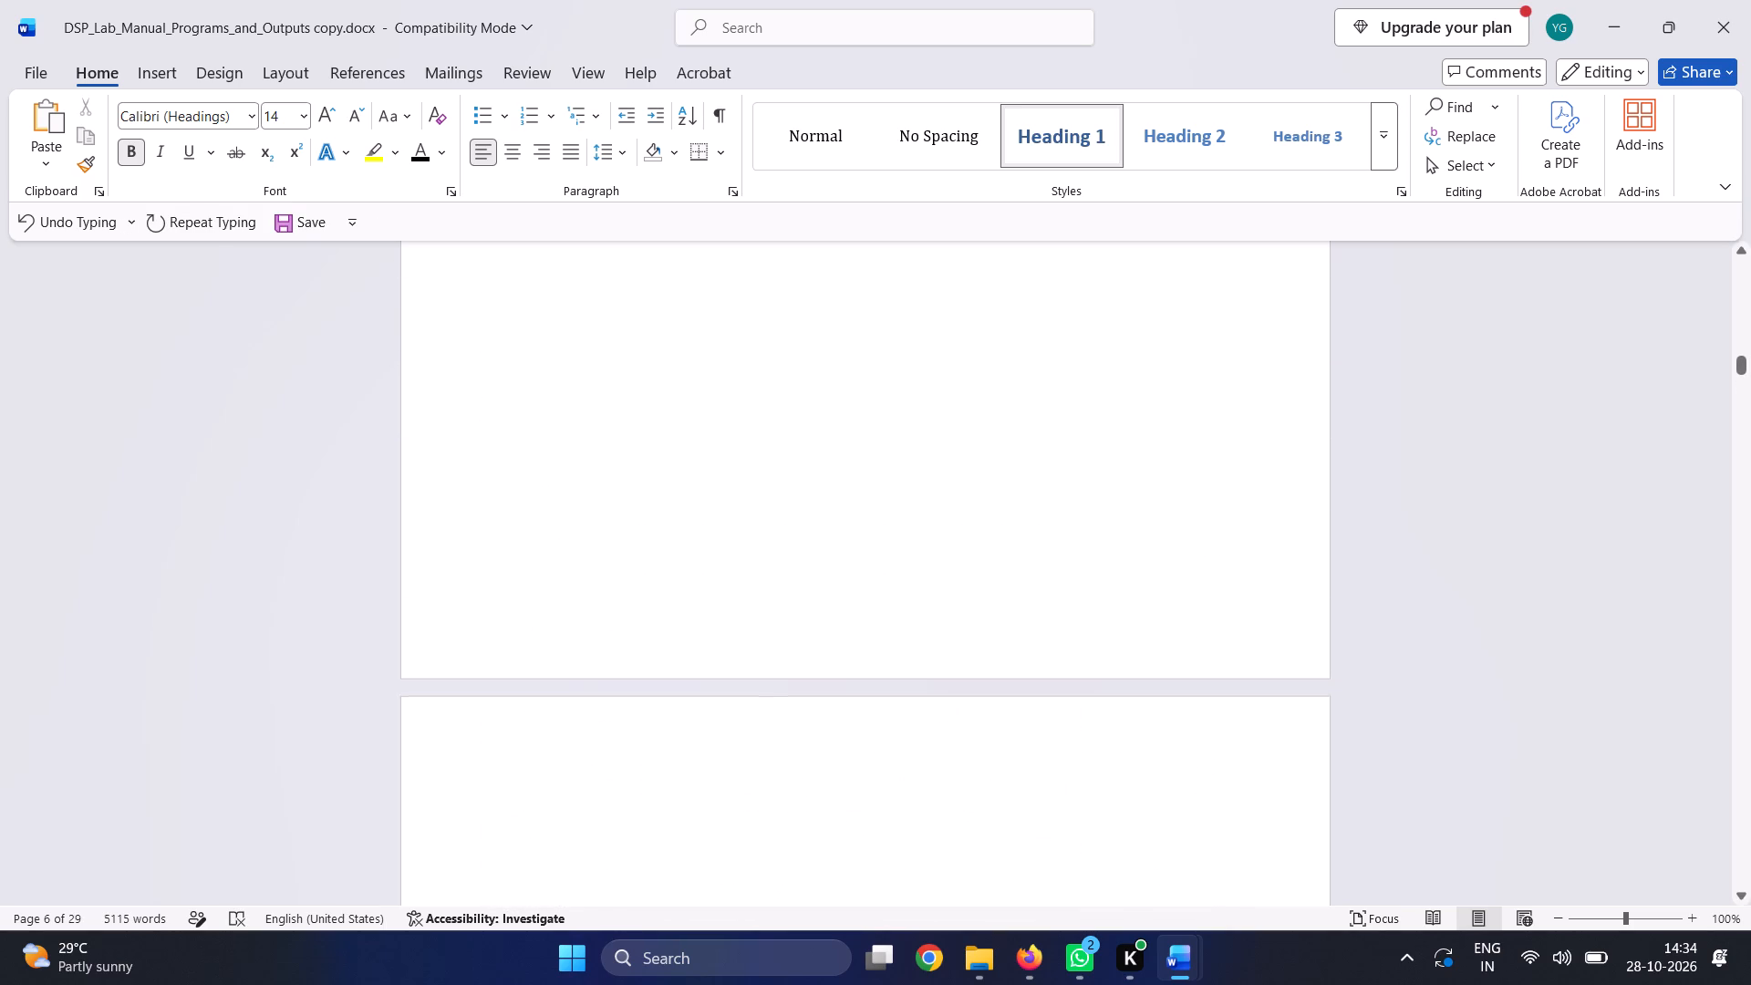
pyautogui.scroll(3, 504, 358)
pyautogui.scroll(-4, 504, 358)
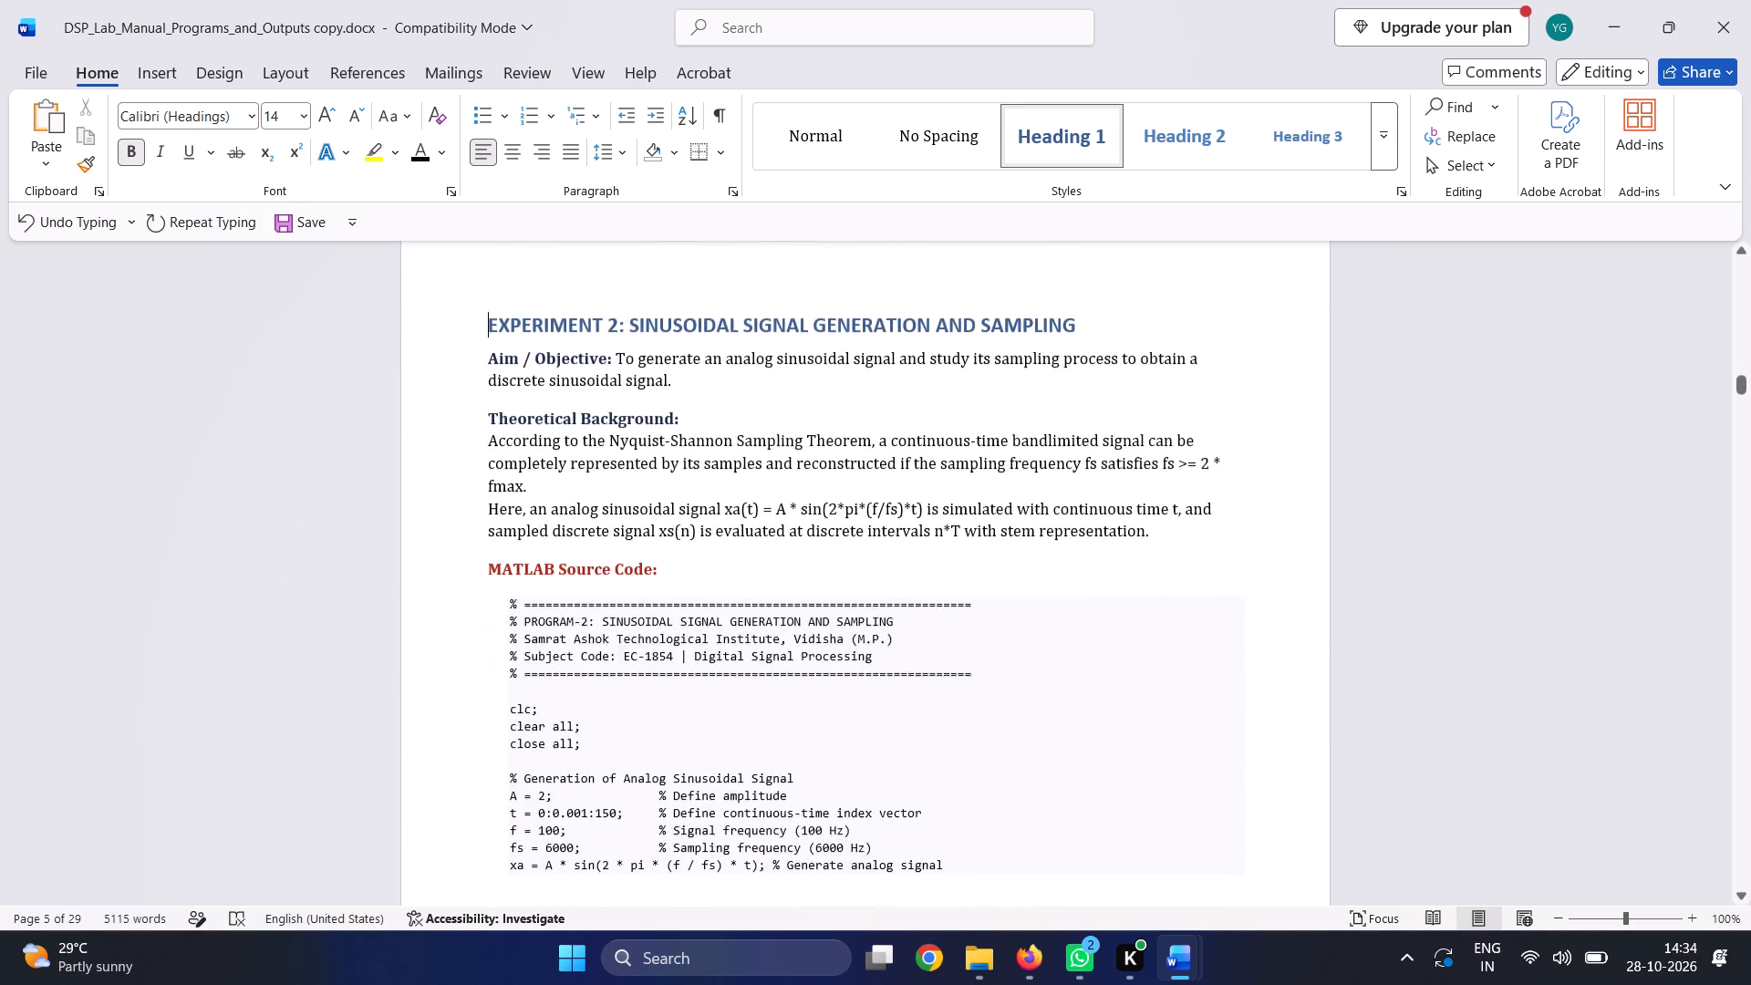
pyautogui.click(517, 519)
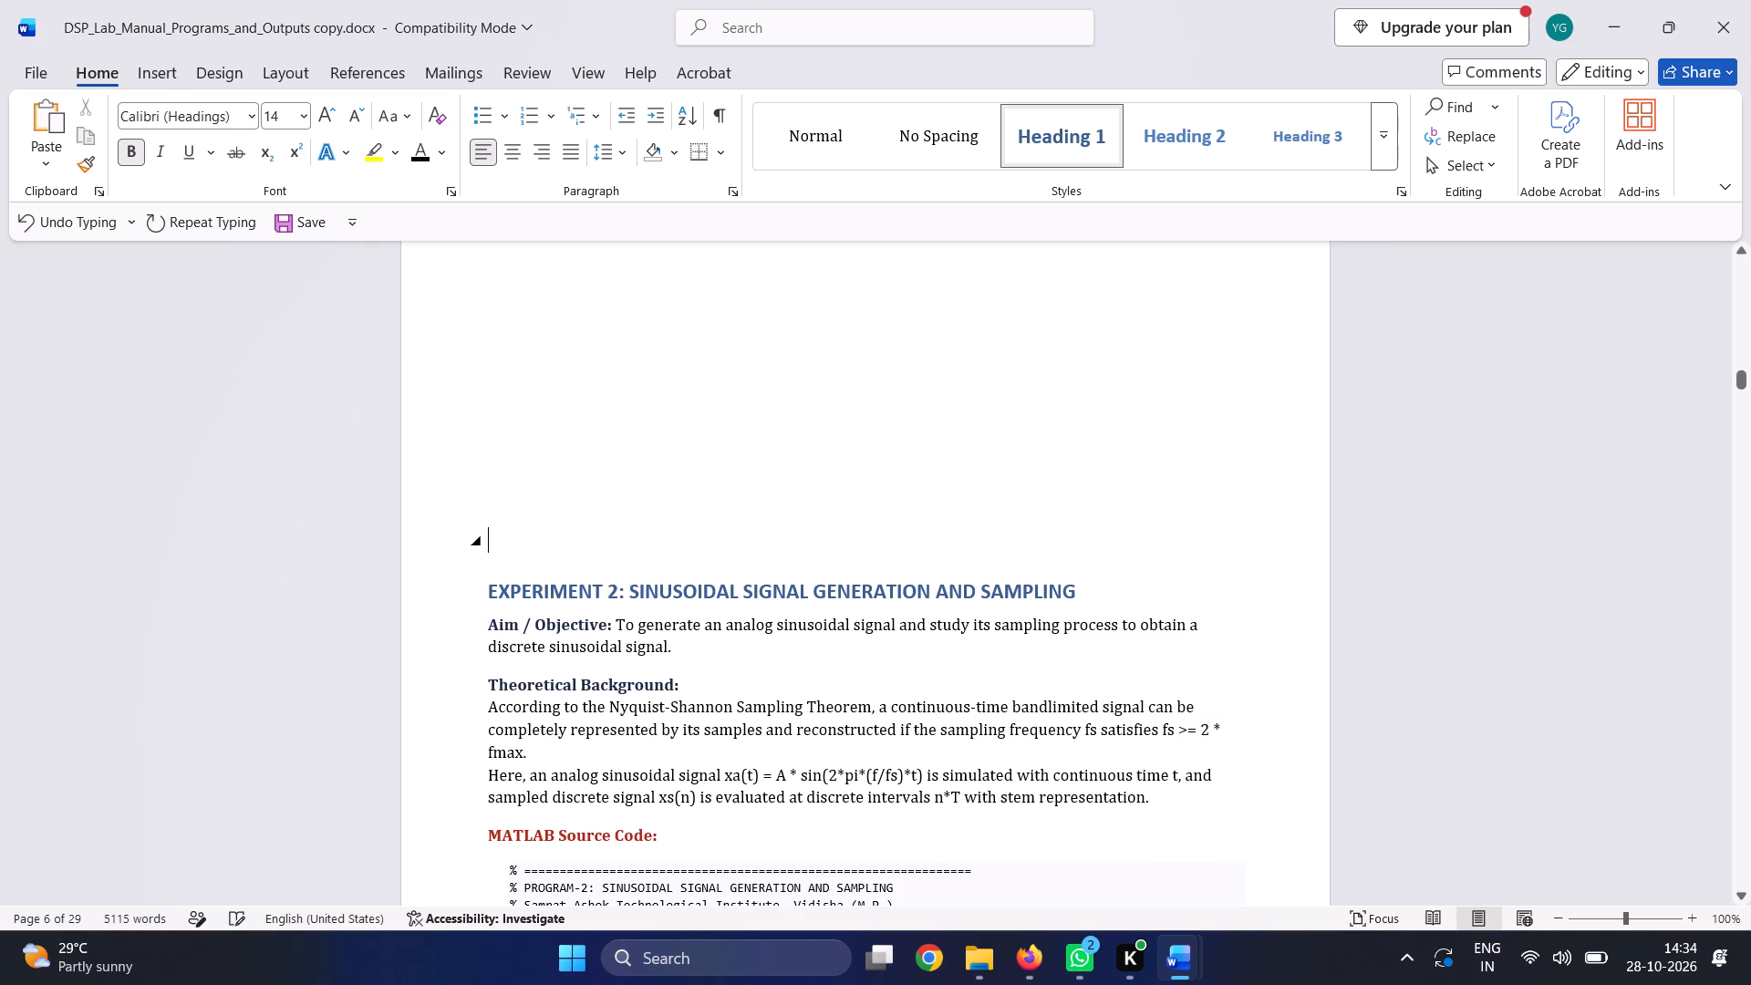
pyautogui.click(512, 542)
pyautogui.press('Delete')
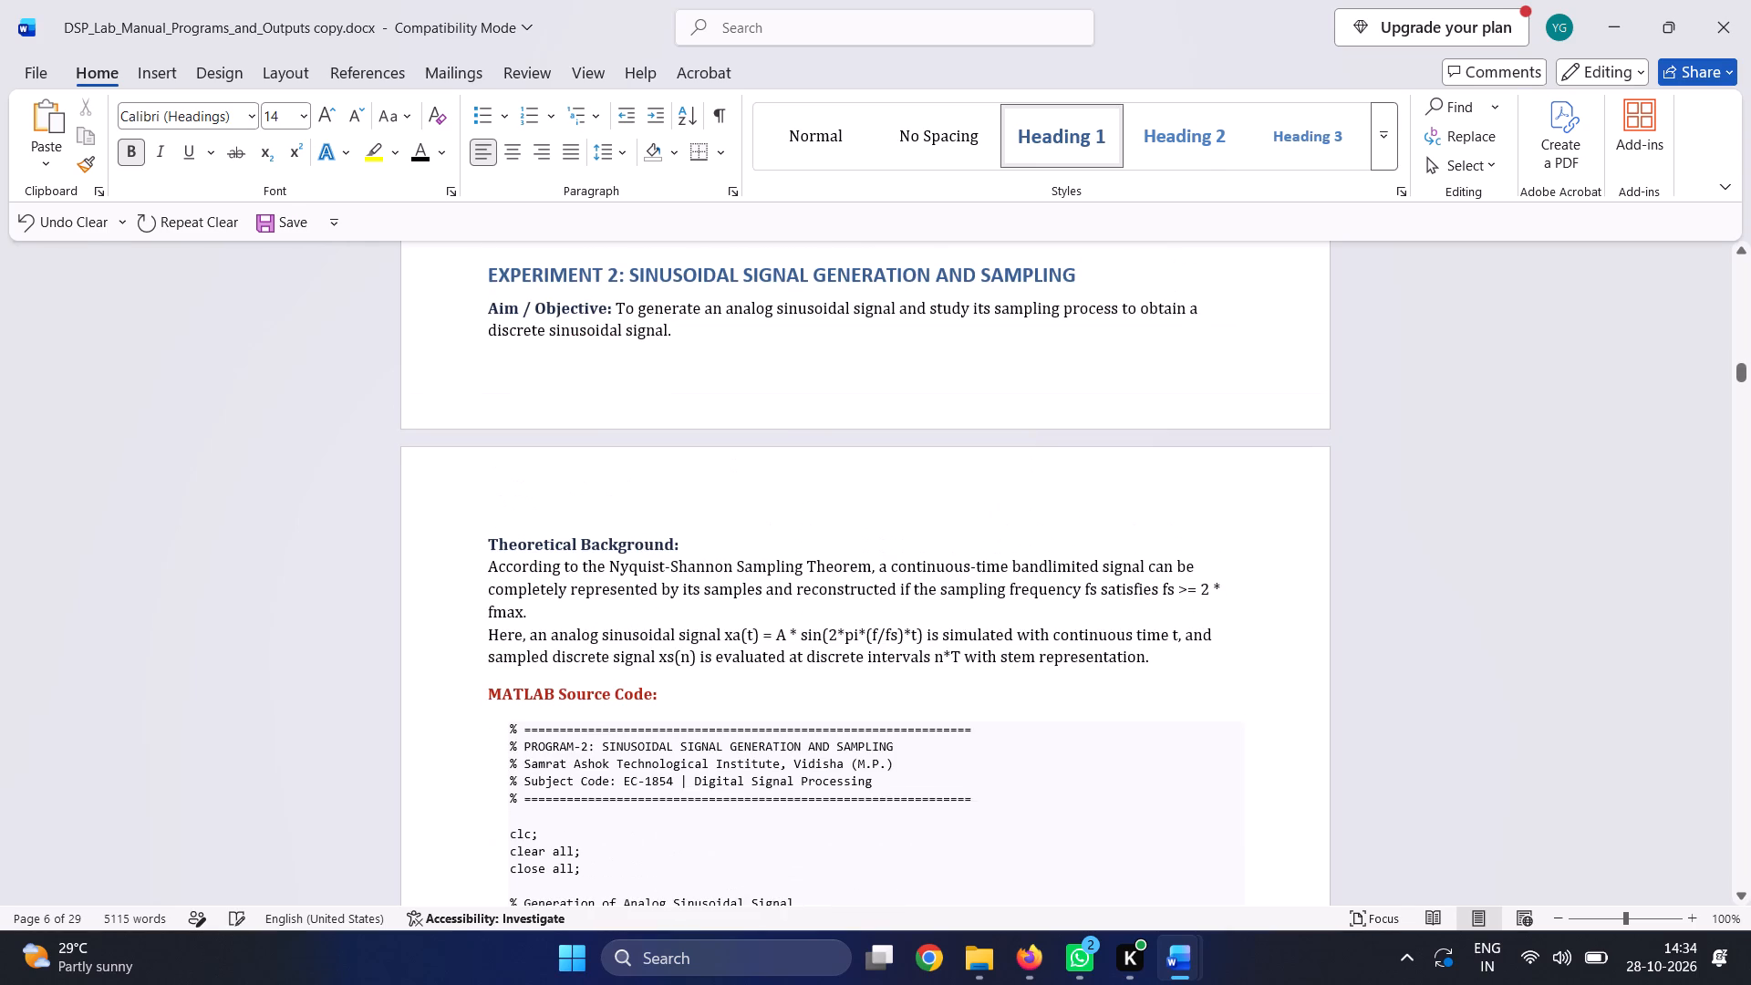
pyautogui.scroll(2, 512, 542)
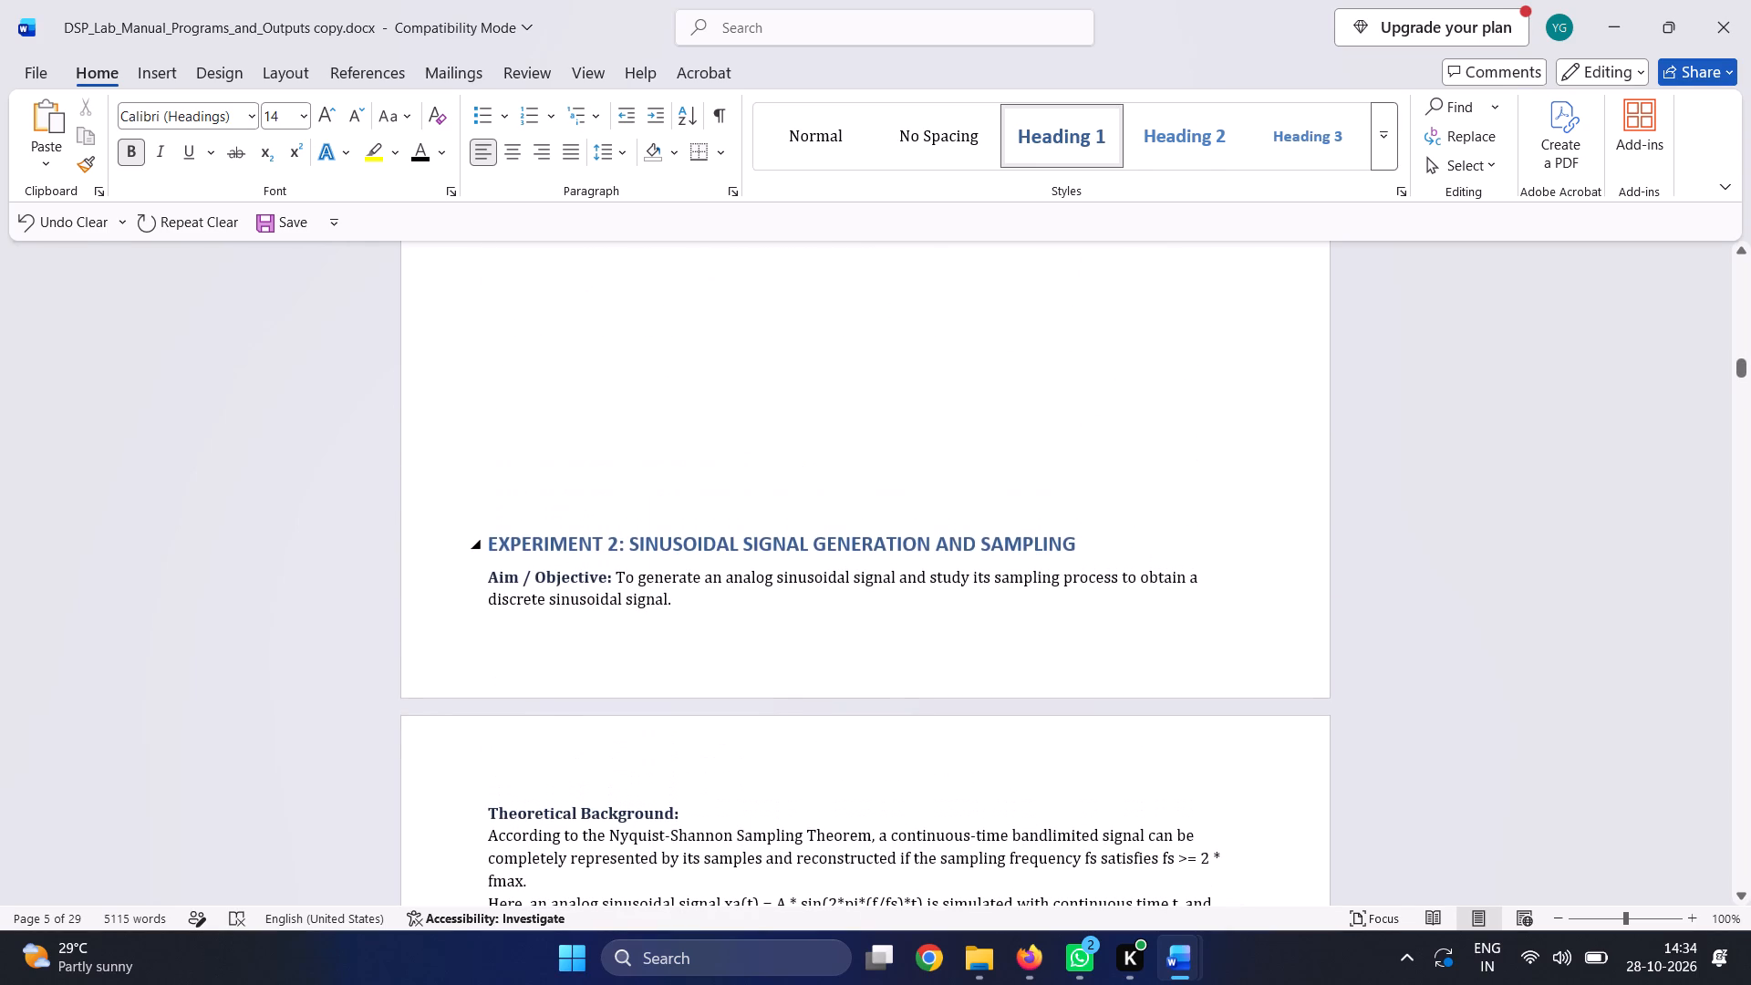
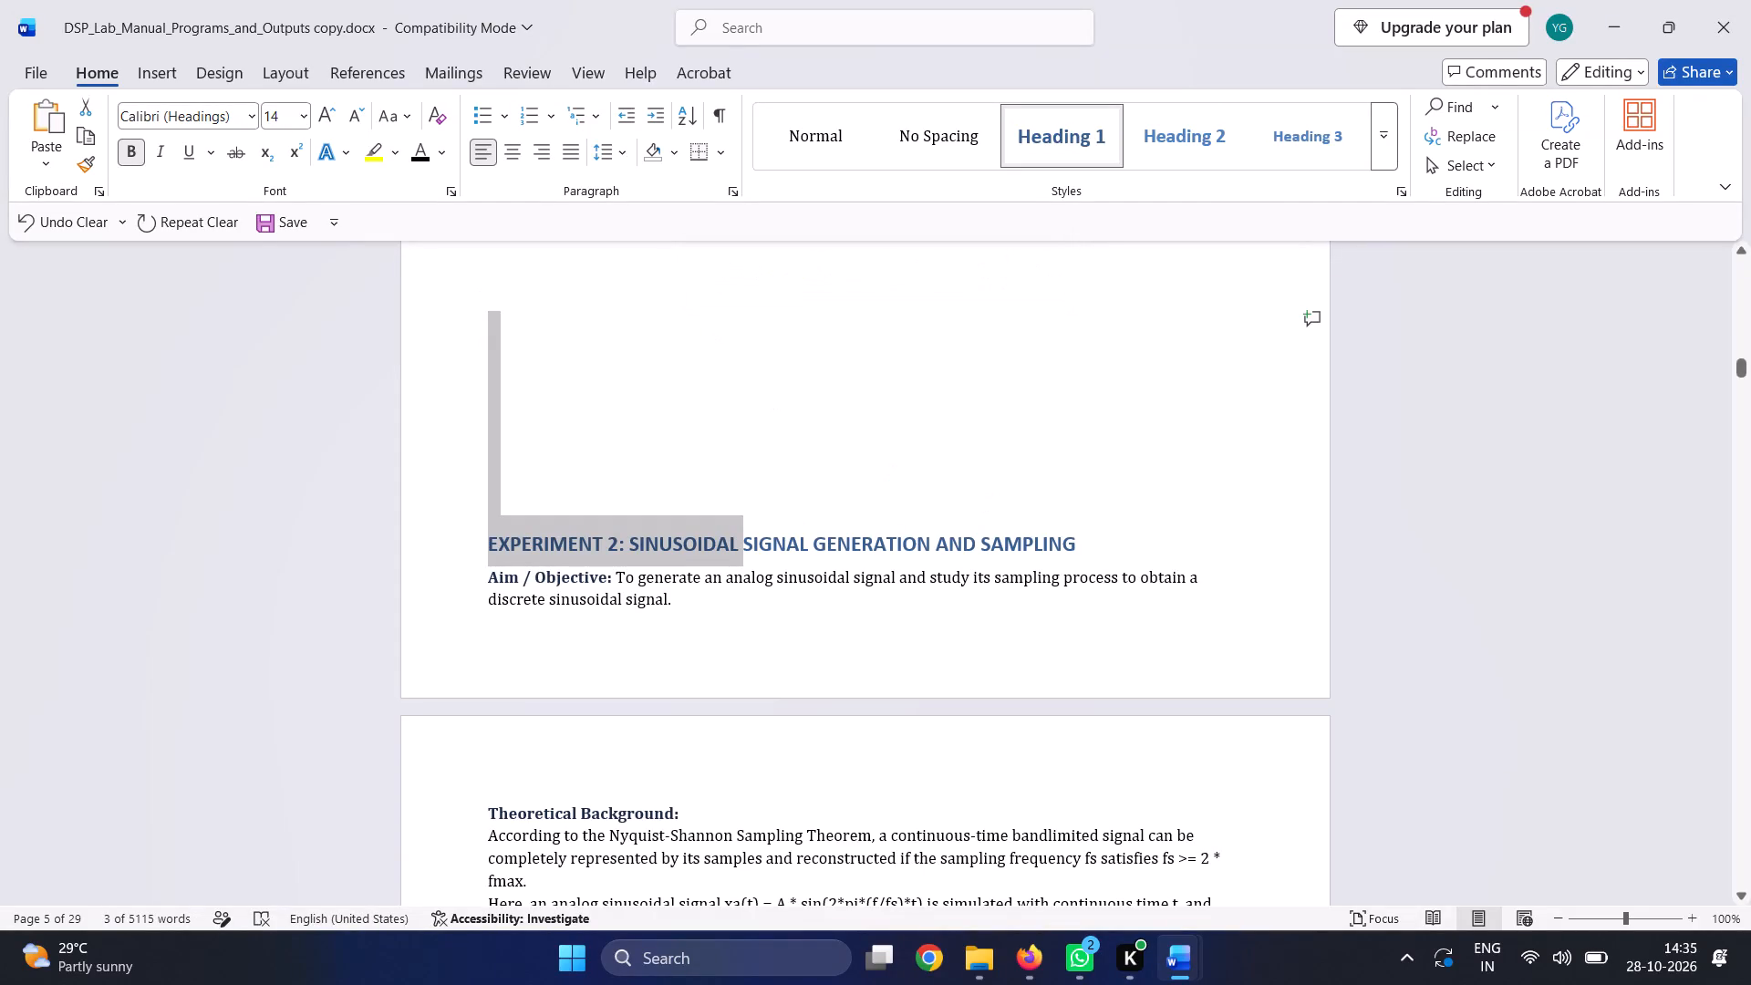
# Switch to the Matlab_dsp.docx document to view its Experiment 2 sampling code and output plots.
pyautogui.click(1187, 960)
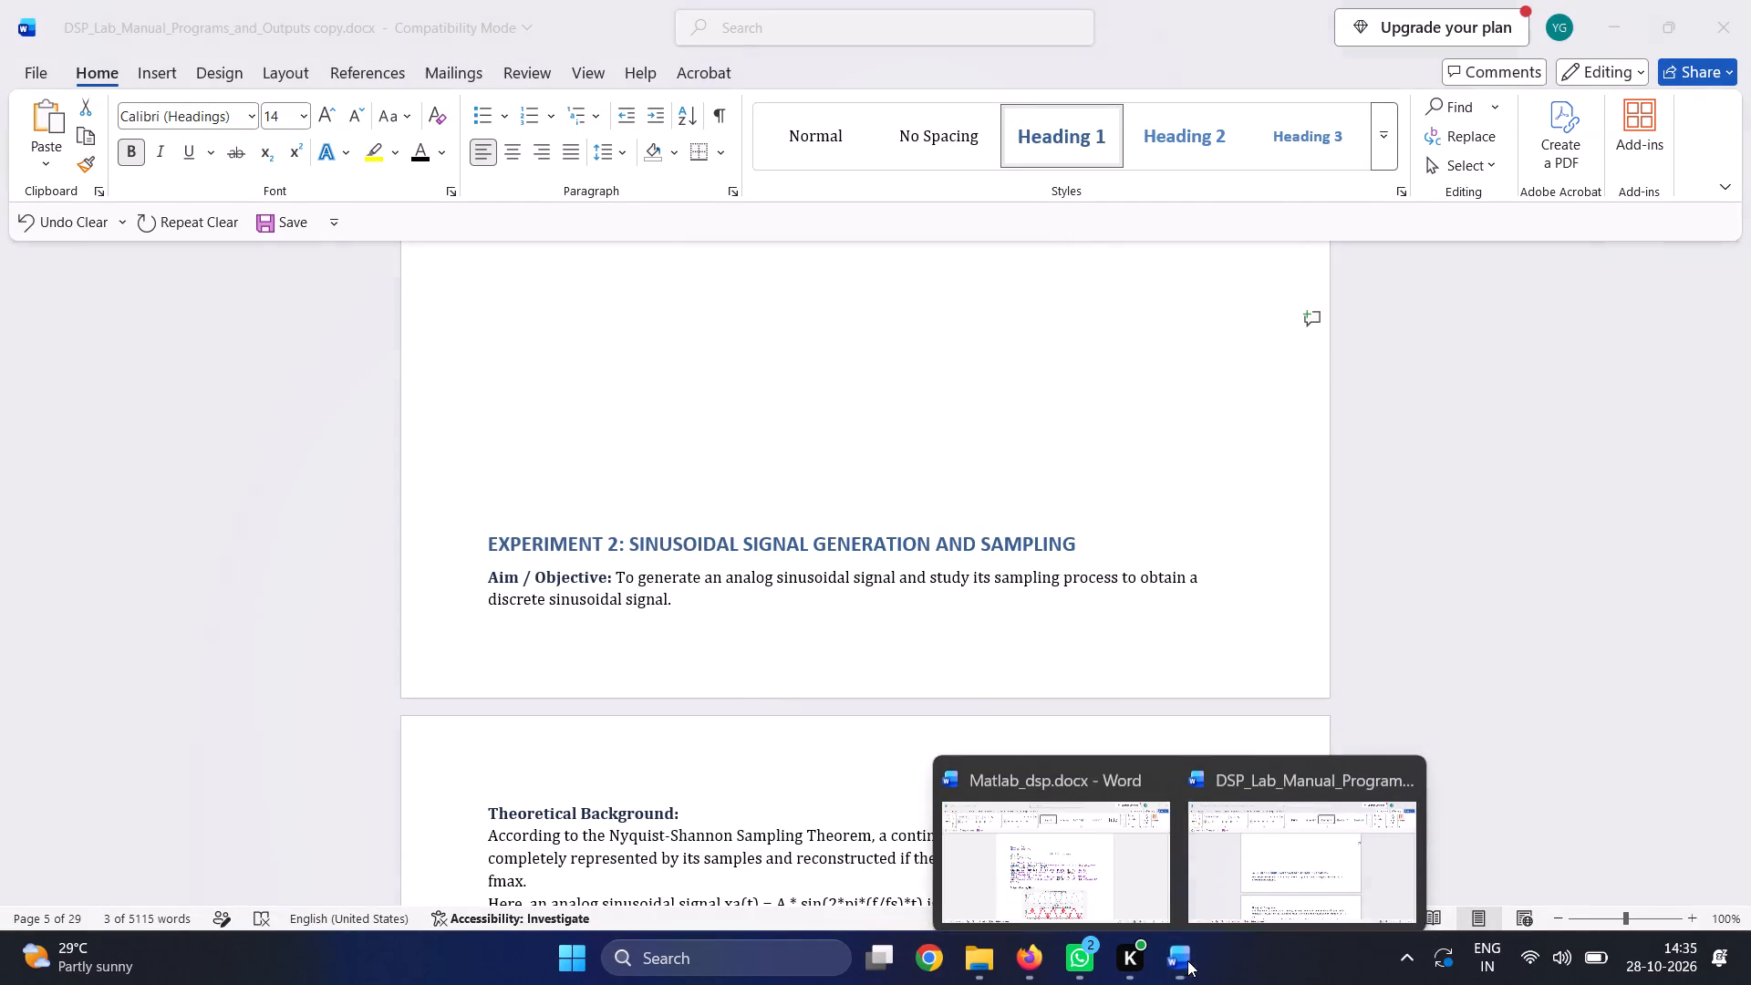
pyautogui.click(1062, 865)
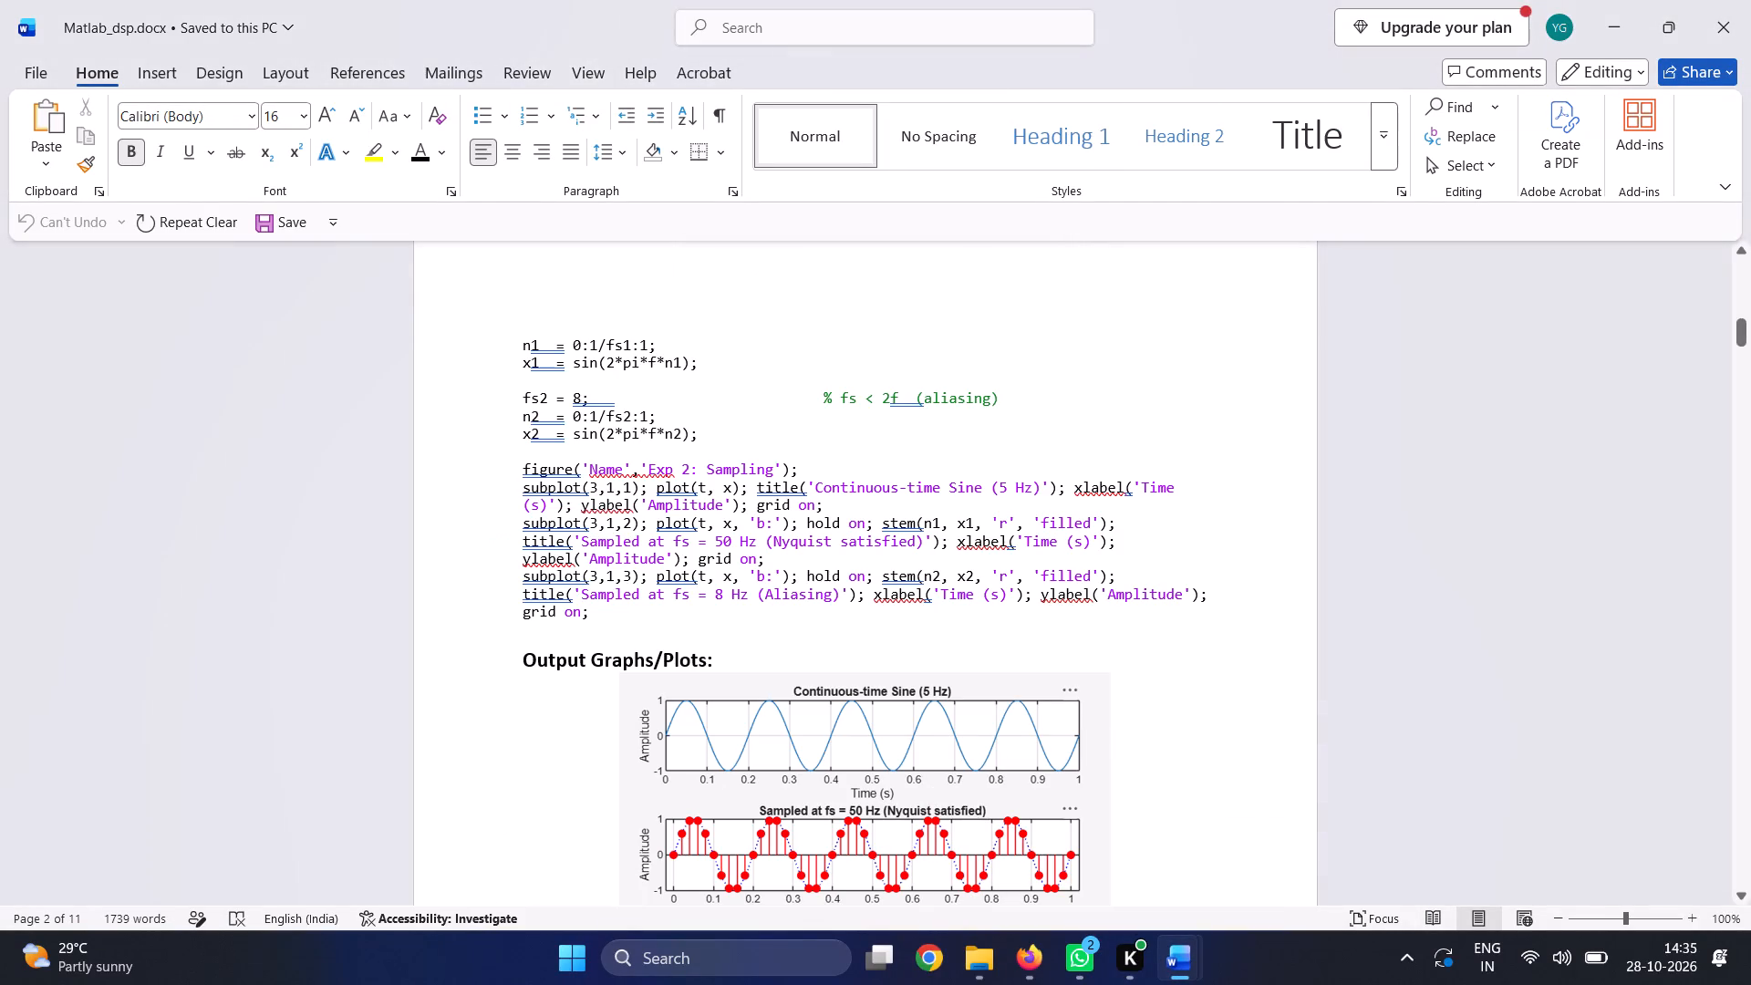
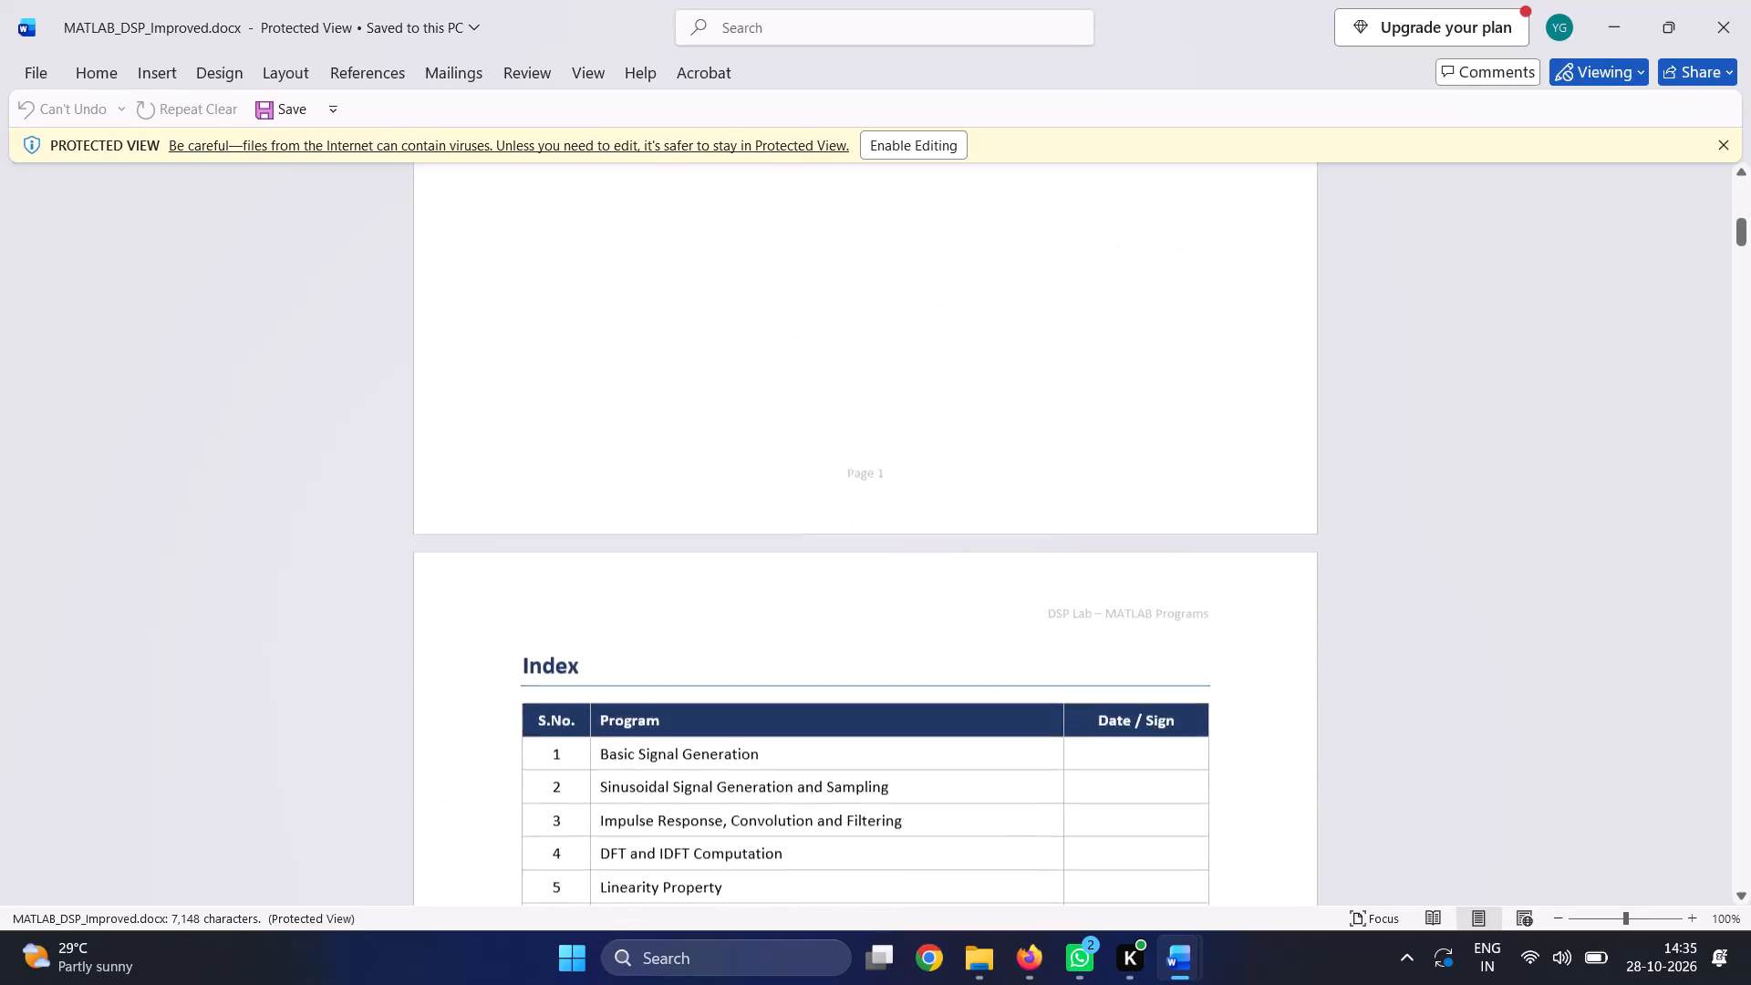
# Review the code, output figures and results of Programs 01 to 03 in MATLAB_DSP_Improved.docx.
pyautogui.scroll(-8, 979, 392)
pyautogui.scroll(2, 979, 392)
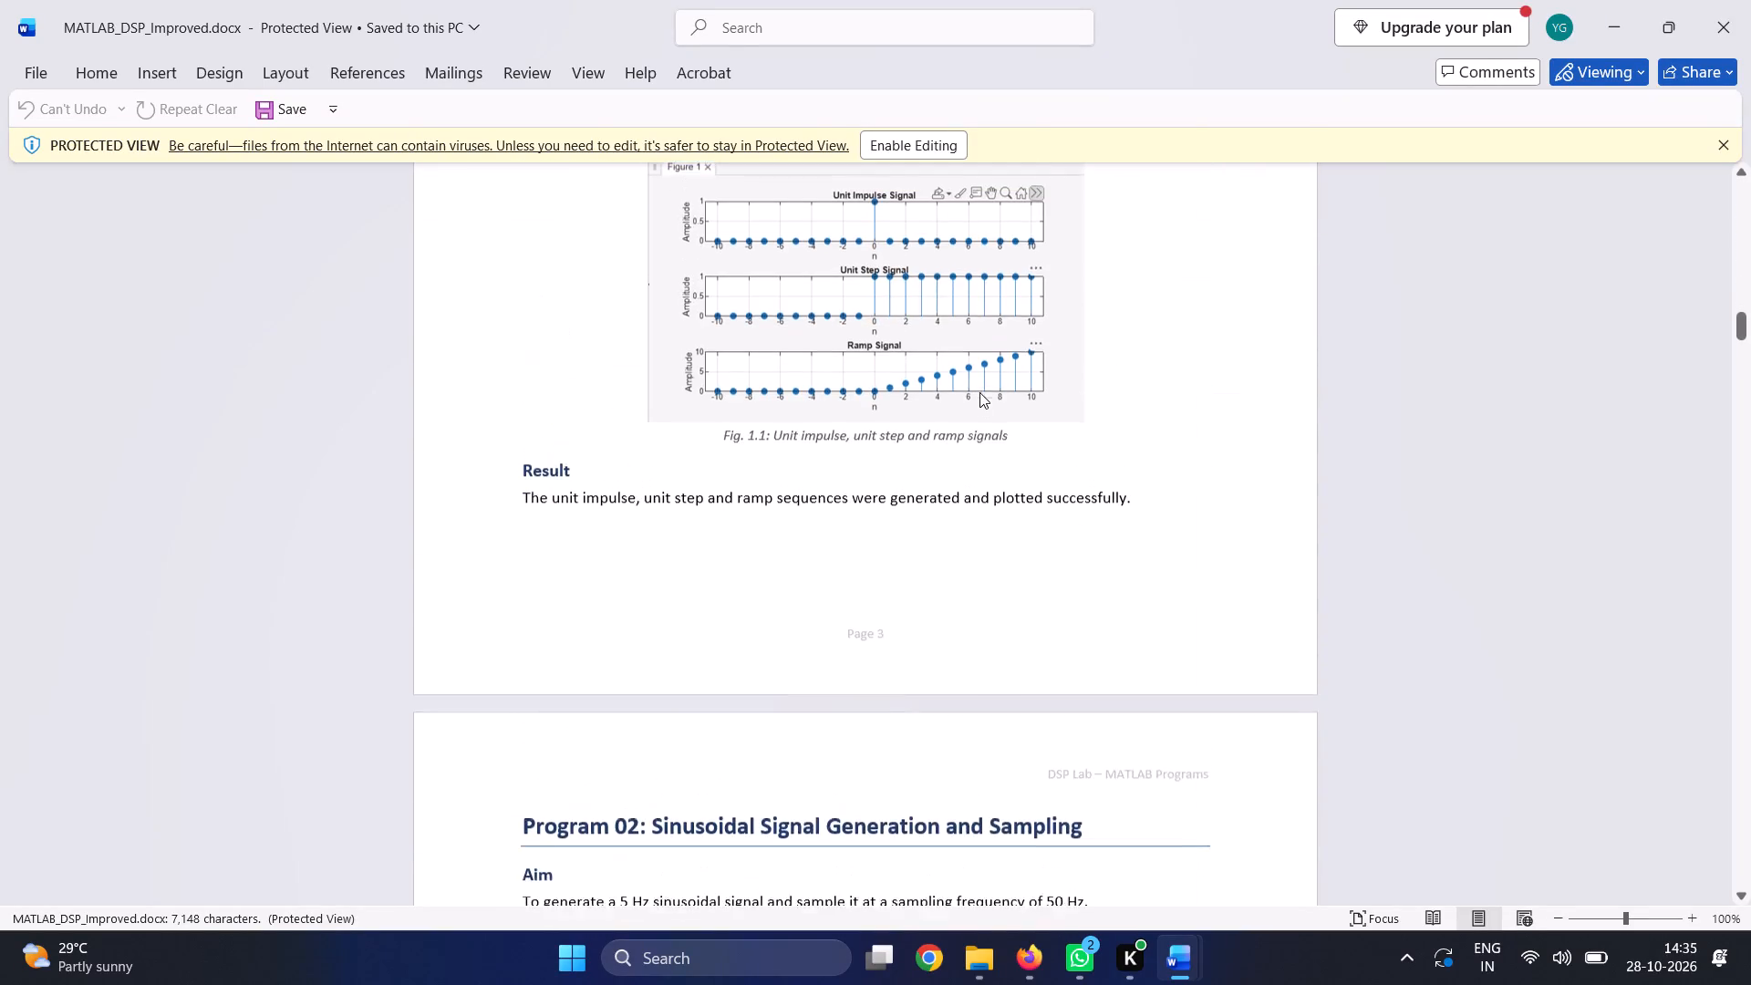
pyautogui.scroll(2, 979, 392)
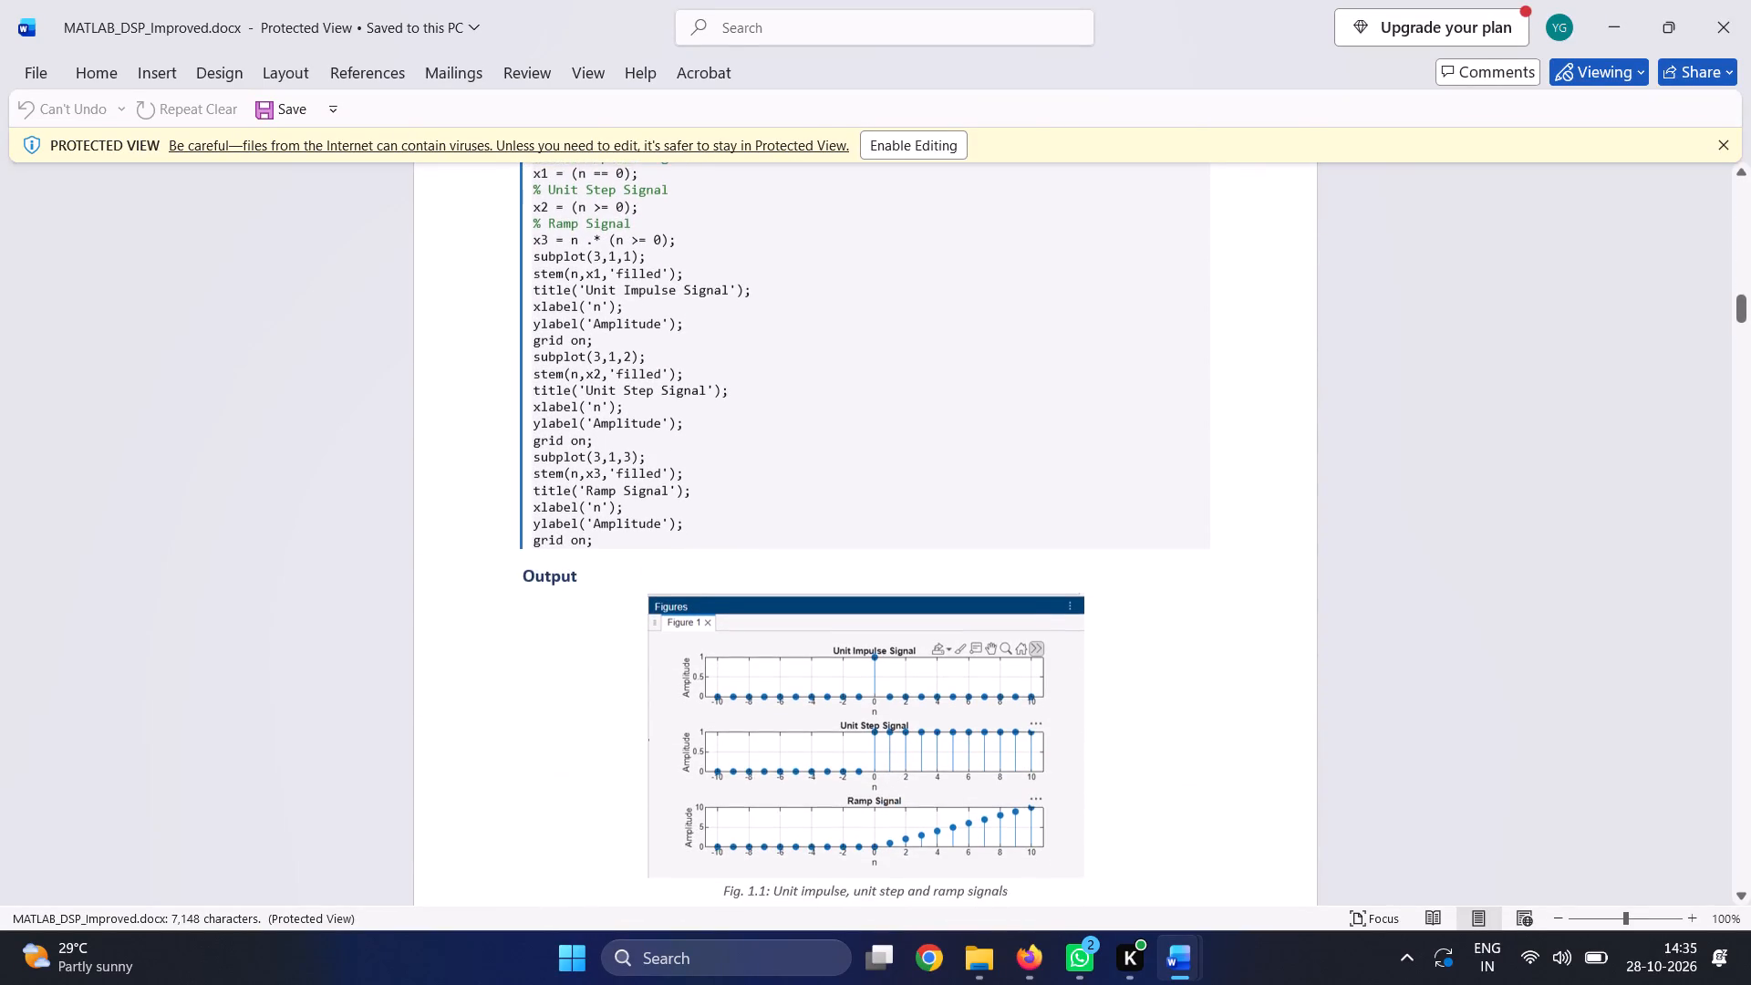
pyautogui.scroll(-2, 979, 392)
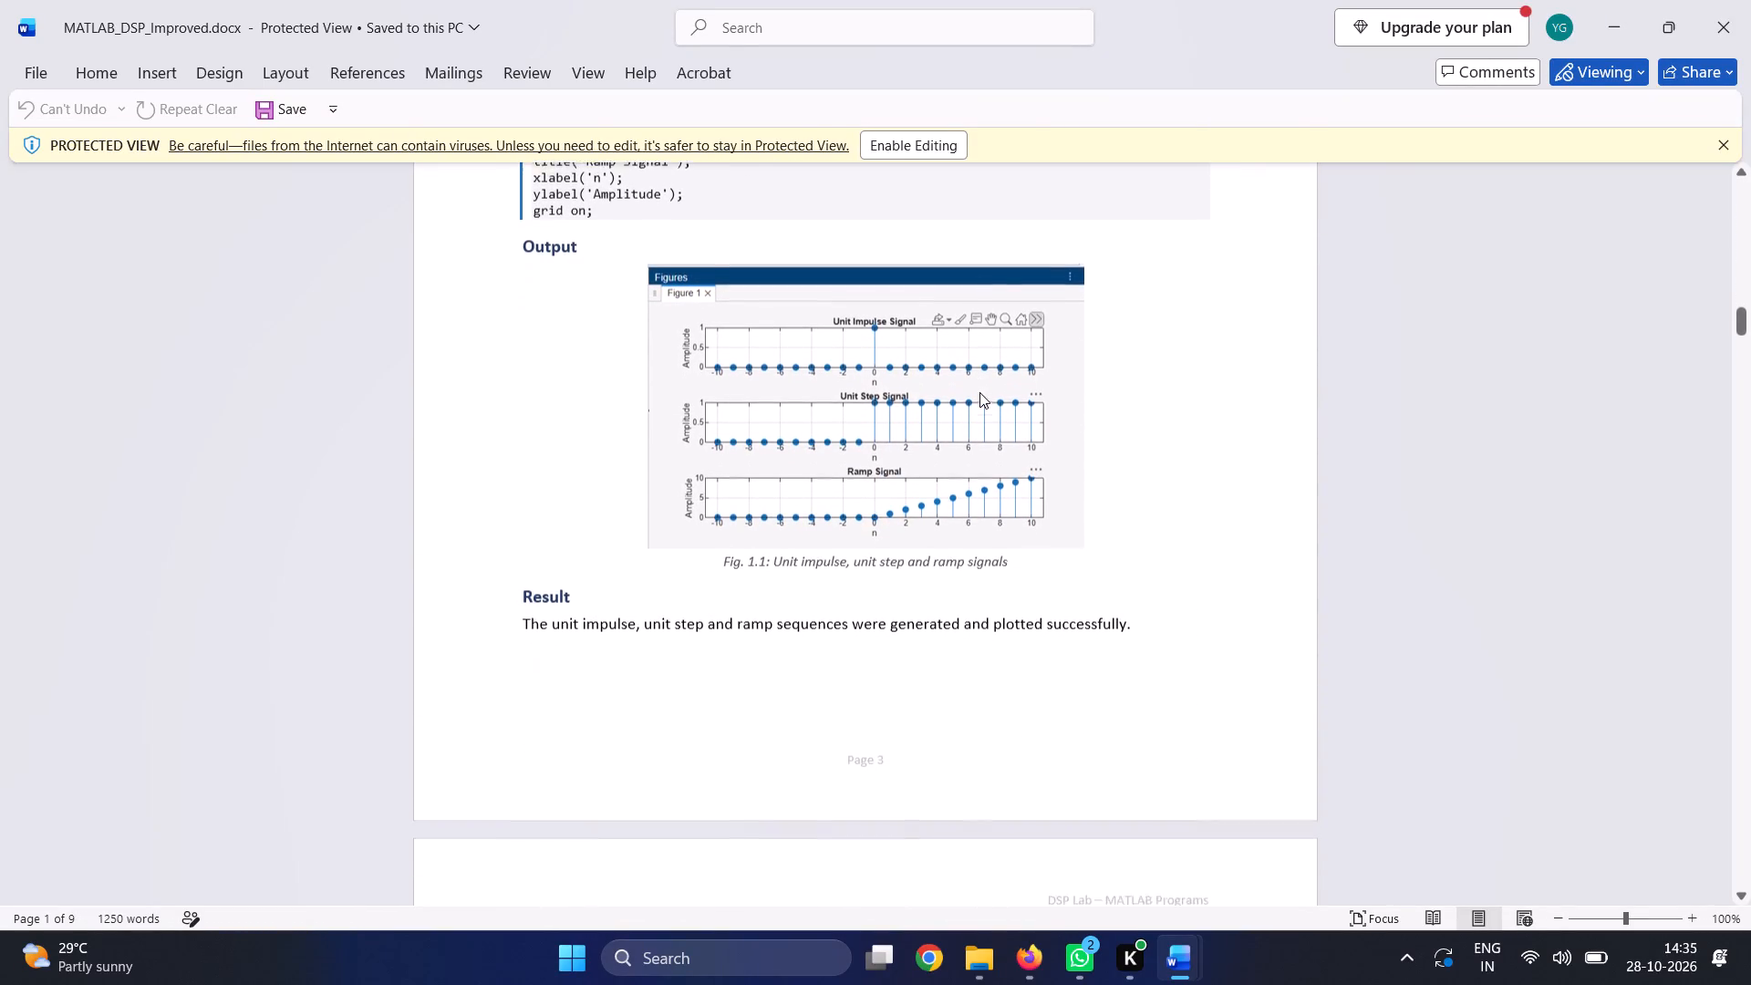
pyautogui.scroll(-5, 979, 392)
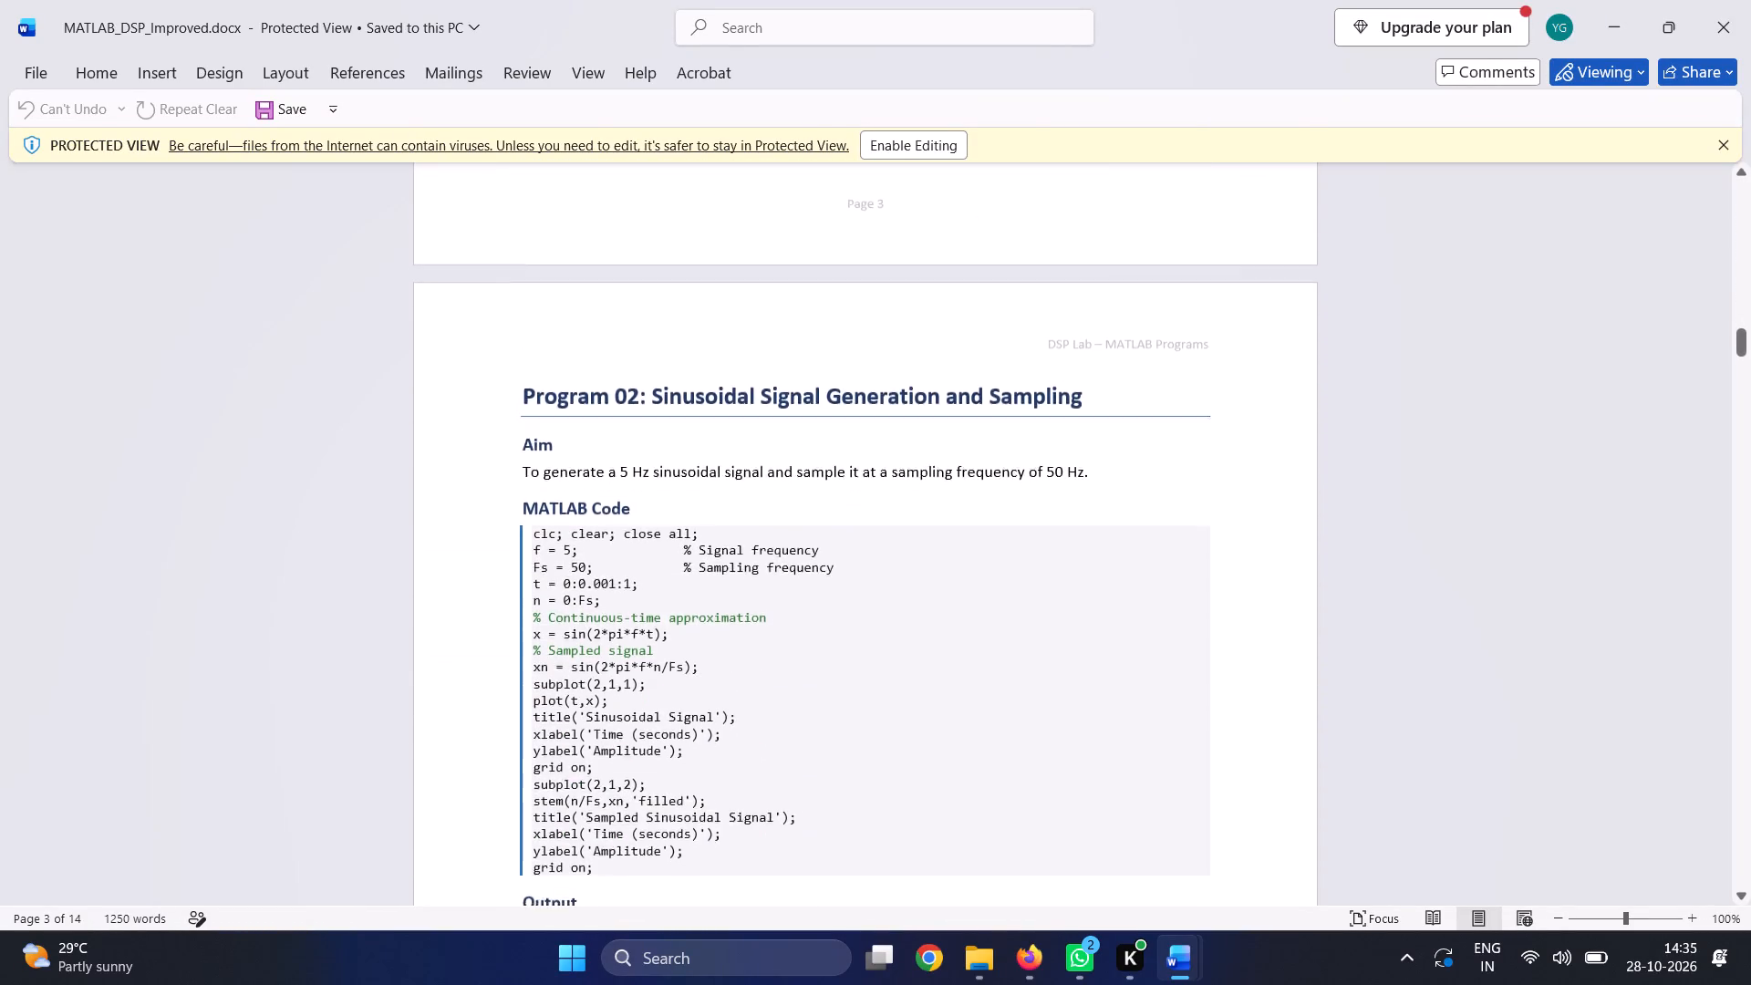
pyautogui.scroll(-6, 979, 392)
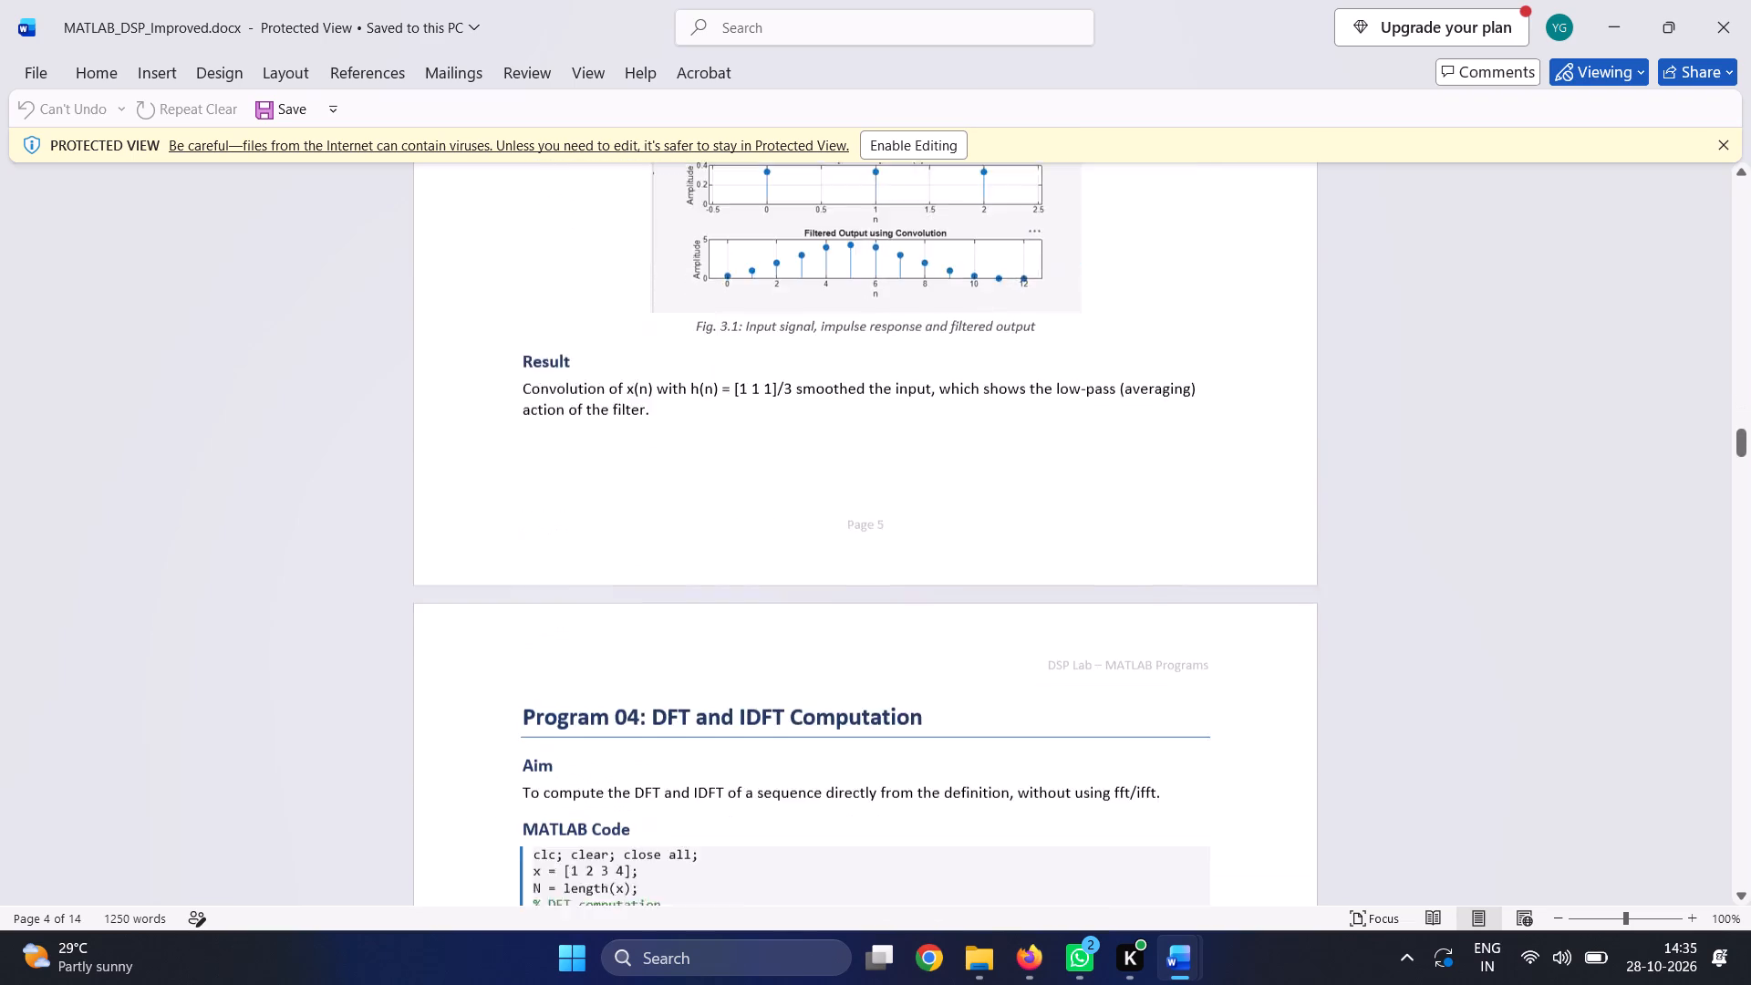
# Examine the layout of Programs 04 to 06 and the start of Program 07 in MATLAB_DSP_Improved.docx.
pyautogui.scroll(-3, 979, 392)
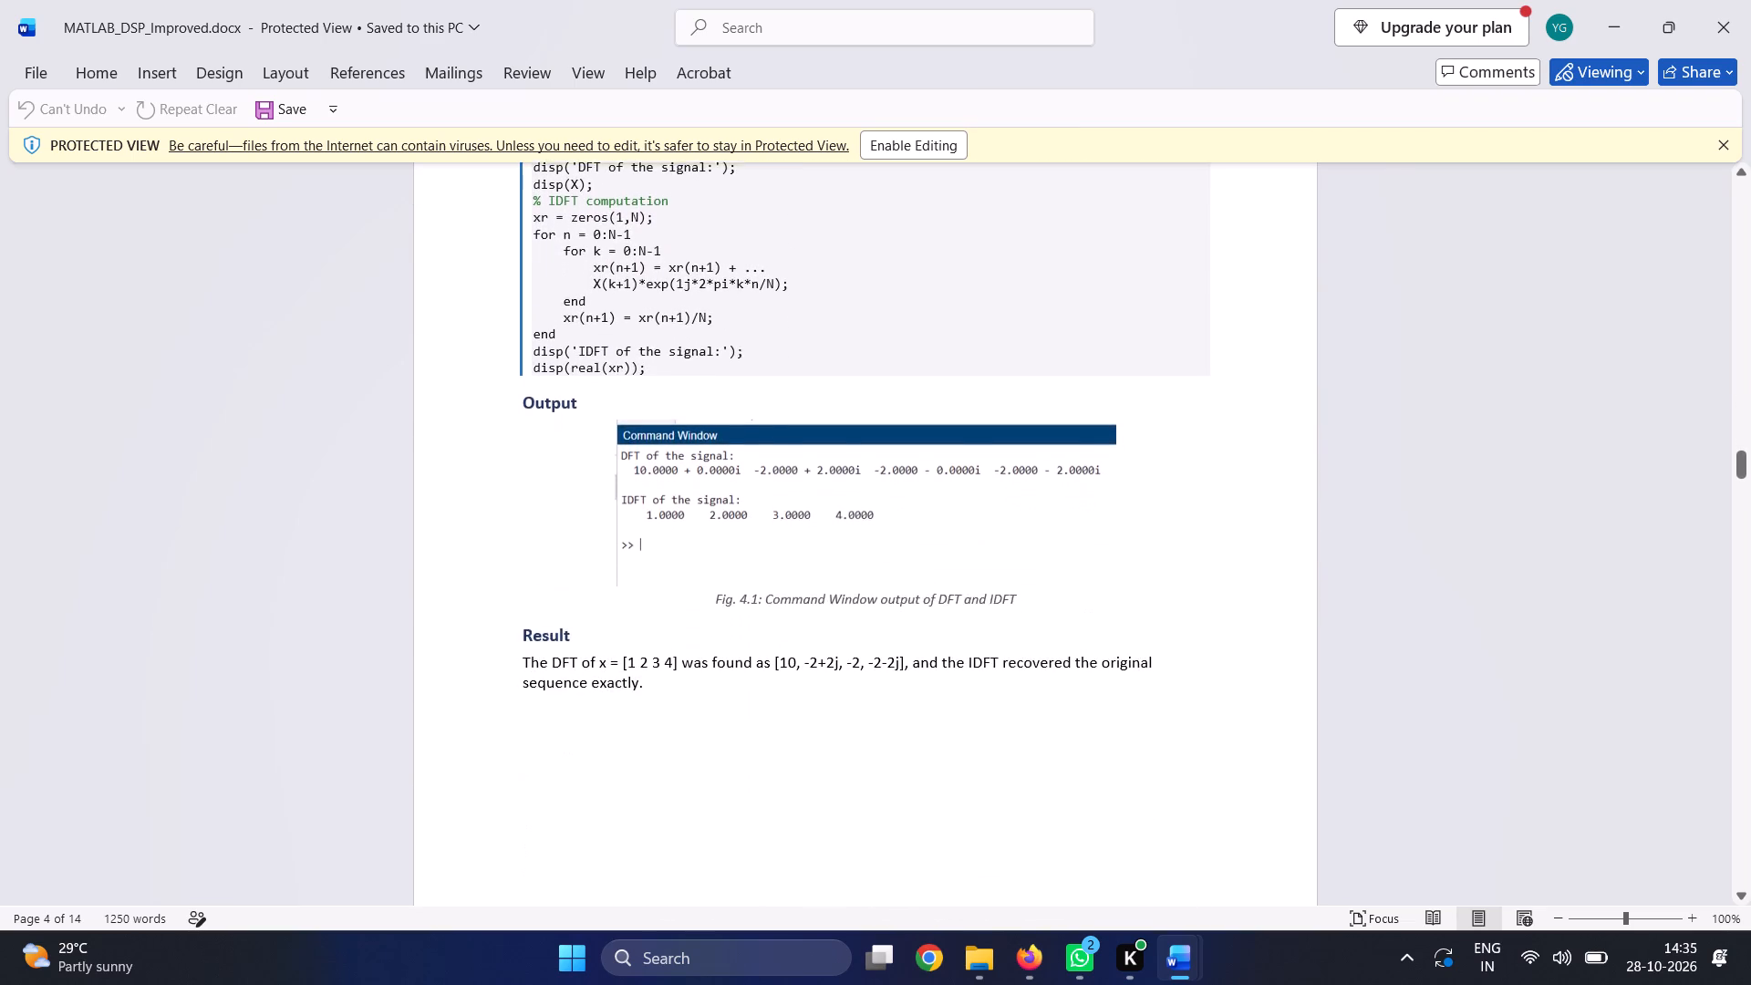
pyautogui.scroll(-4, 979, 392)
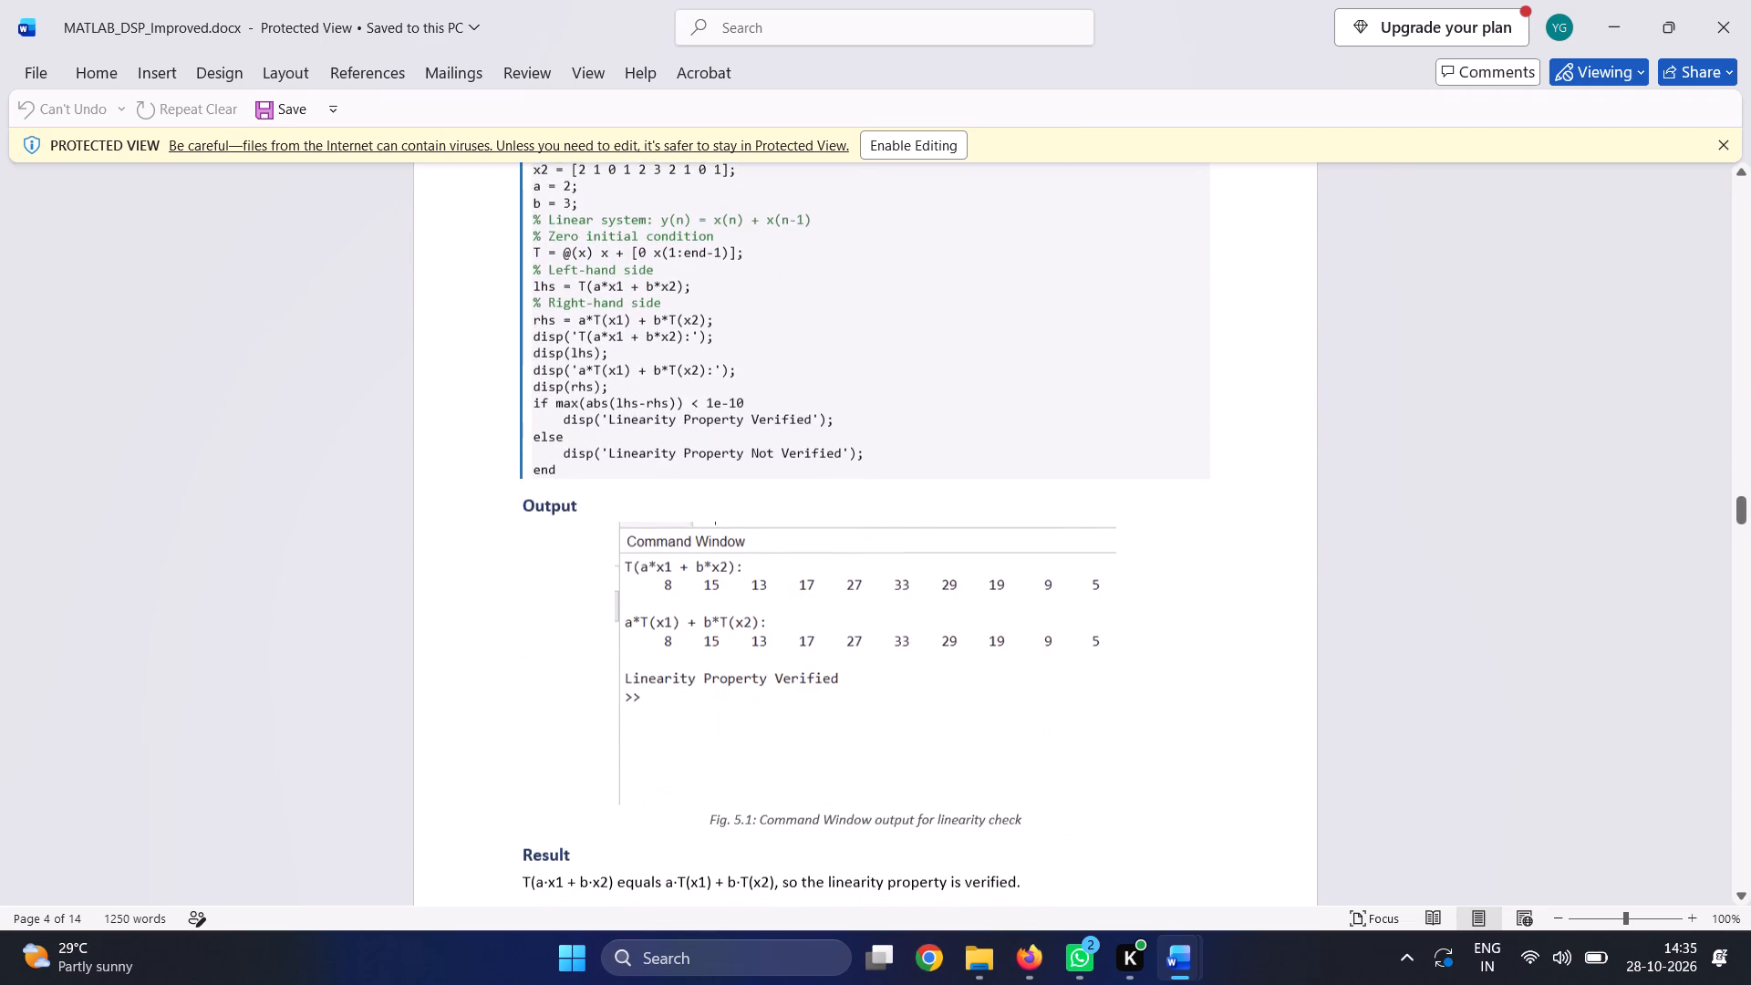
pyautogui.scroll(-6, 979, 392)
pyautogui.scroll(1, 979, 392)
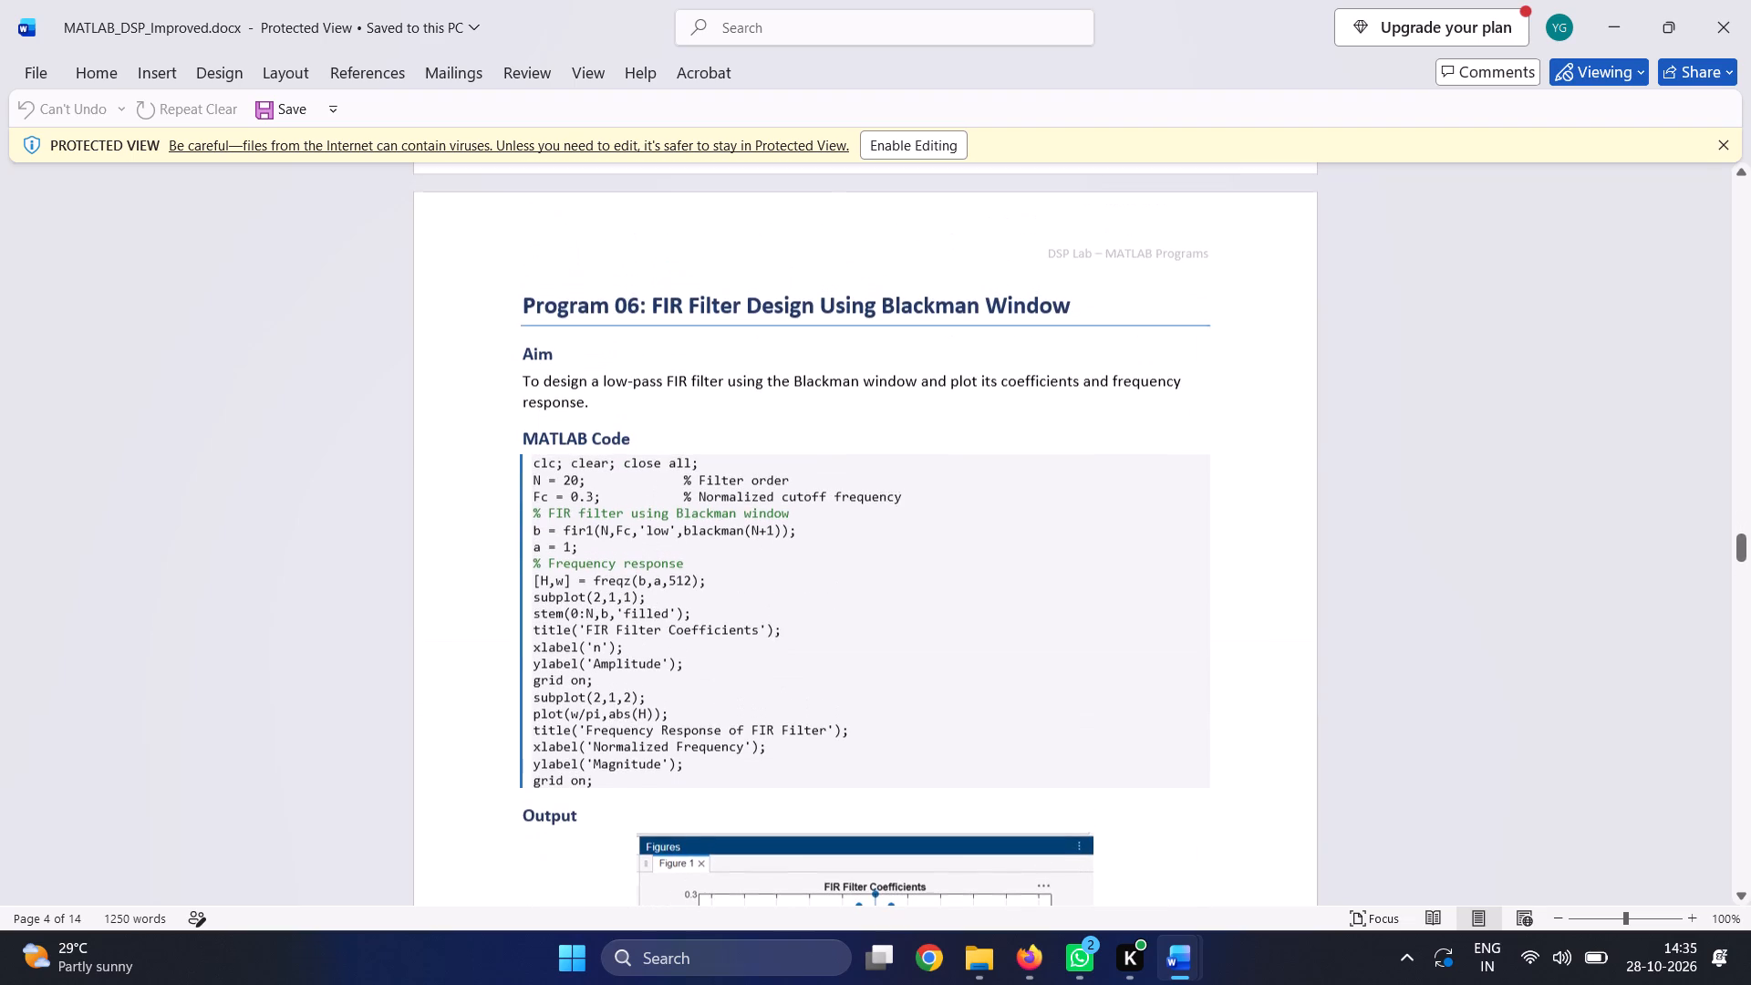
pyautogui.scroll(-3, 979, 392)
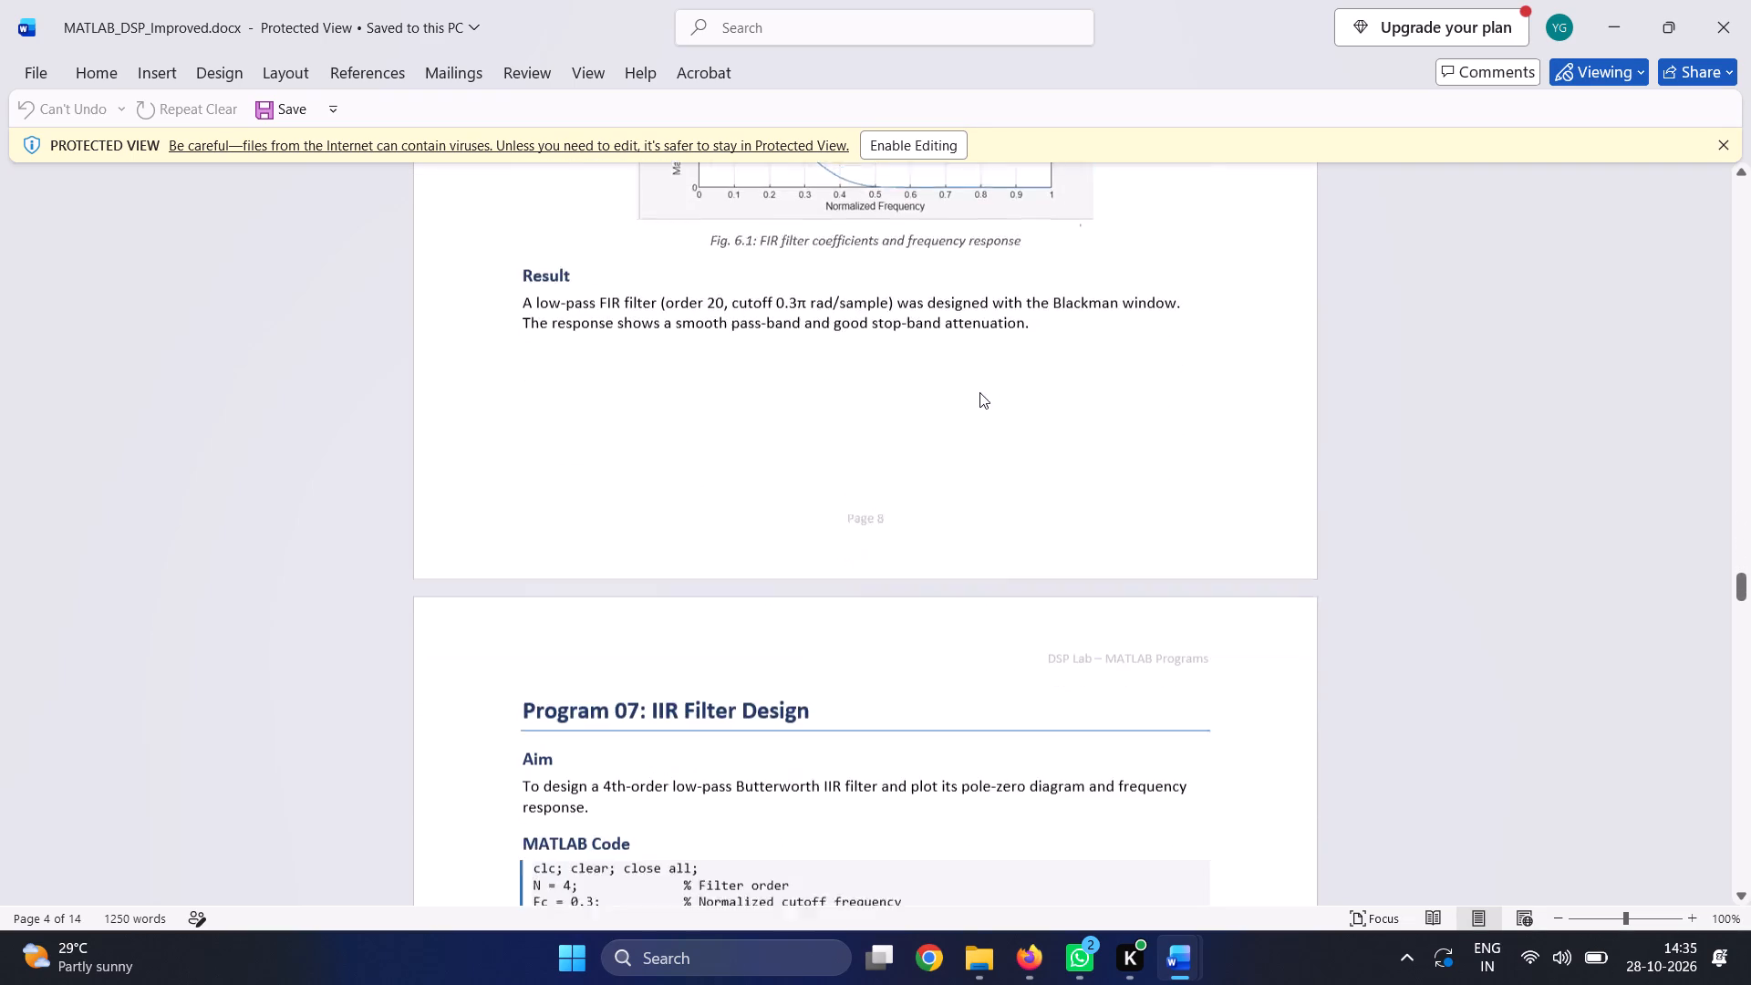
pyautogui.scroll(-3, 979, 392)
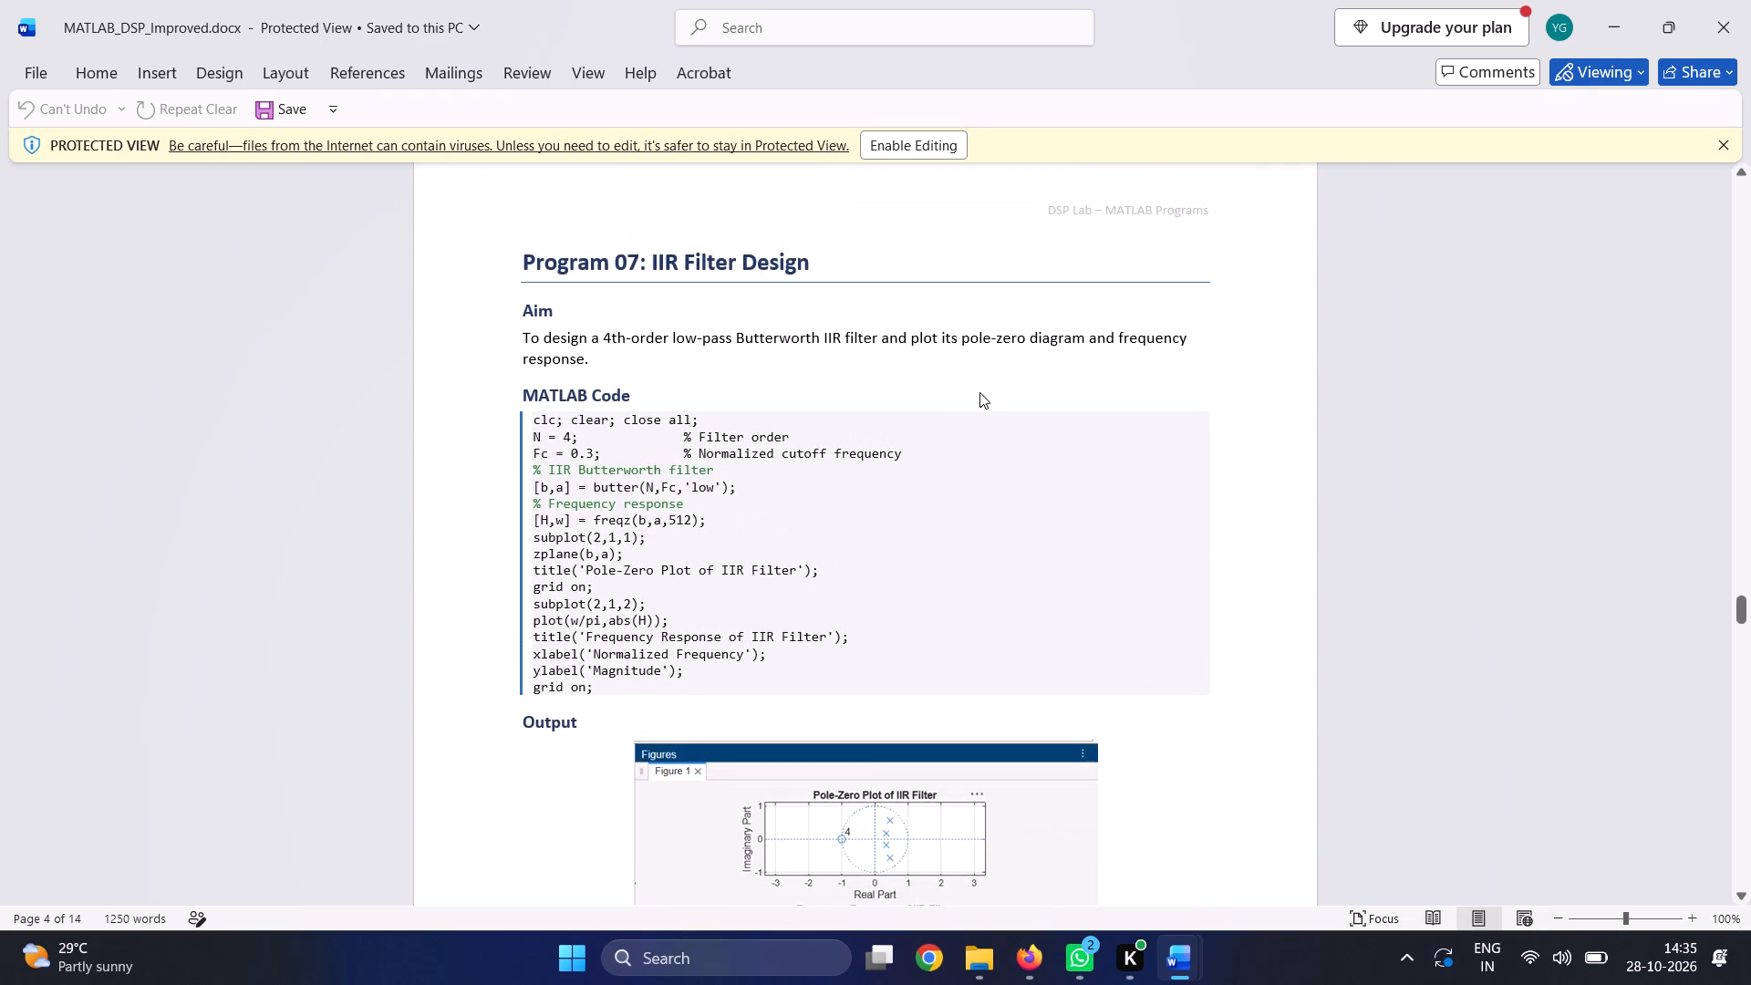
# Look through the code, figures and results from Program 07 through Program 09 in MATLAB_DSP_Improved.docx.
pyautogui.scroll(-4, 979, 392)
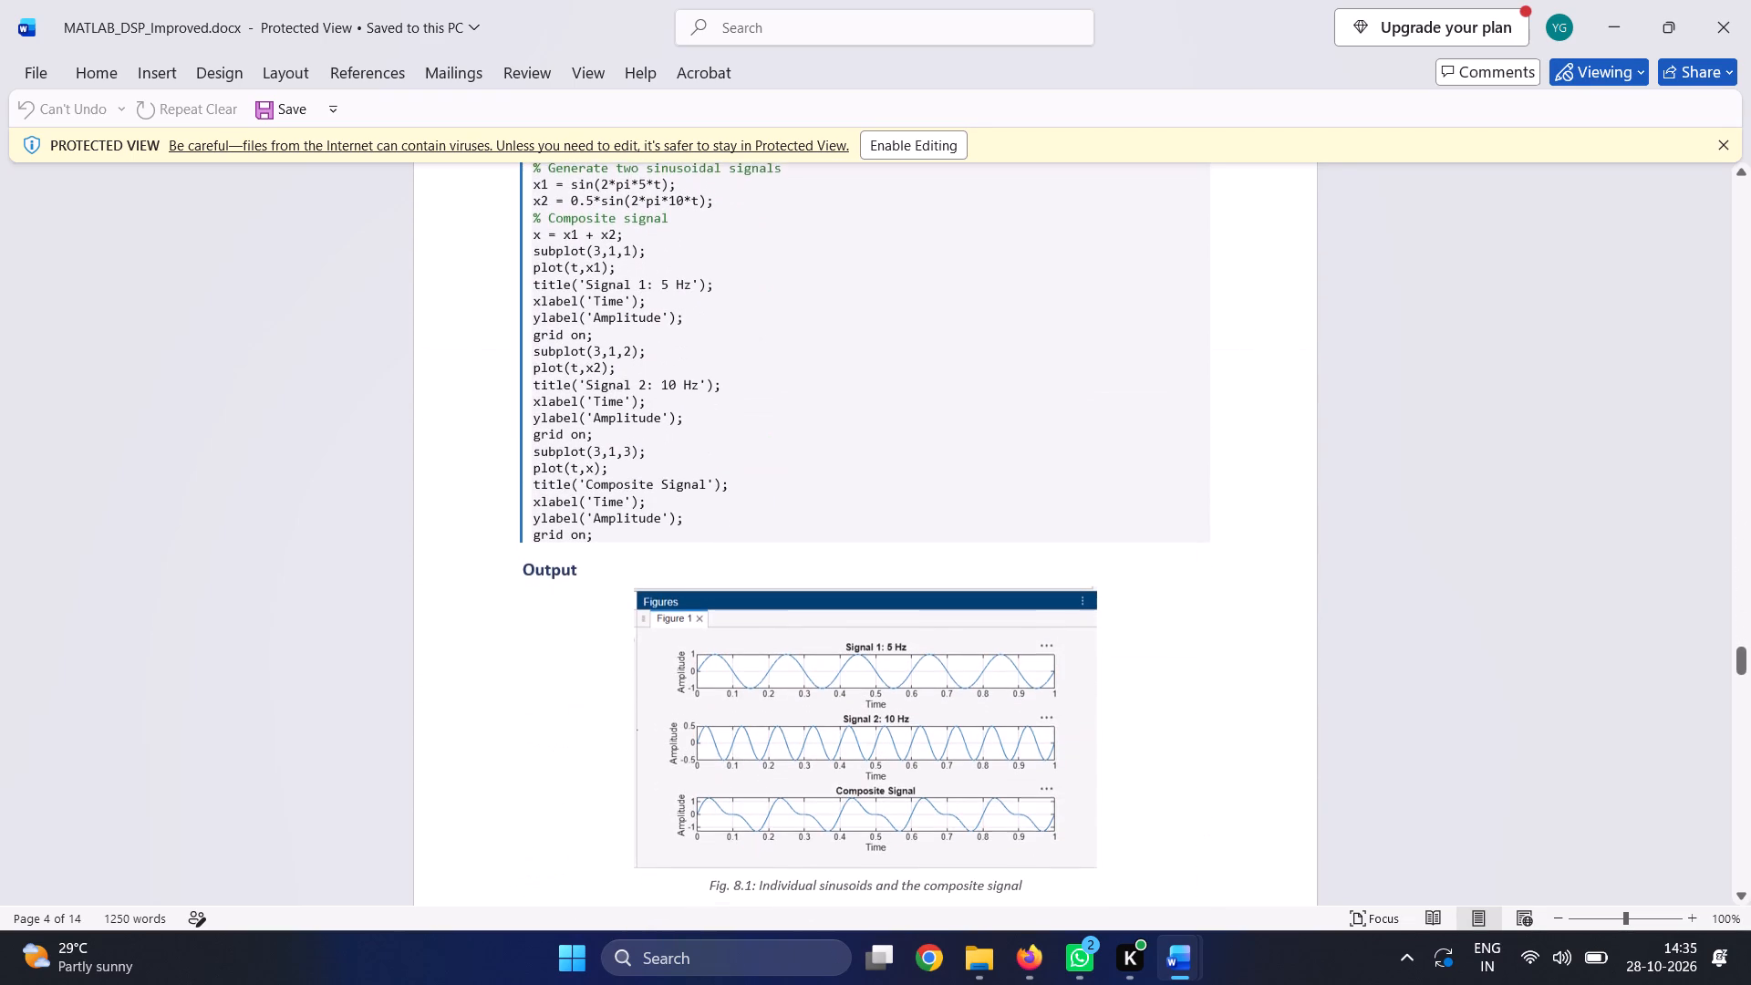
pyautogui.scroll(-6, 979, 392)
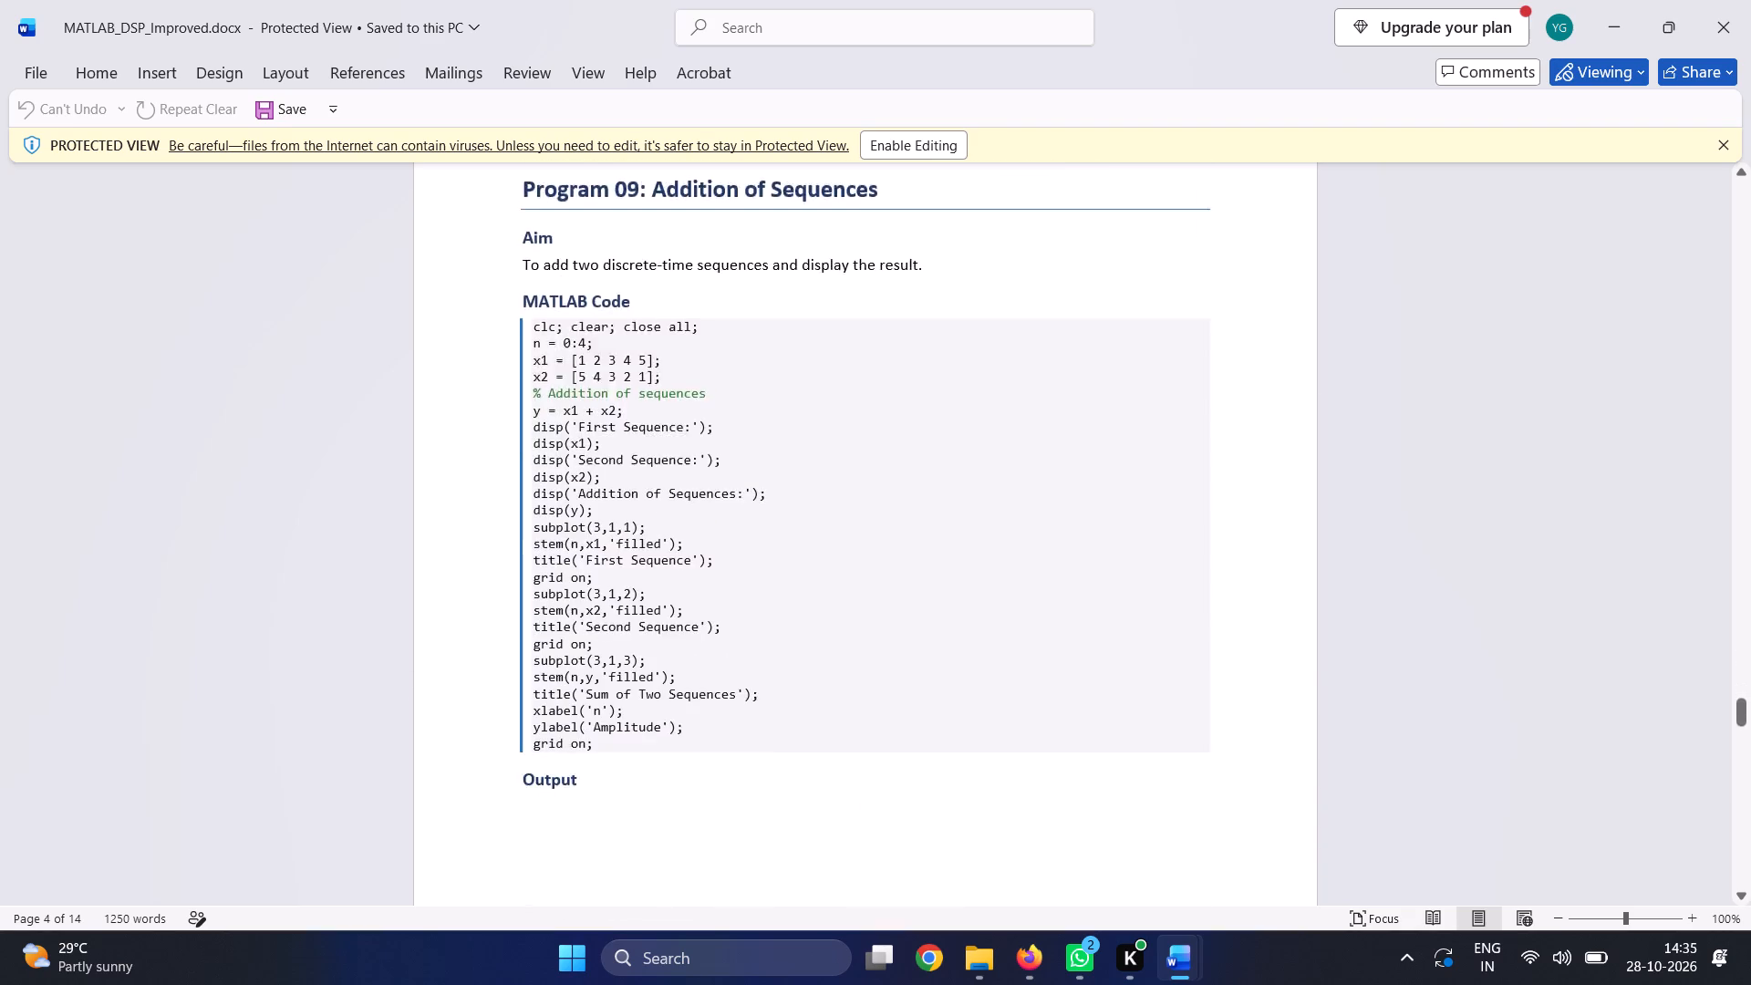
pyautogui.scroll(-2, 979, 392)
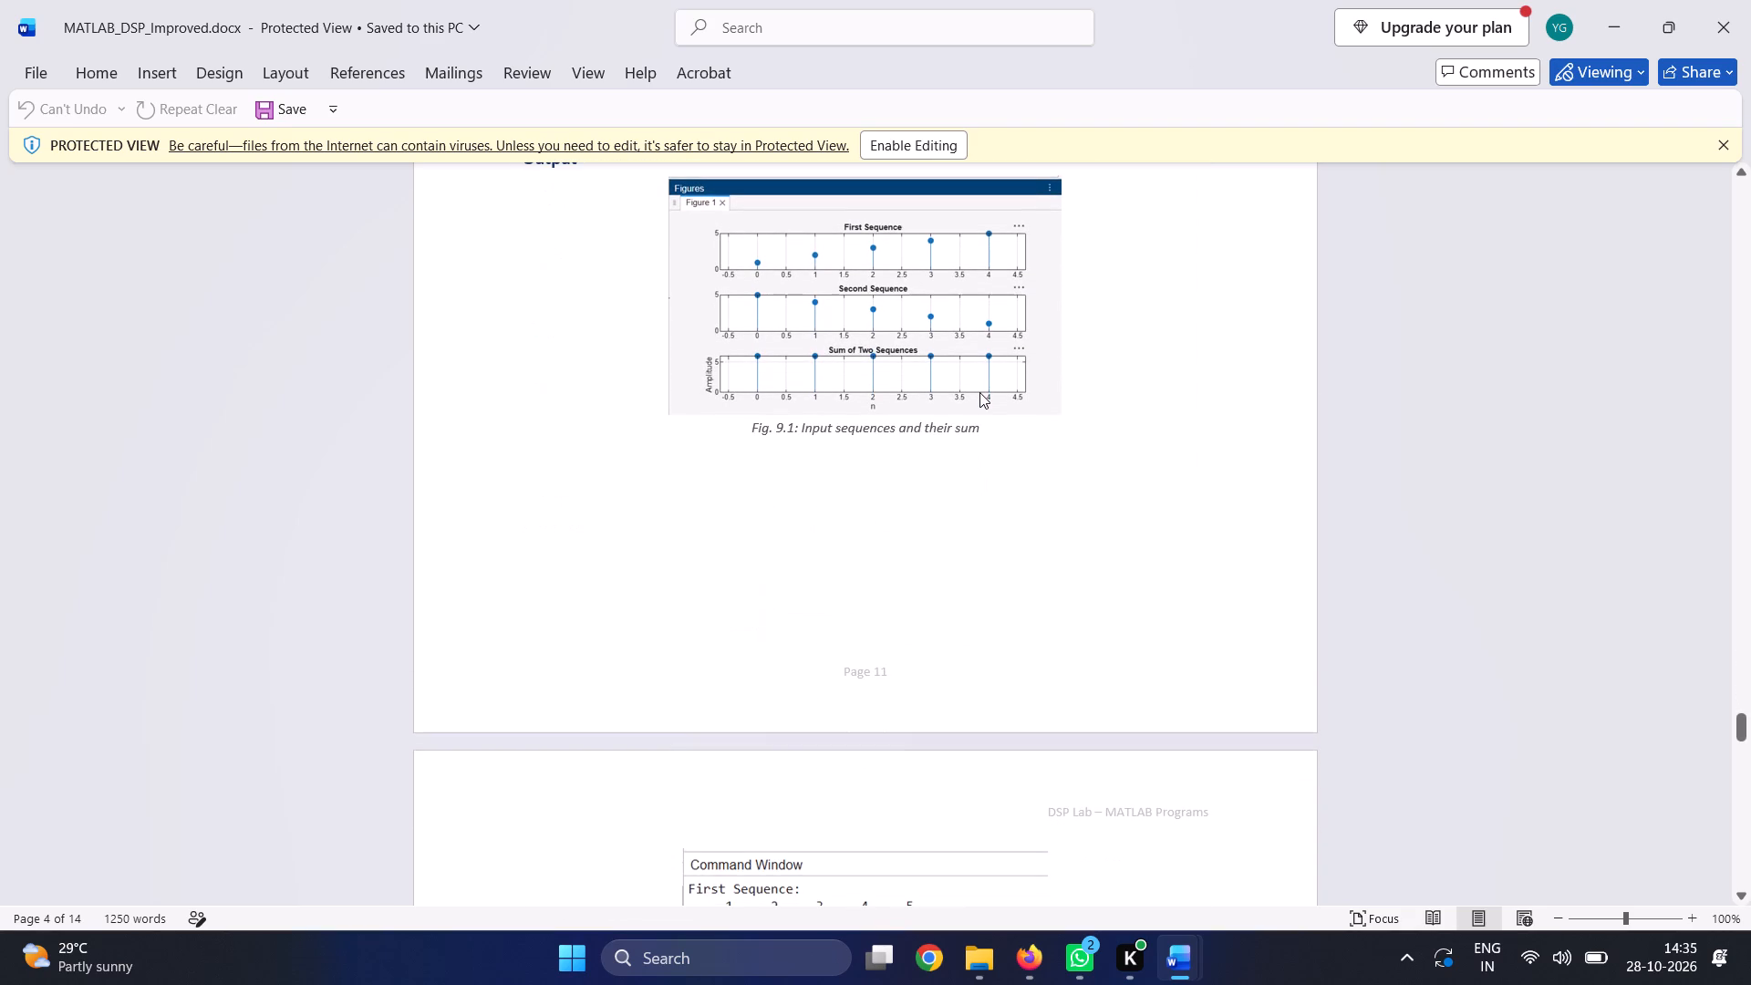
pyautogui.scroll(-4, 979, 392)
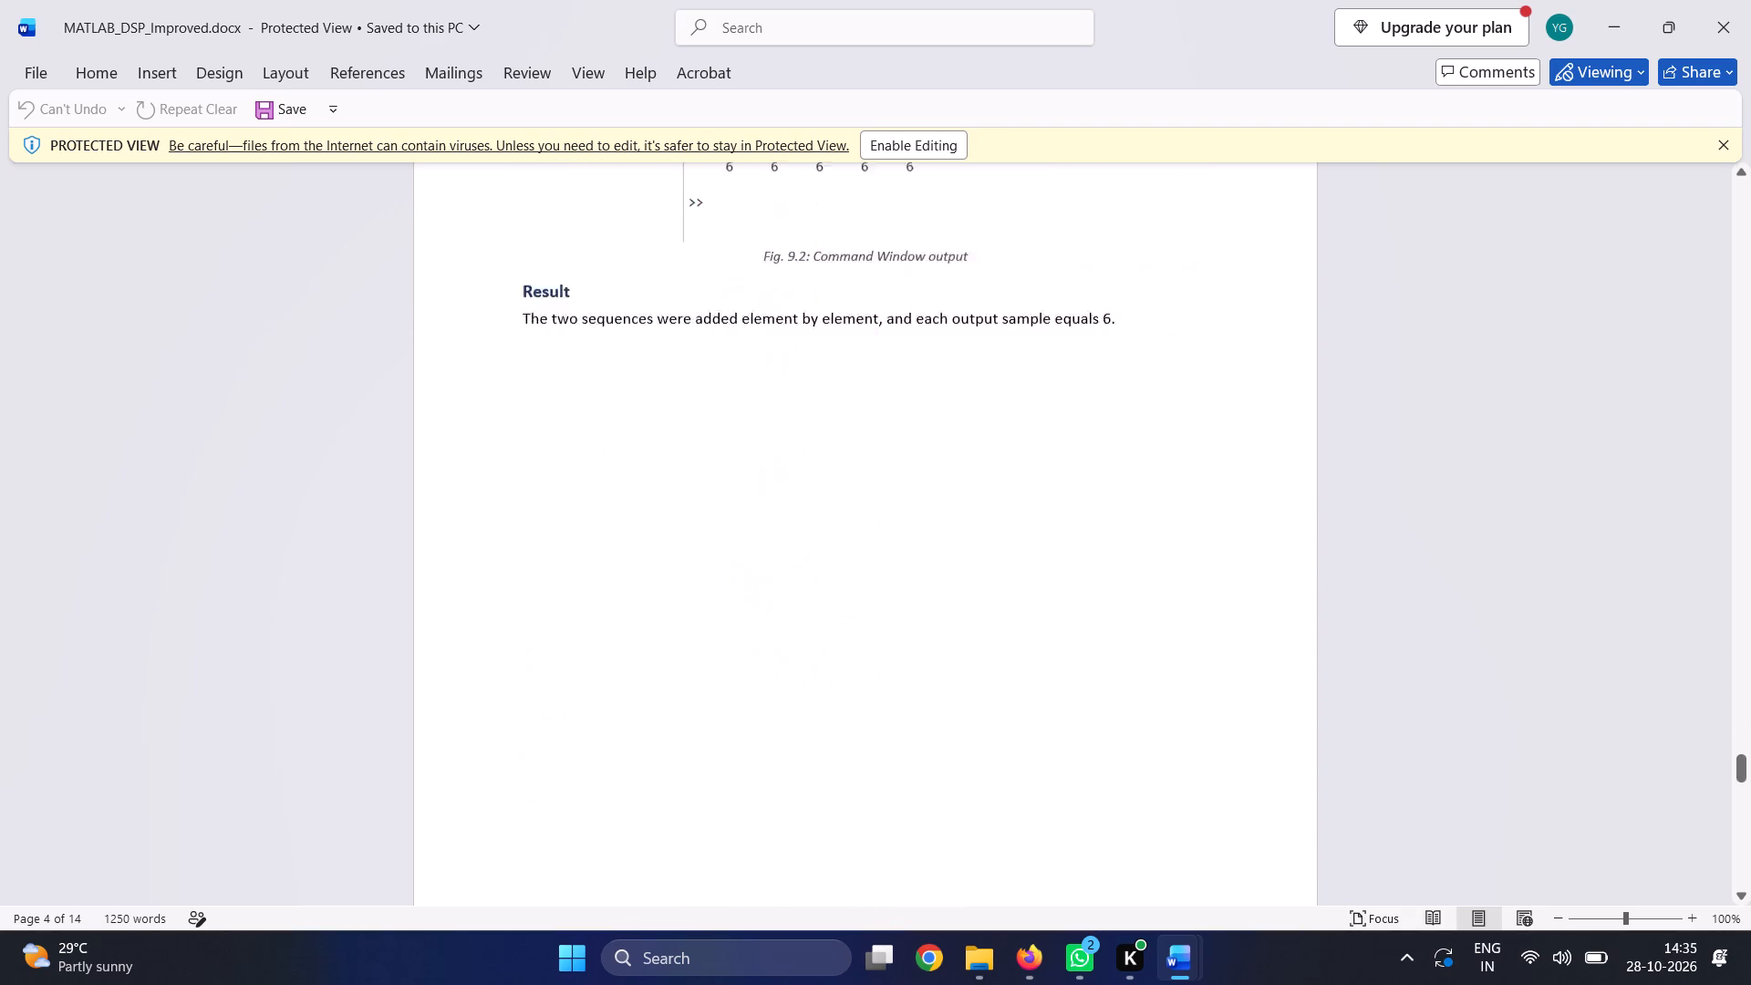
pyautogui.scroll(-1, 979, 392)
pyautogui.scroll(5, 979, 392)
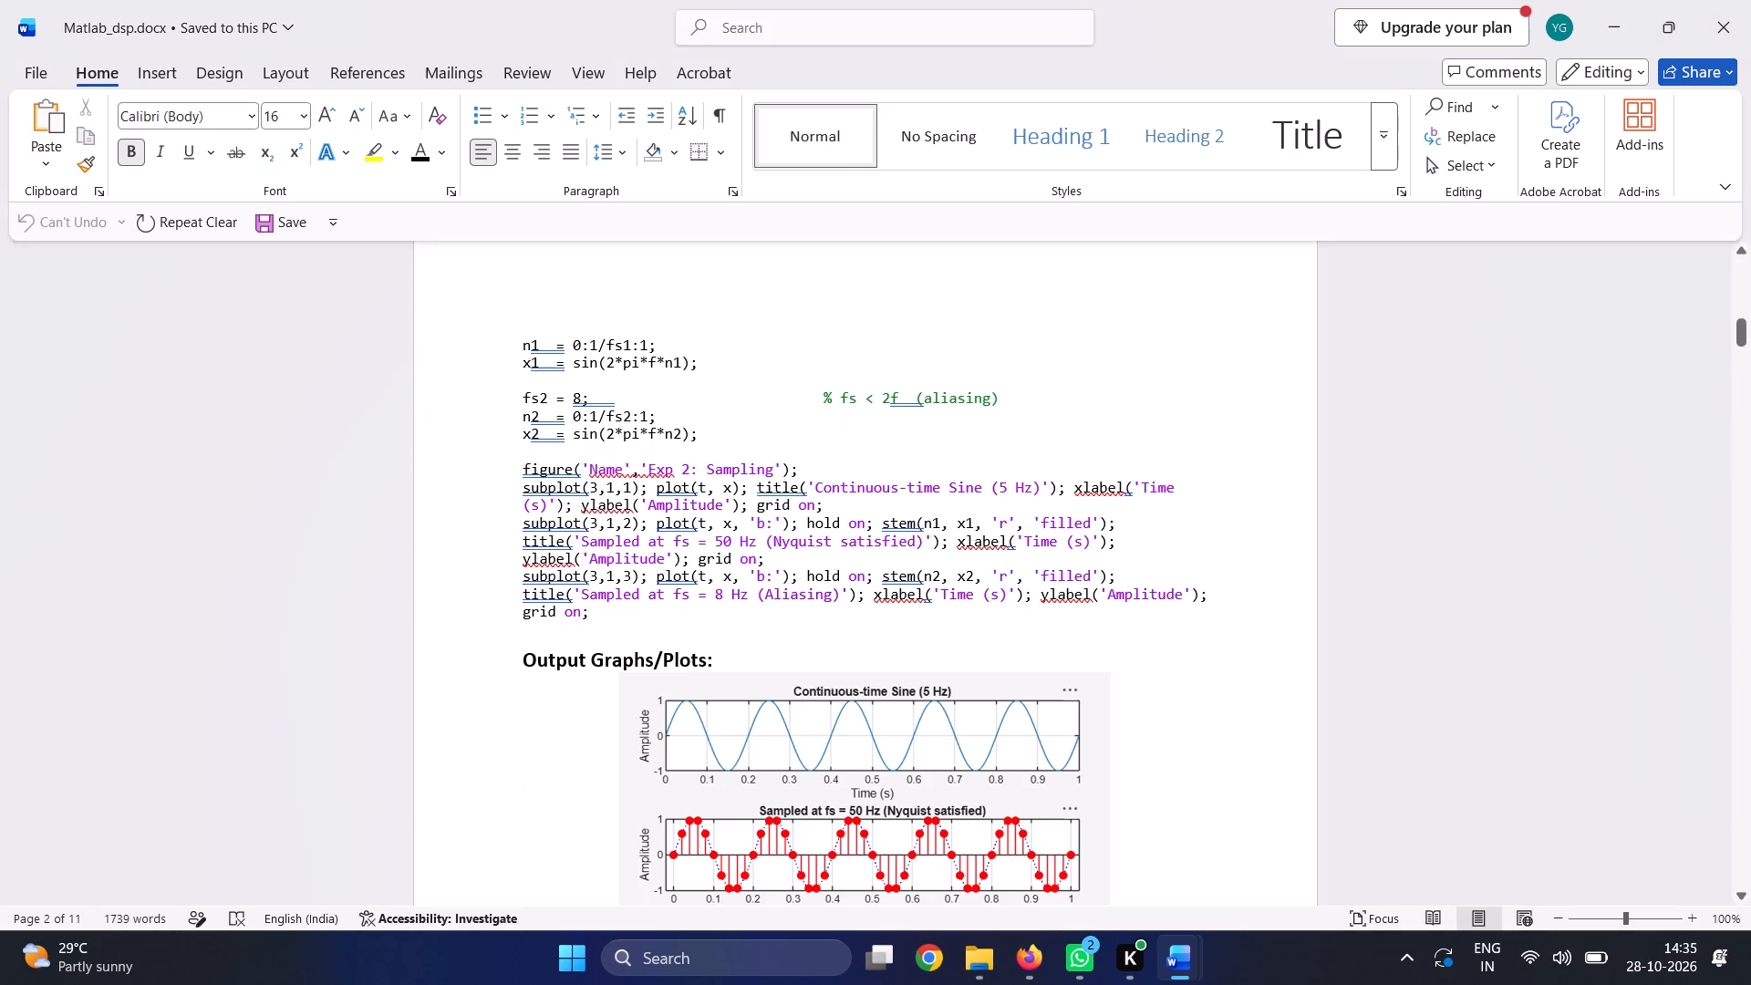
# Review the code, output plots and page breaks of Experiments 1 to 3 in Matlab_dsp.docx.
pyautogui.scroll(20, 718, 440)
pyautogui.scroll(11, 718, 440)
pyautogui.scroll(-3, 718, 440)
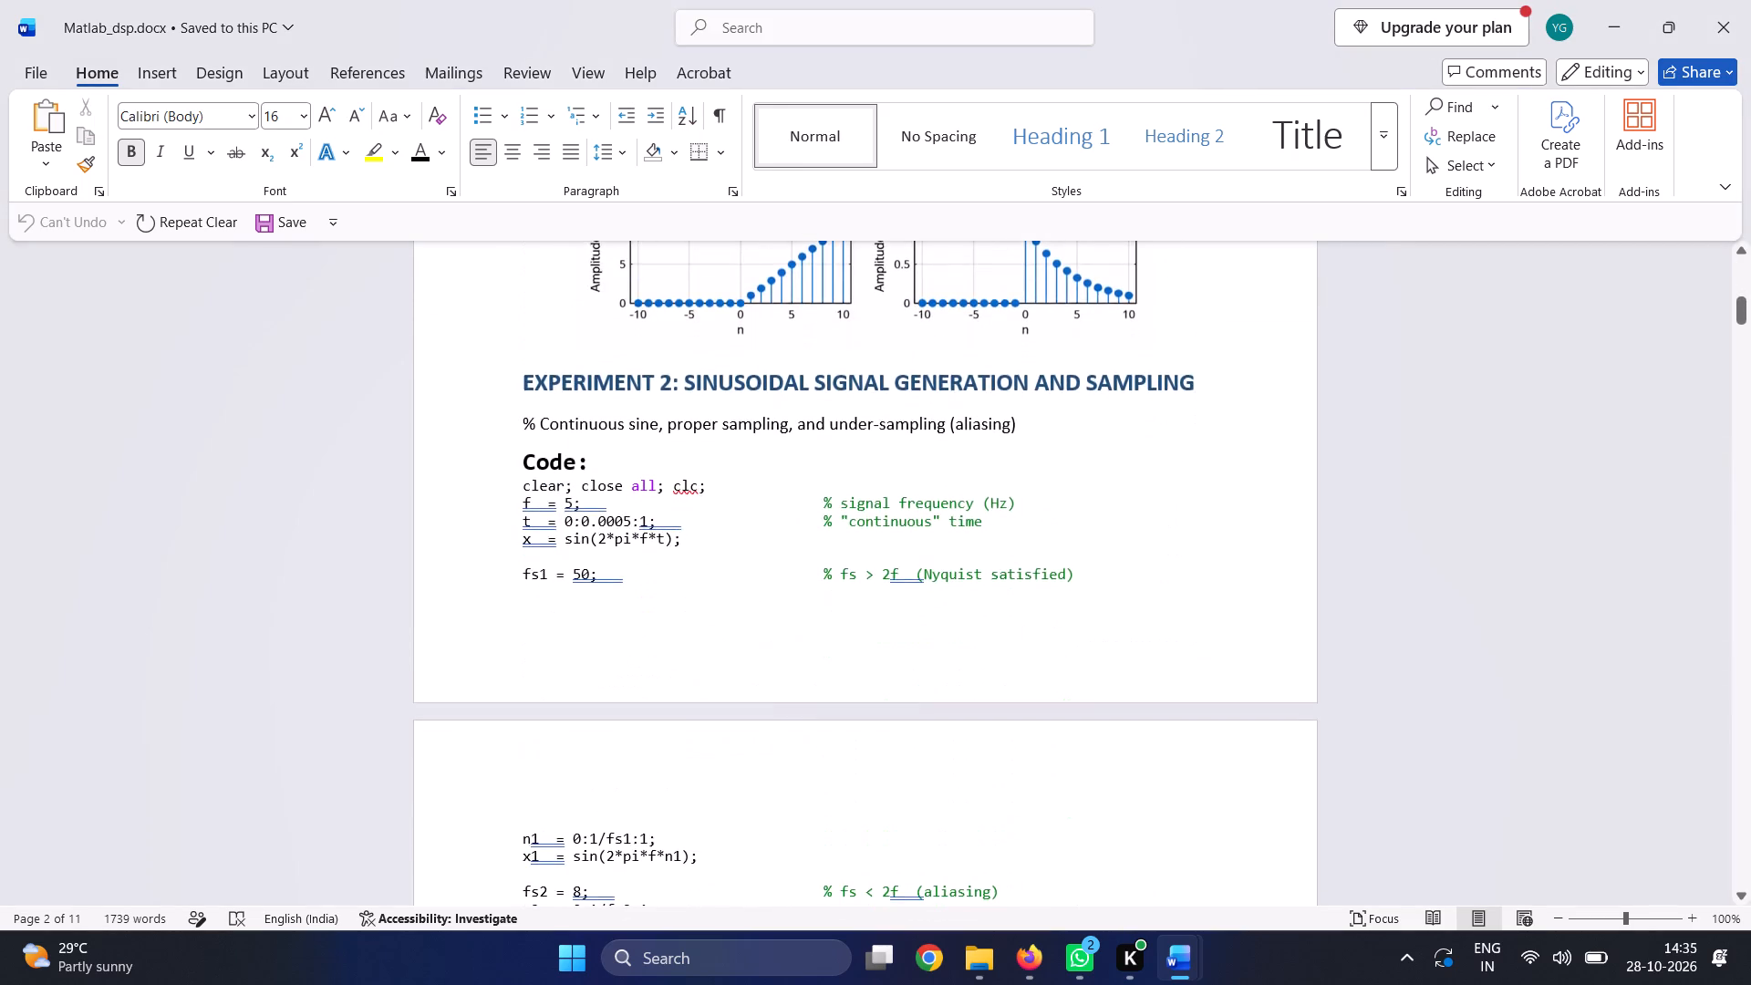
pyautogui.scroll(1, 718, 440)
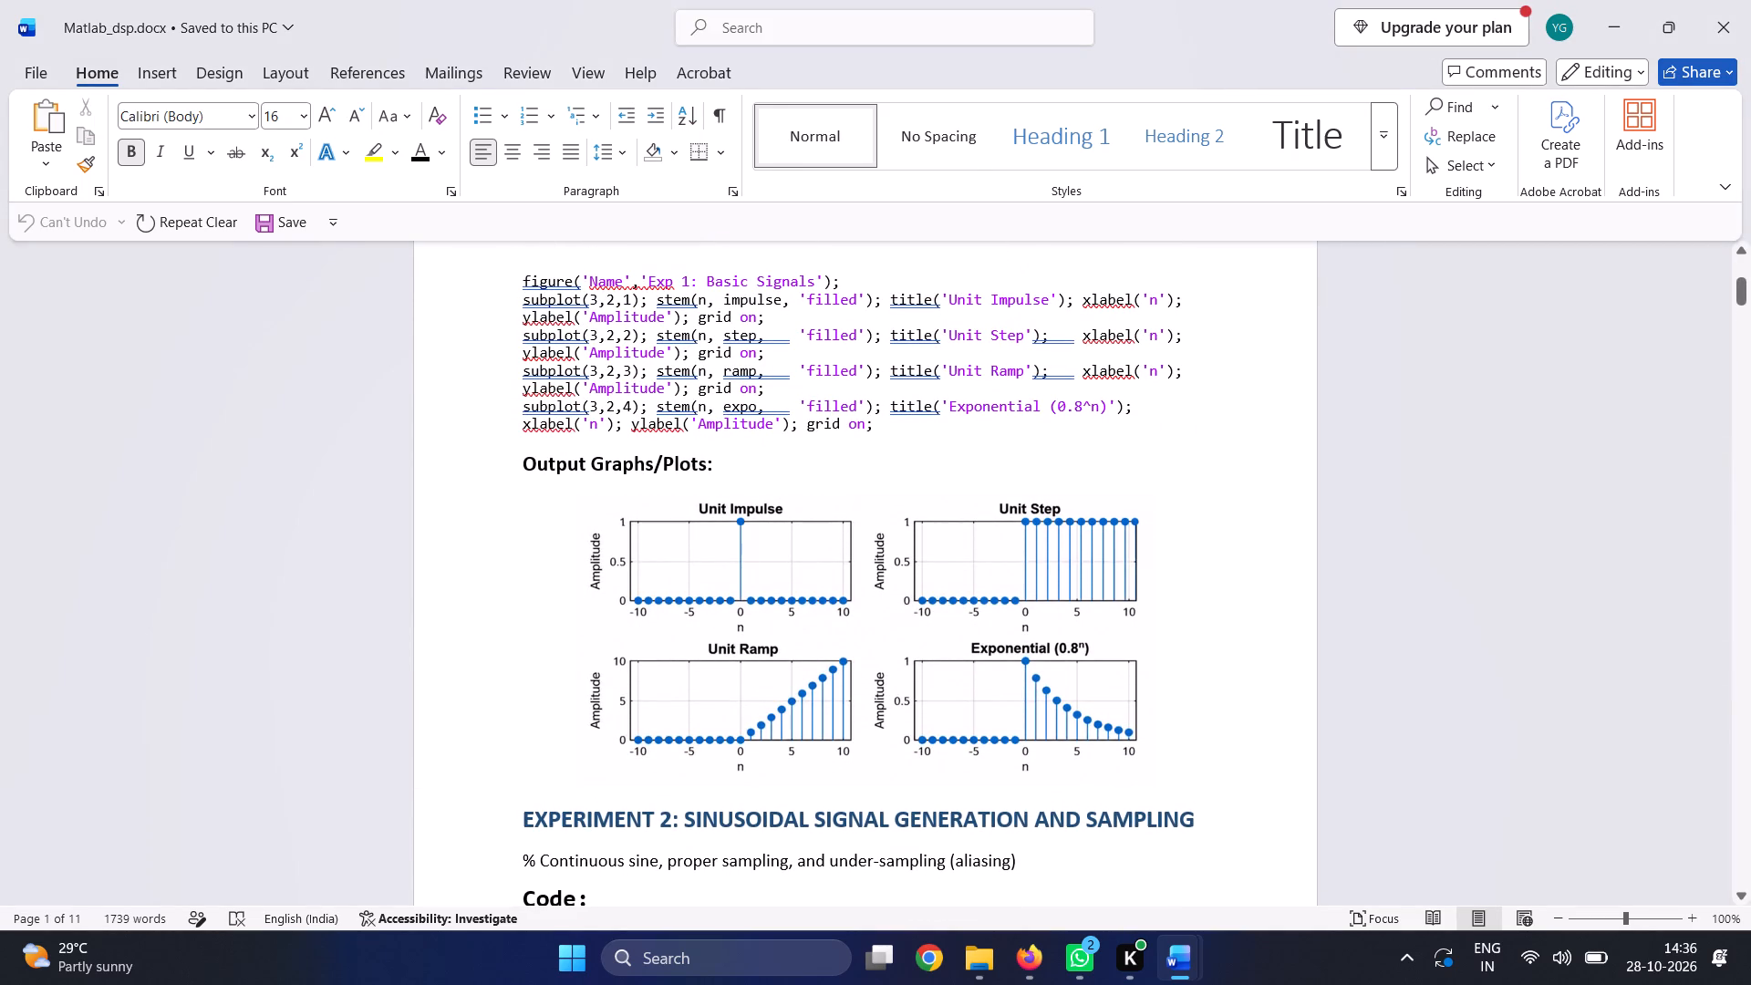
pyautogui.scroll(-1, 989, 708)
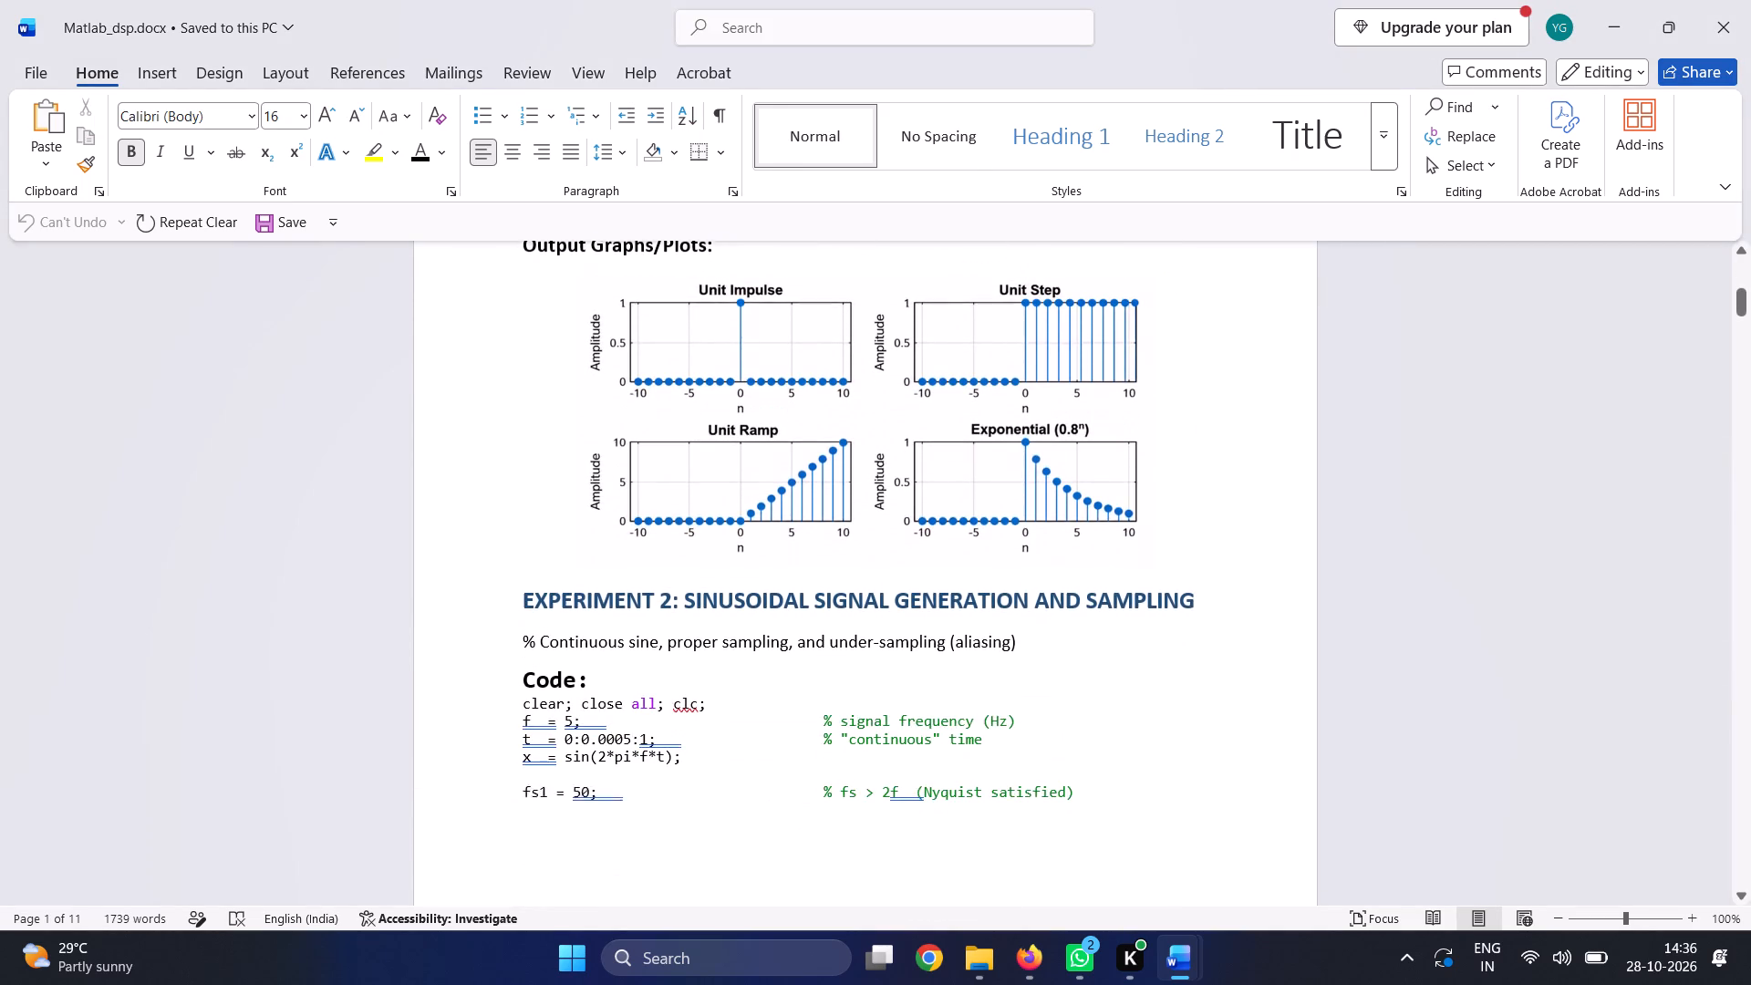
pyautogui.scroll(-3, 1225, 570)
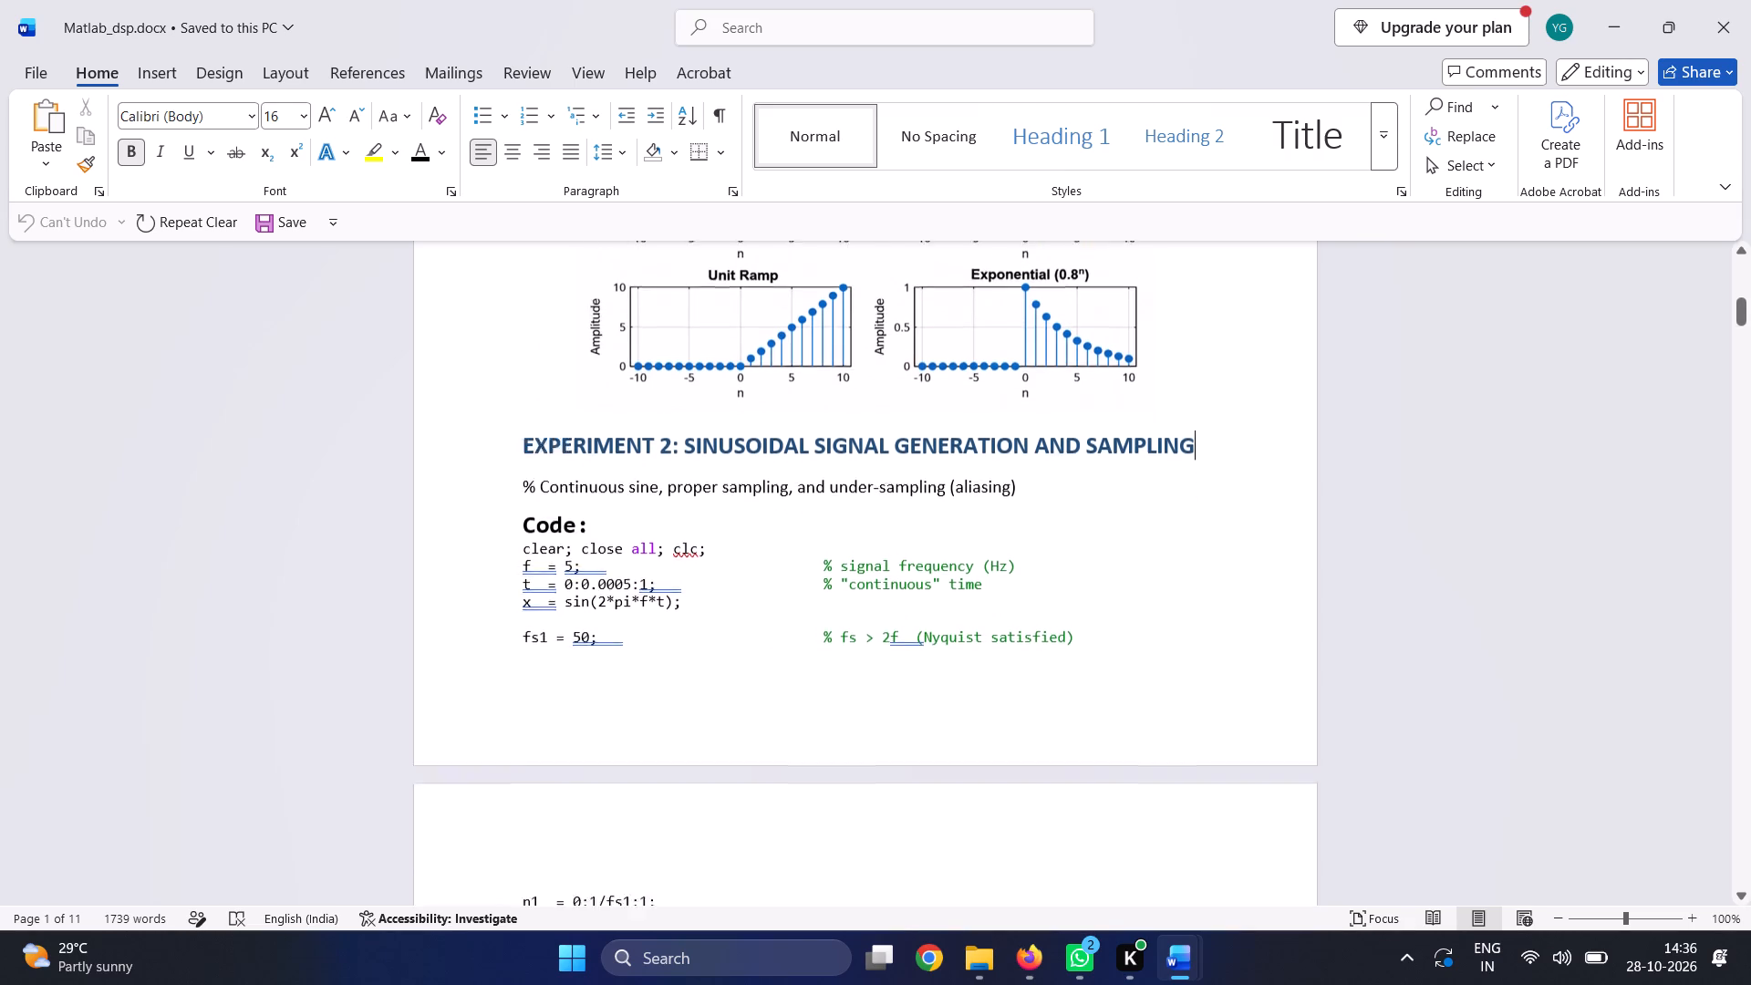
pyautogui.scroll(-8, 1225, 570)
pyautogui.scroll(5, 1225, 570)
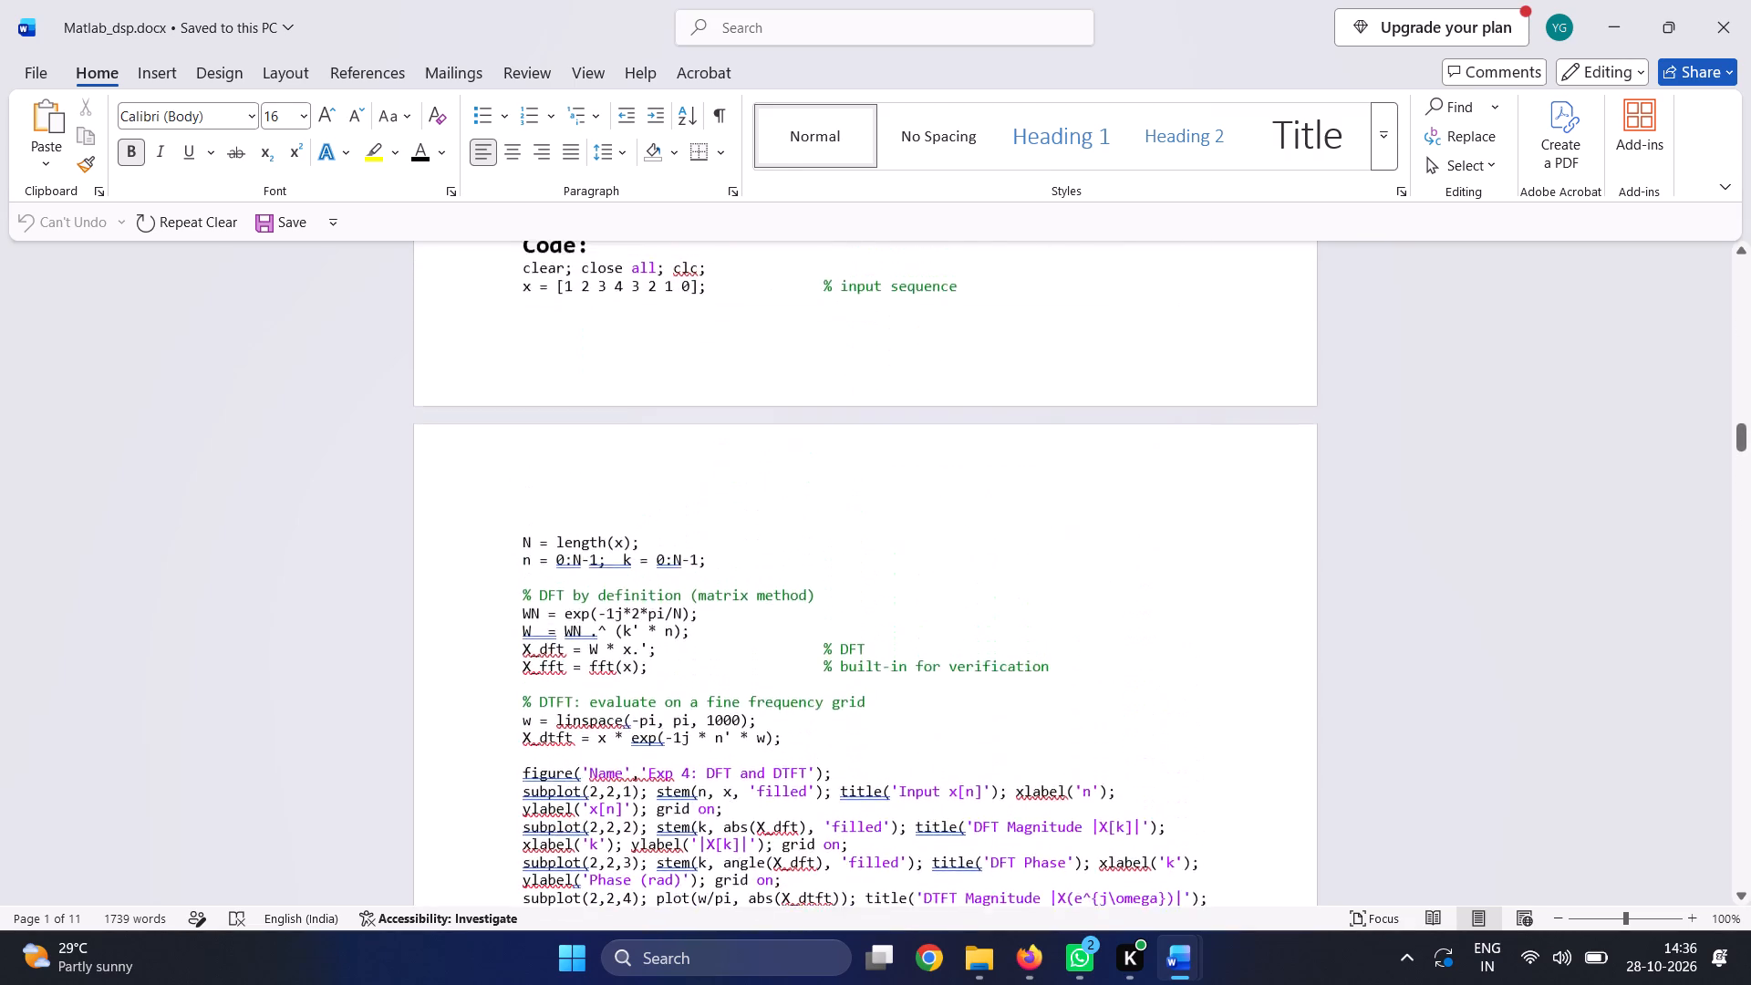
pyautogui.scroll(3, 1225, 570)
pyautogui.scroll(-1, 1168, 648)
pyautogui.scroll(1, 1168, 648)
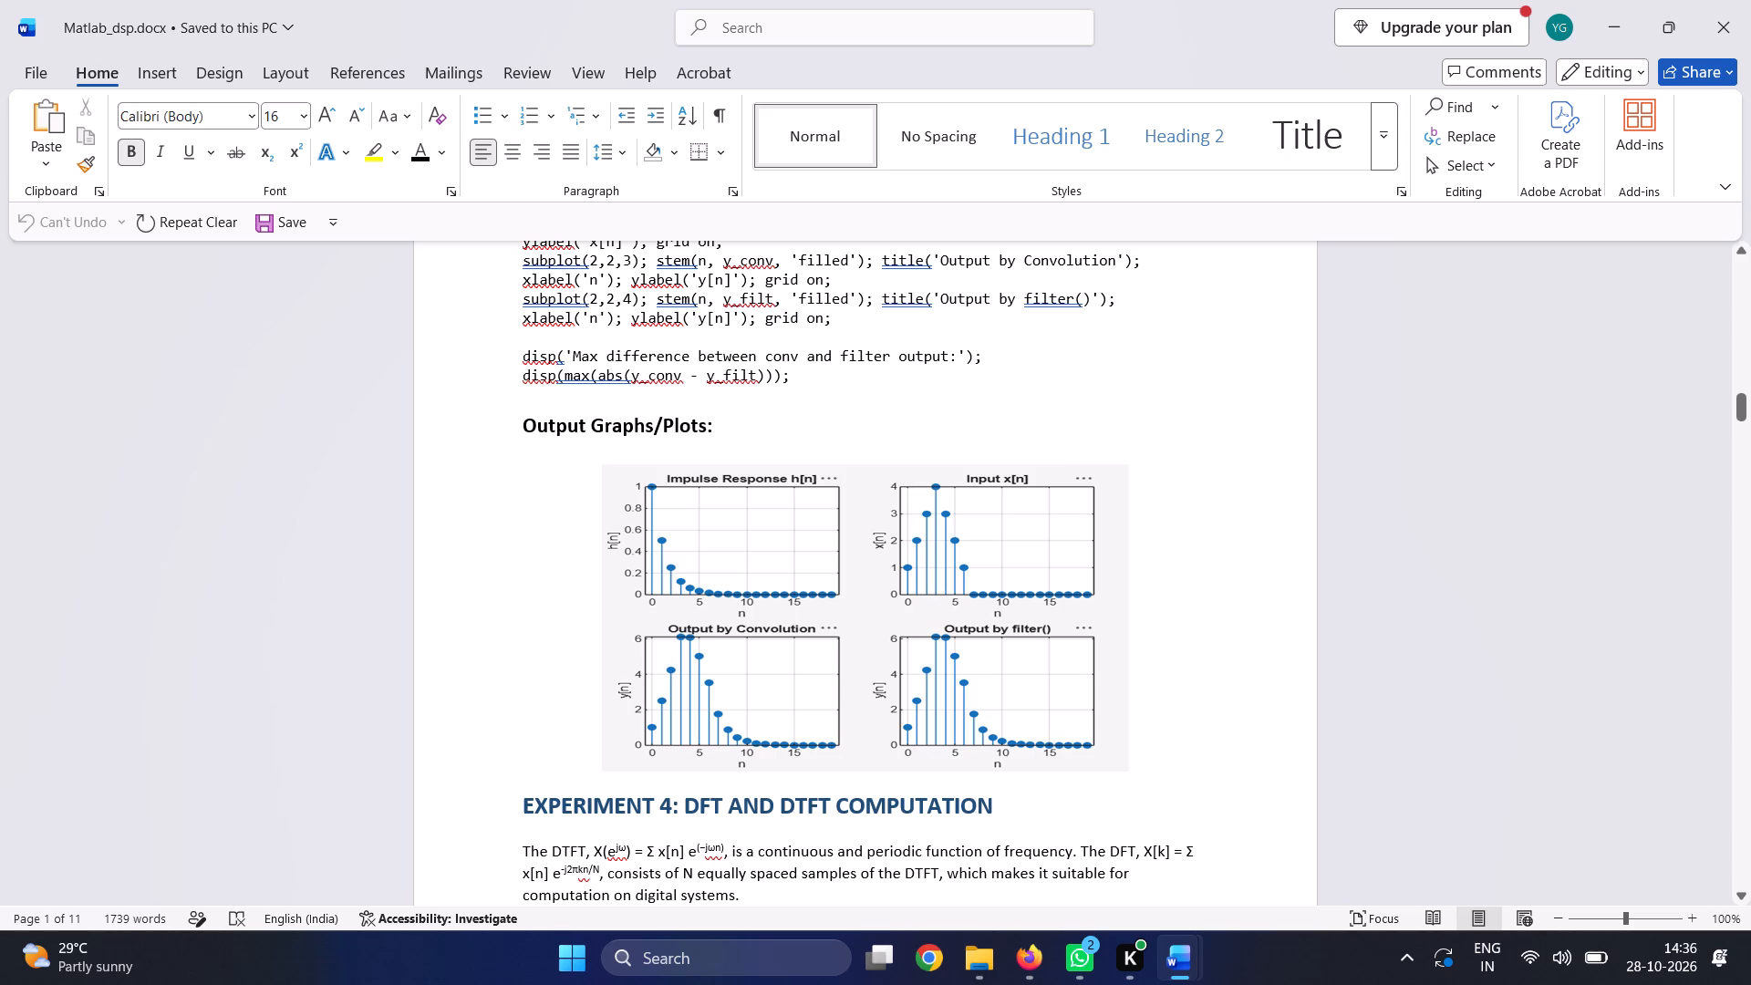
# Examine the code and output plots of Experiments 4 to 6 in Matlab_dsp.docx, including the FIR Blackman window plots.
pyautogui.scroll(-4, 982, 669)
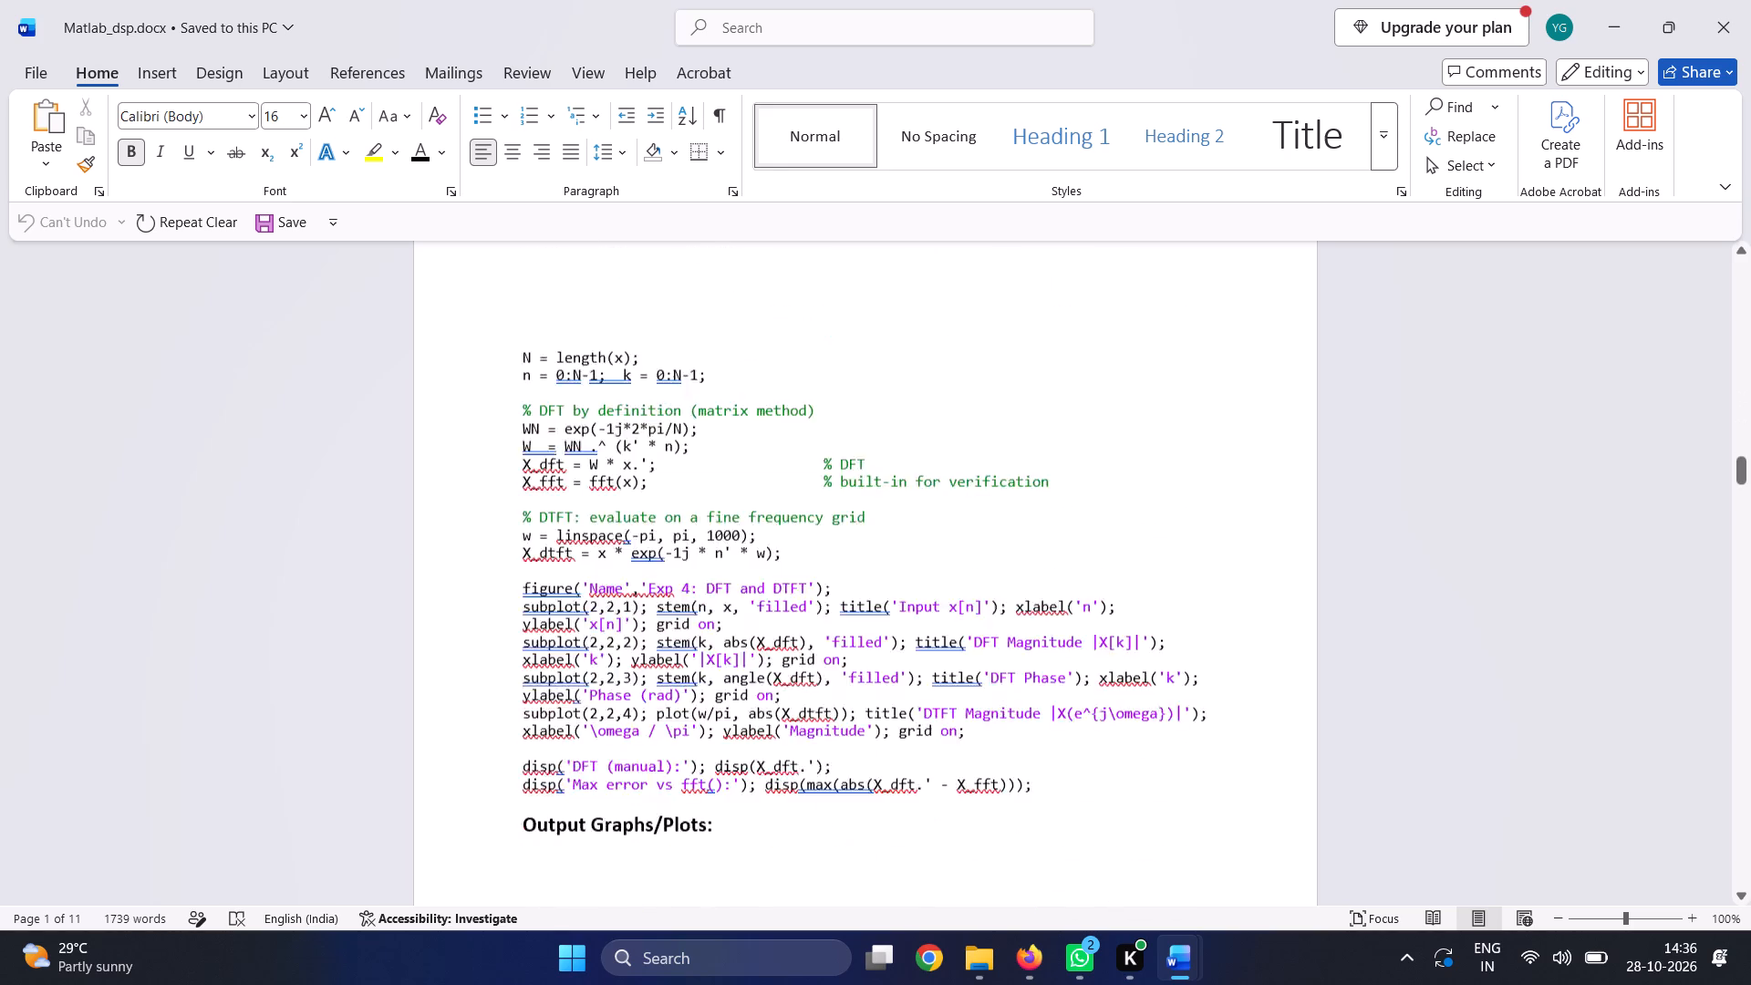
pyautogui.scroll(-2, 982, 669)
pyautogui.scroll(1, 982, 669)
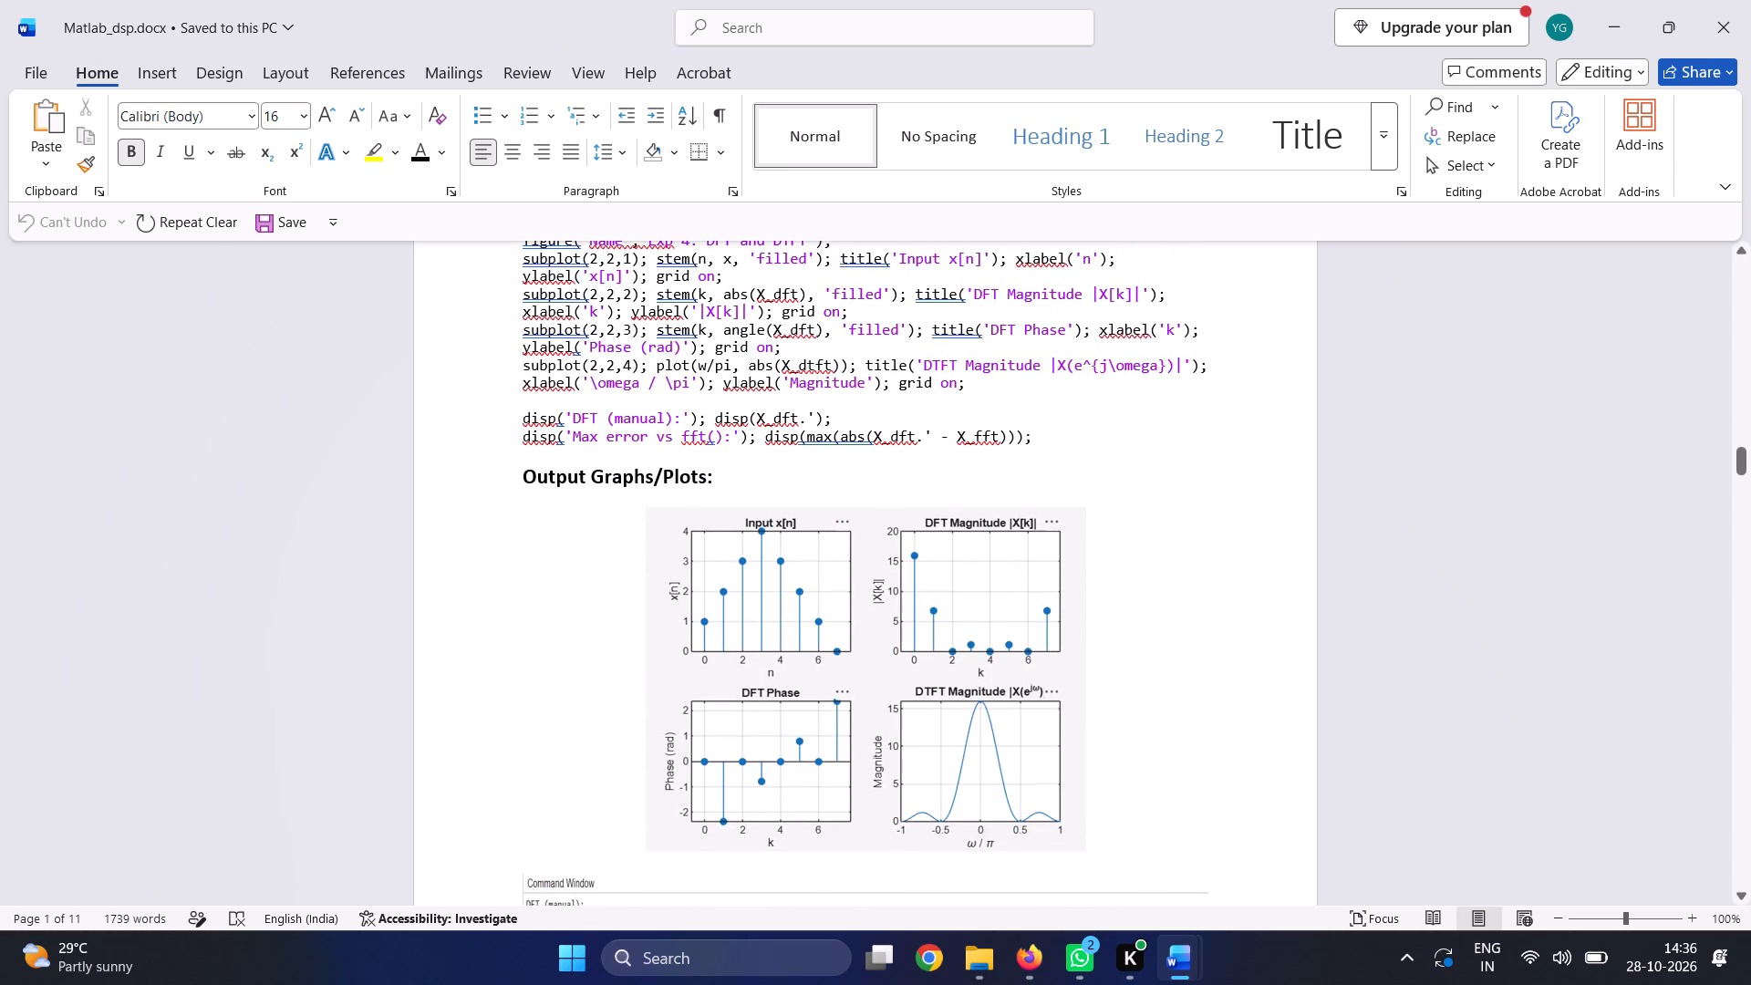
pyautogui.scroll(-1, 961, 683)
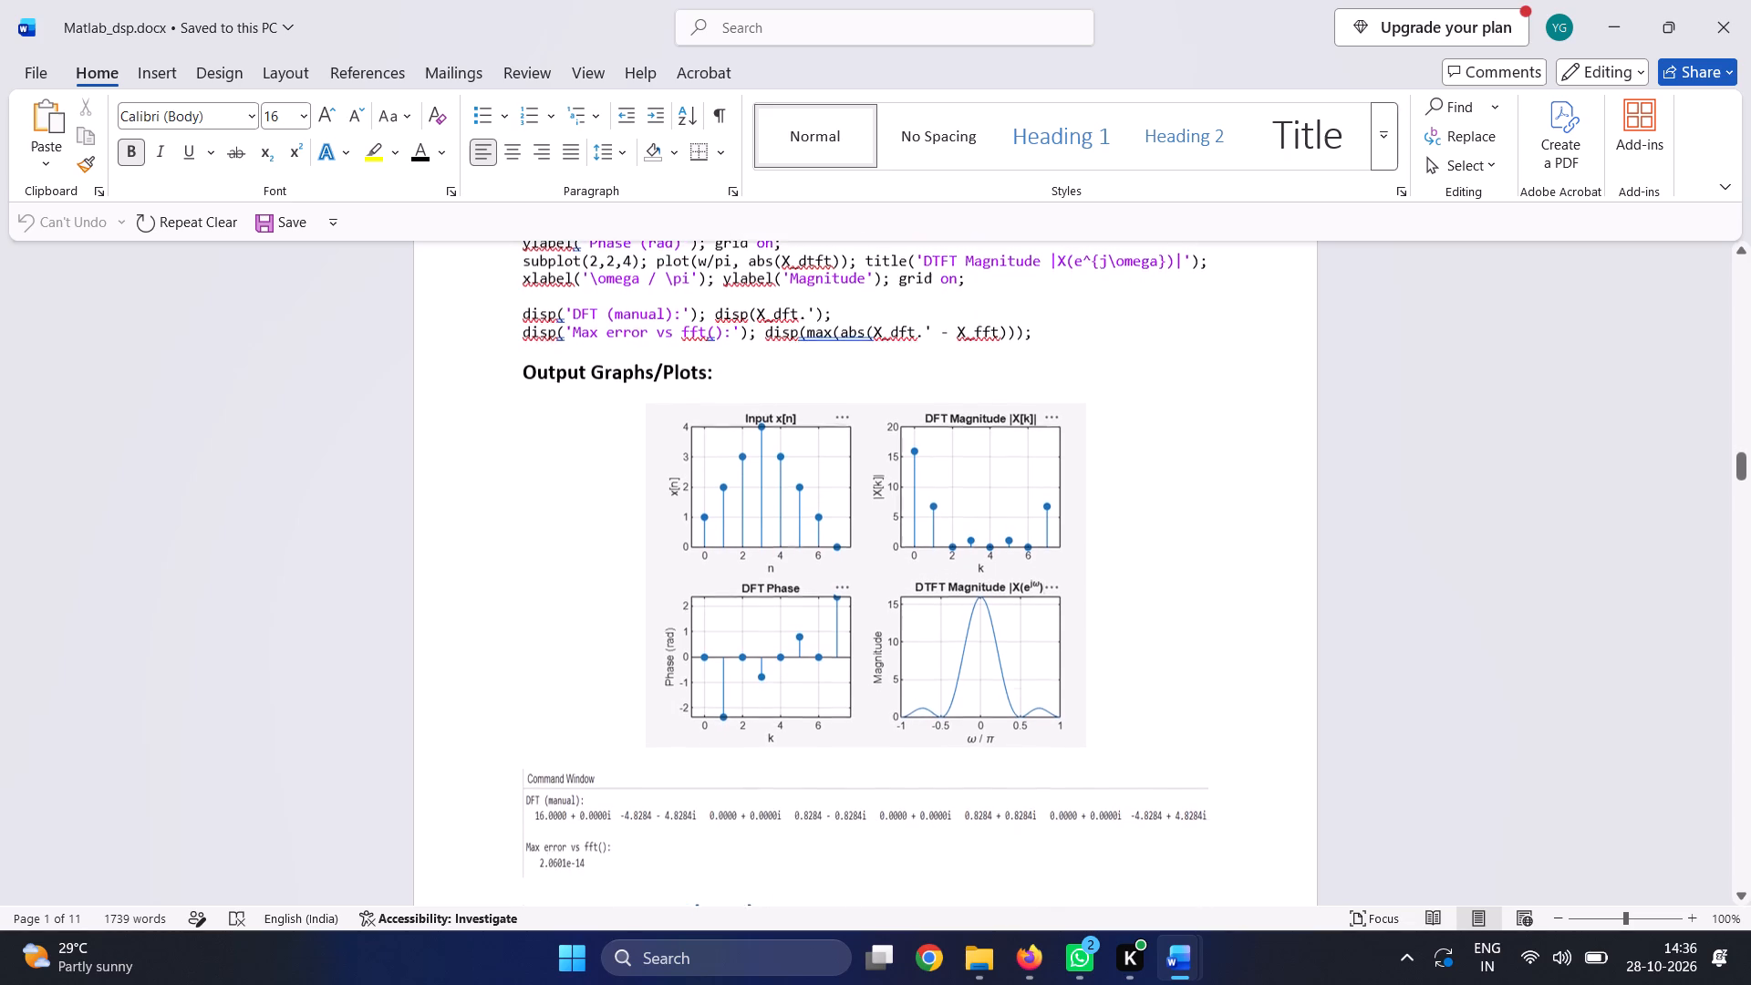
pyautogui.scroll(-5, 961, 683)
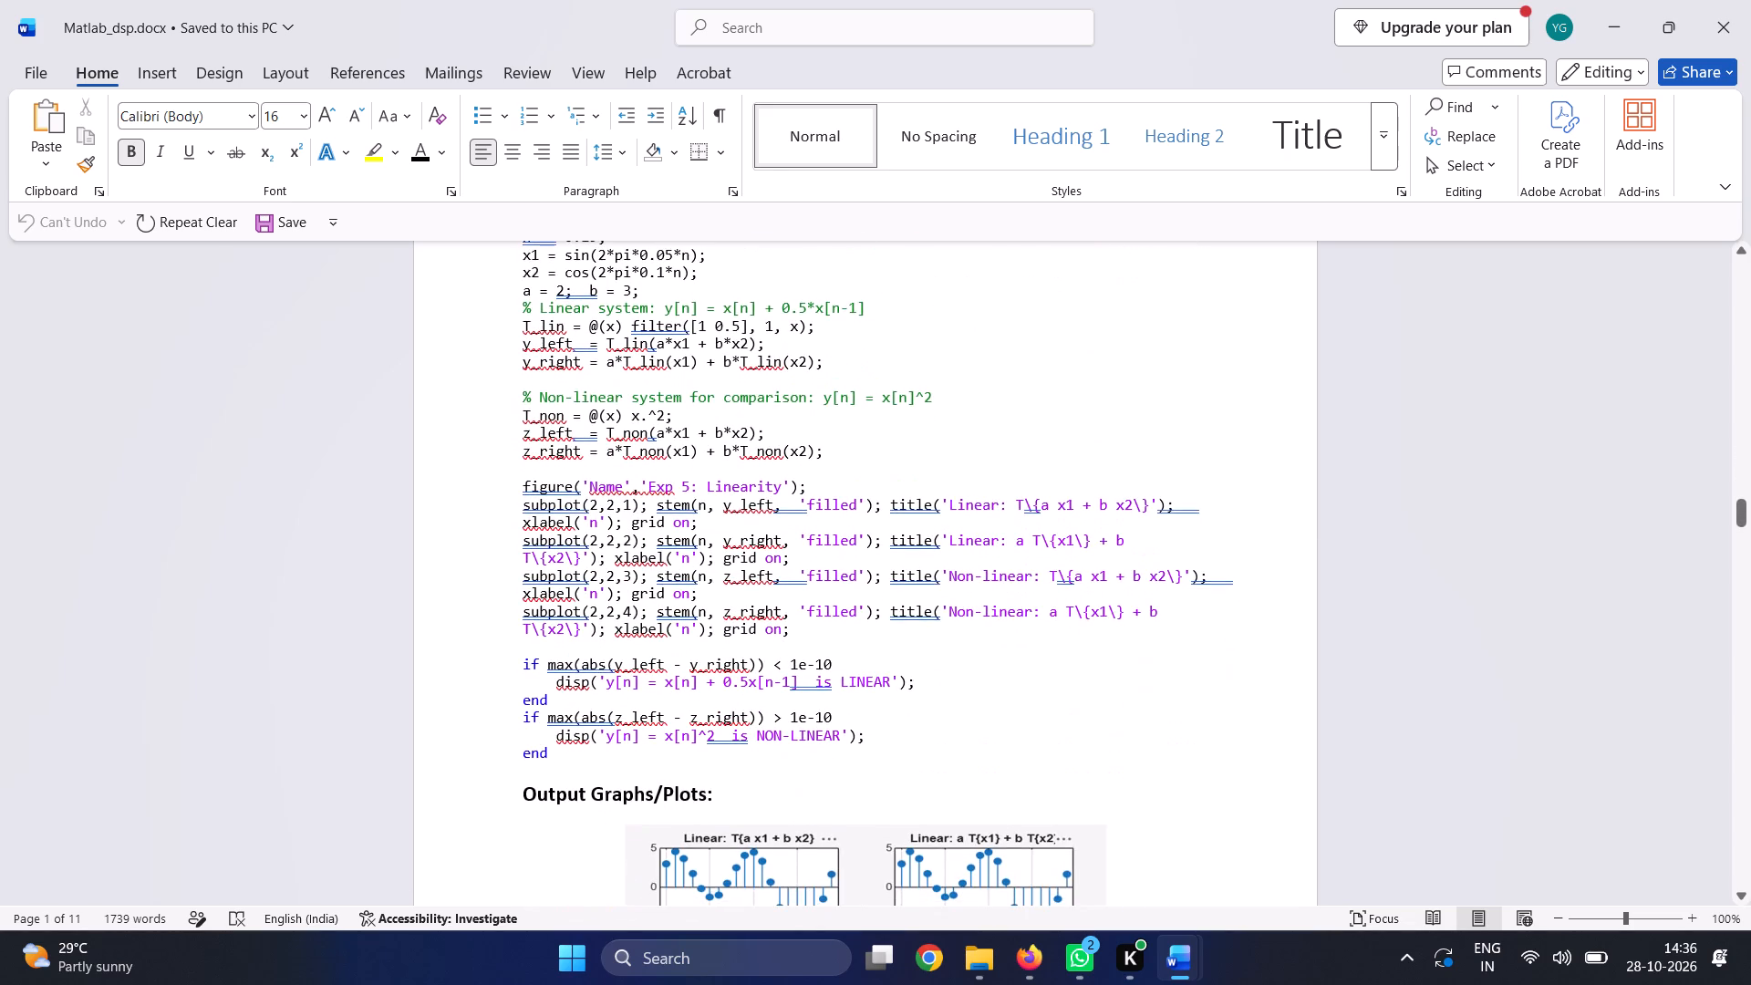
pyautogui.scroll(-1, 867, 737)
pyautogui.scroll(-1, 706, 637)
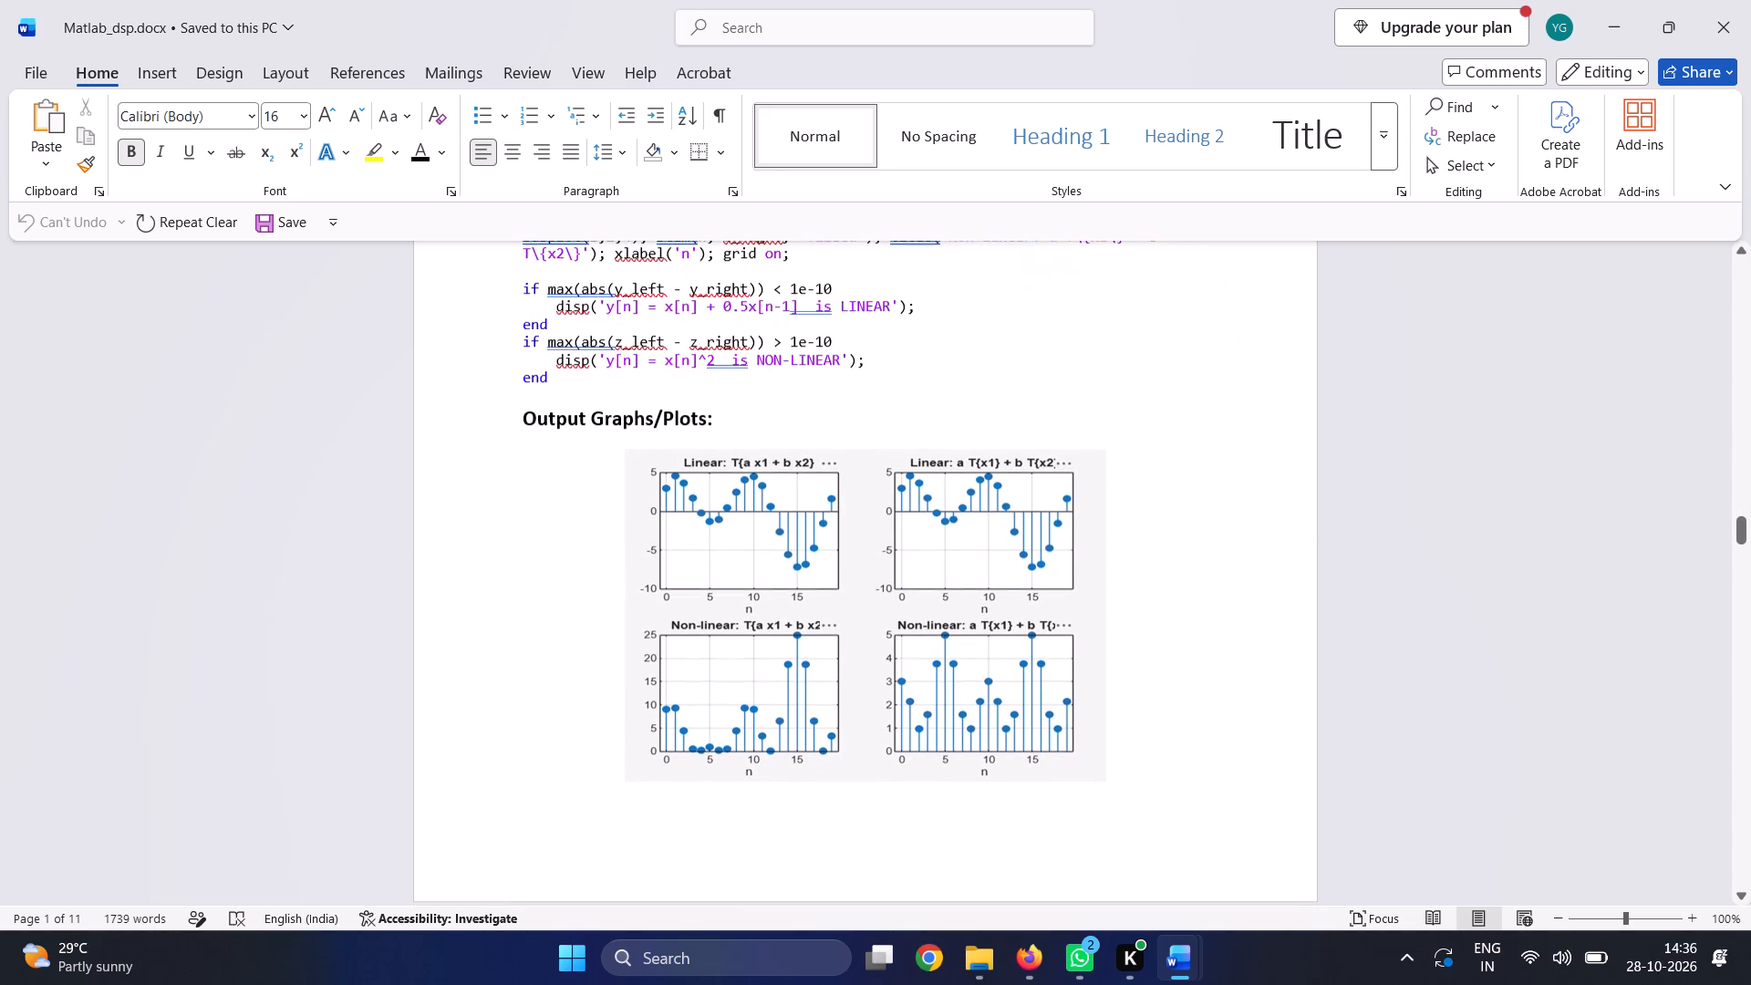
pyautogui.scroll(-4, 924, 553)
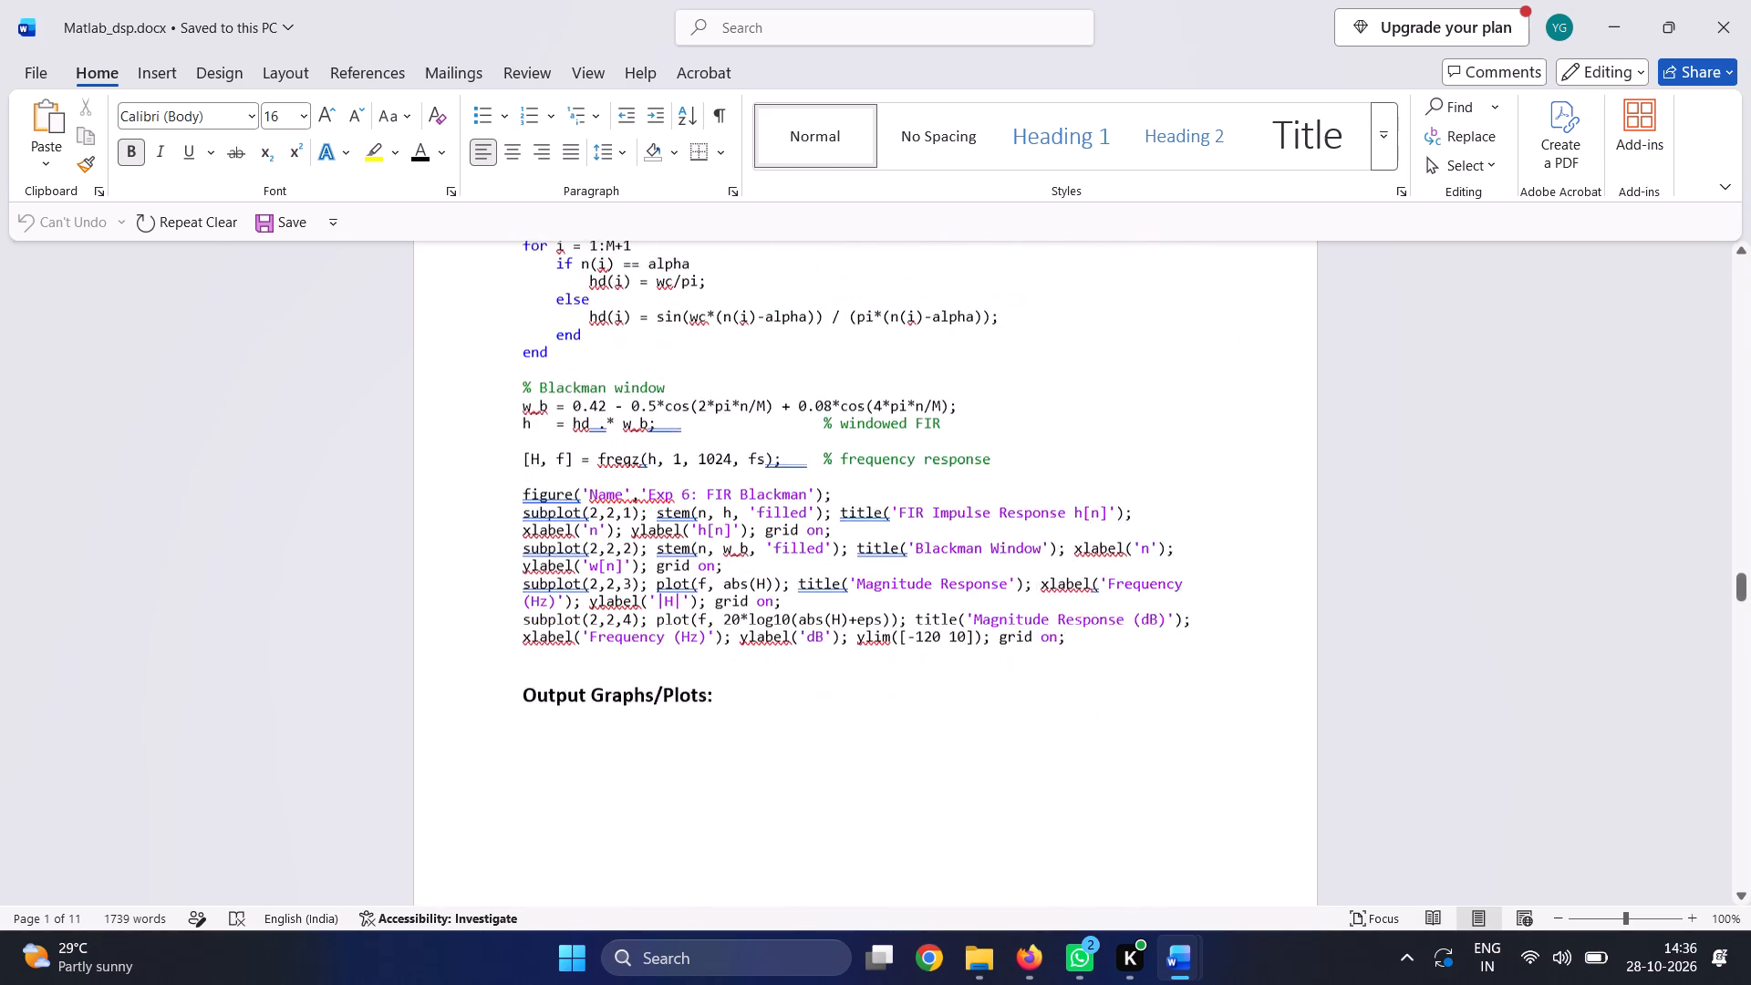
pyautogui.scroll(-5, 924, 553)
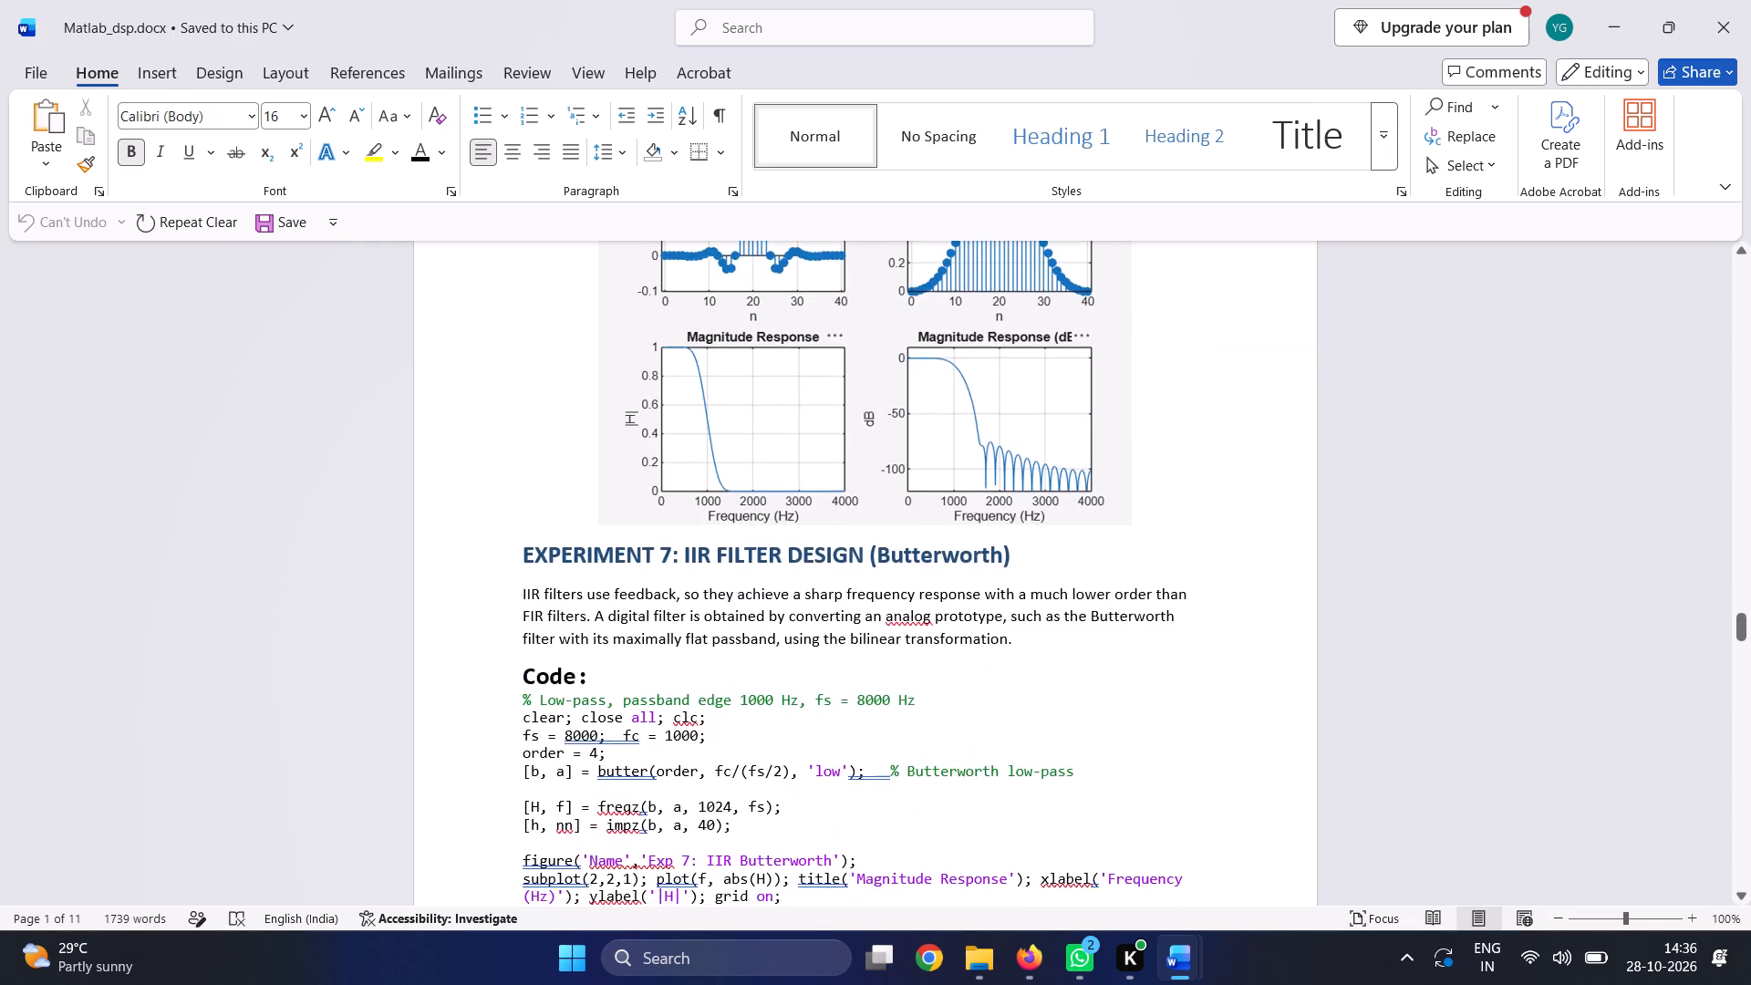
pyautogui.scroll(1, 924, 553)
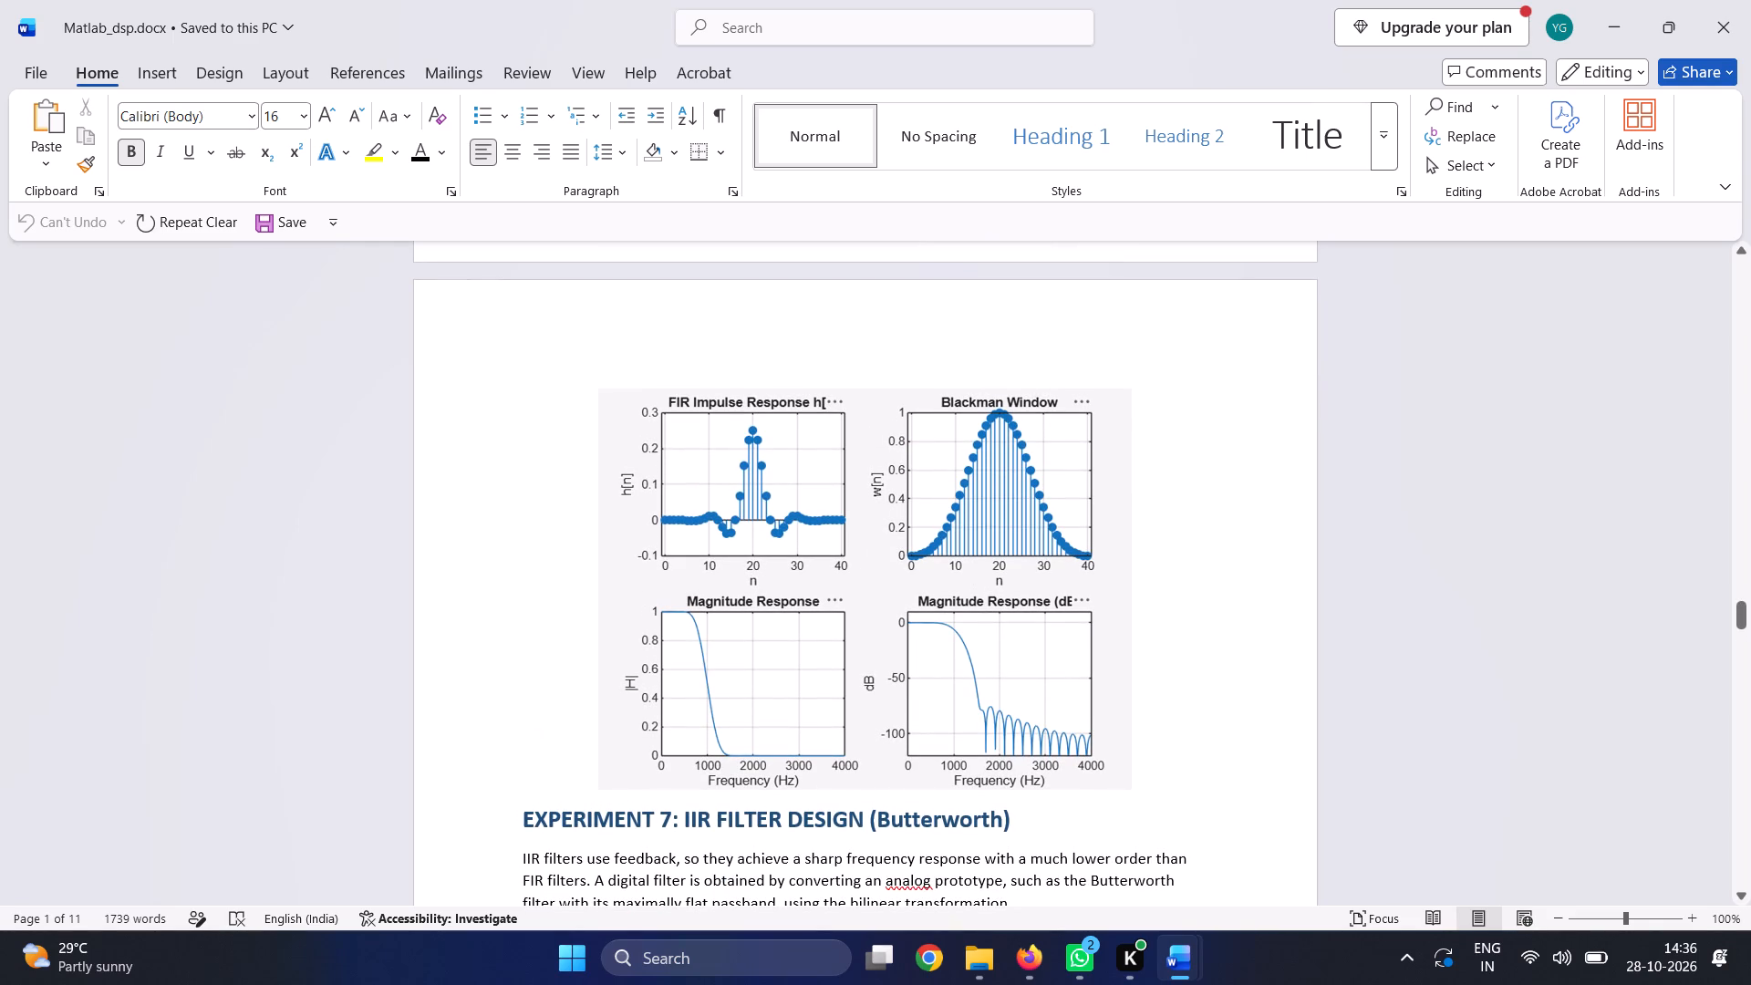
pyautogui.scroll(-2, 919, 593)
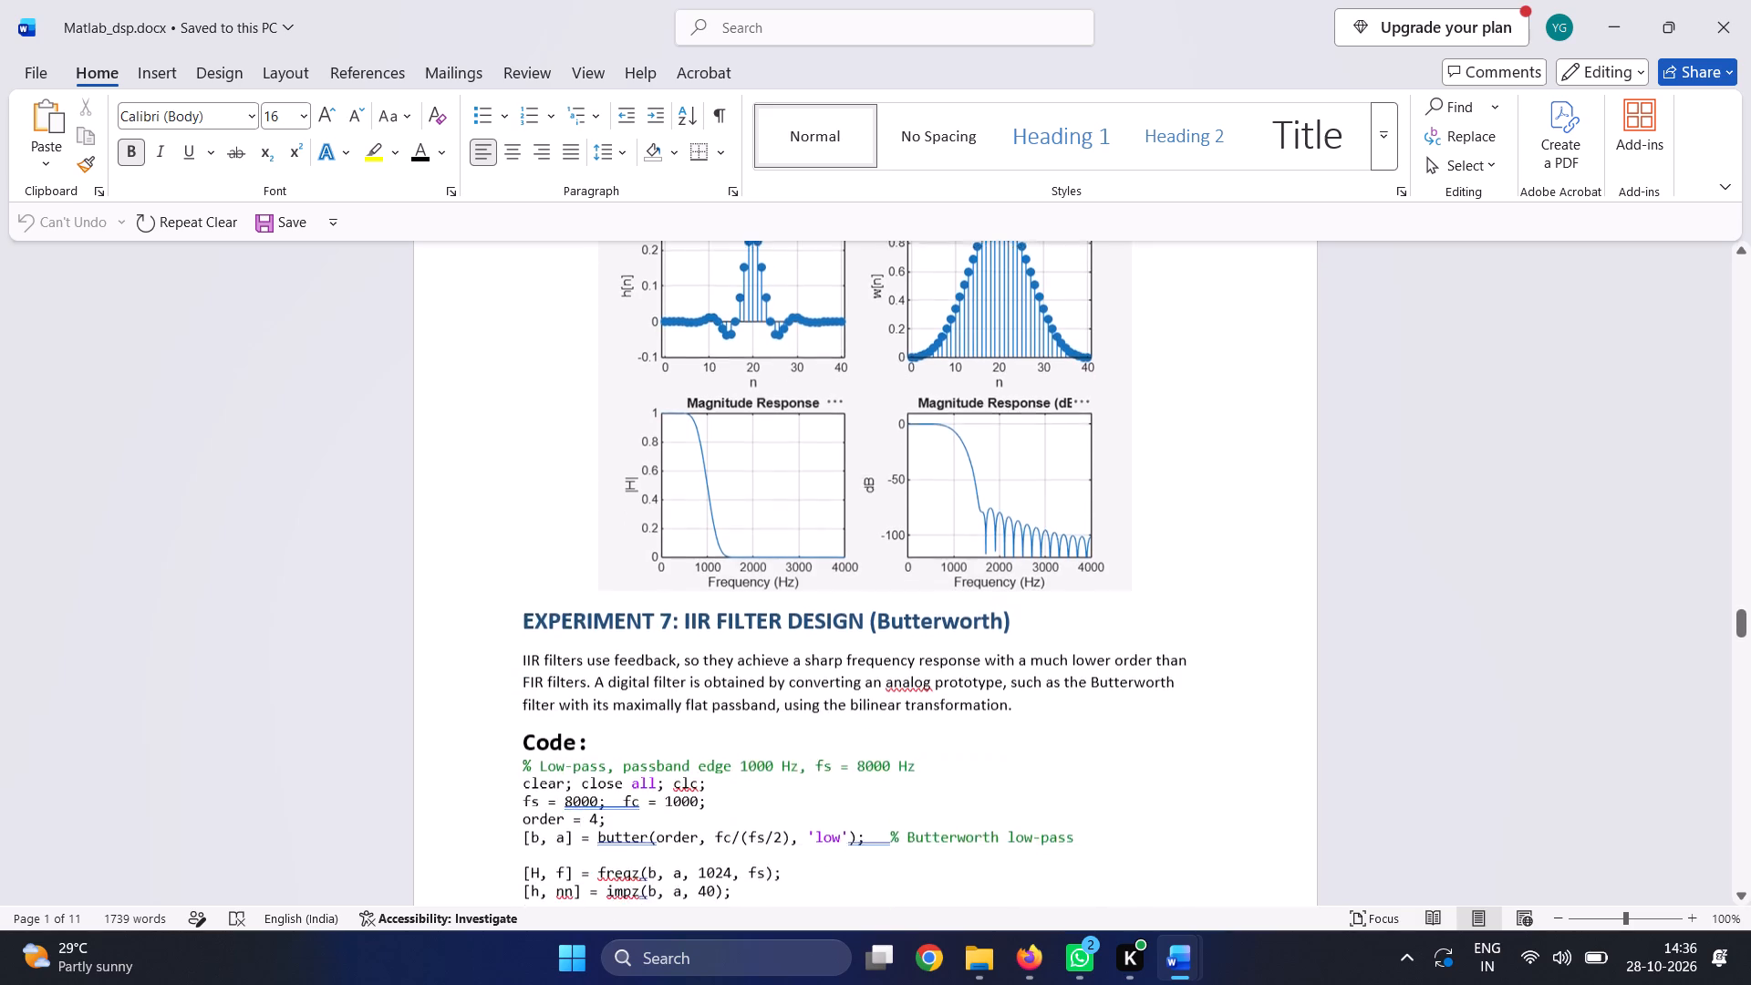
# Examine Matlab_dsp.docx from Experiment 7 to the final convolution output, and look back over Experiments 9 and 8.
pyautogui.scroll(-2, 919, 593)
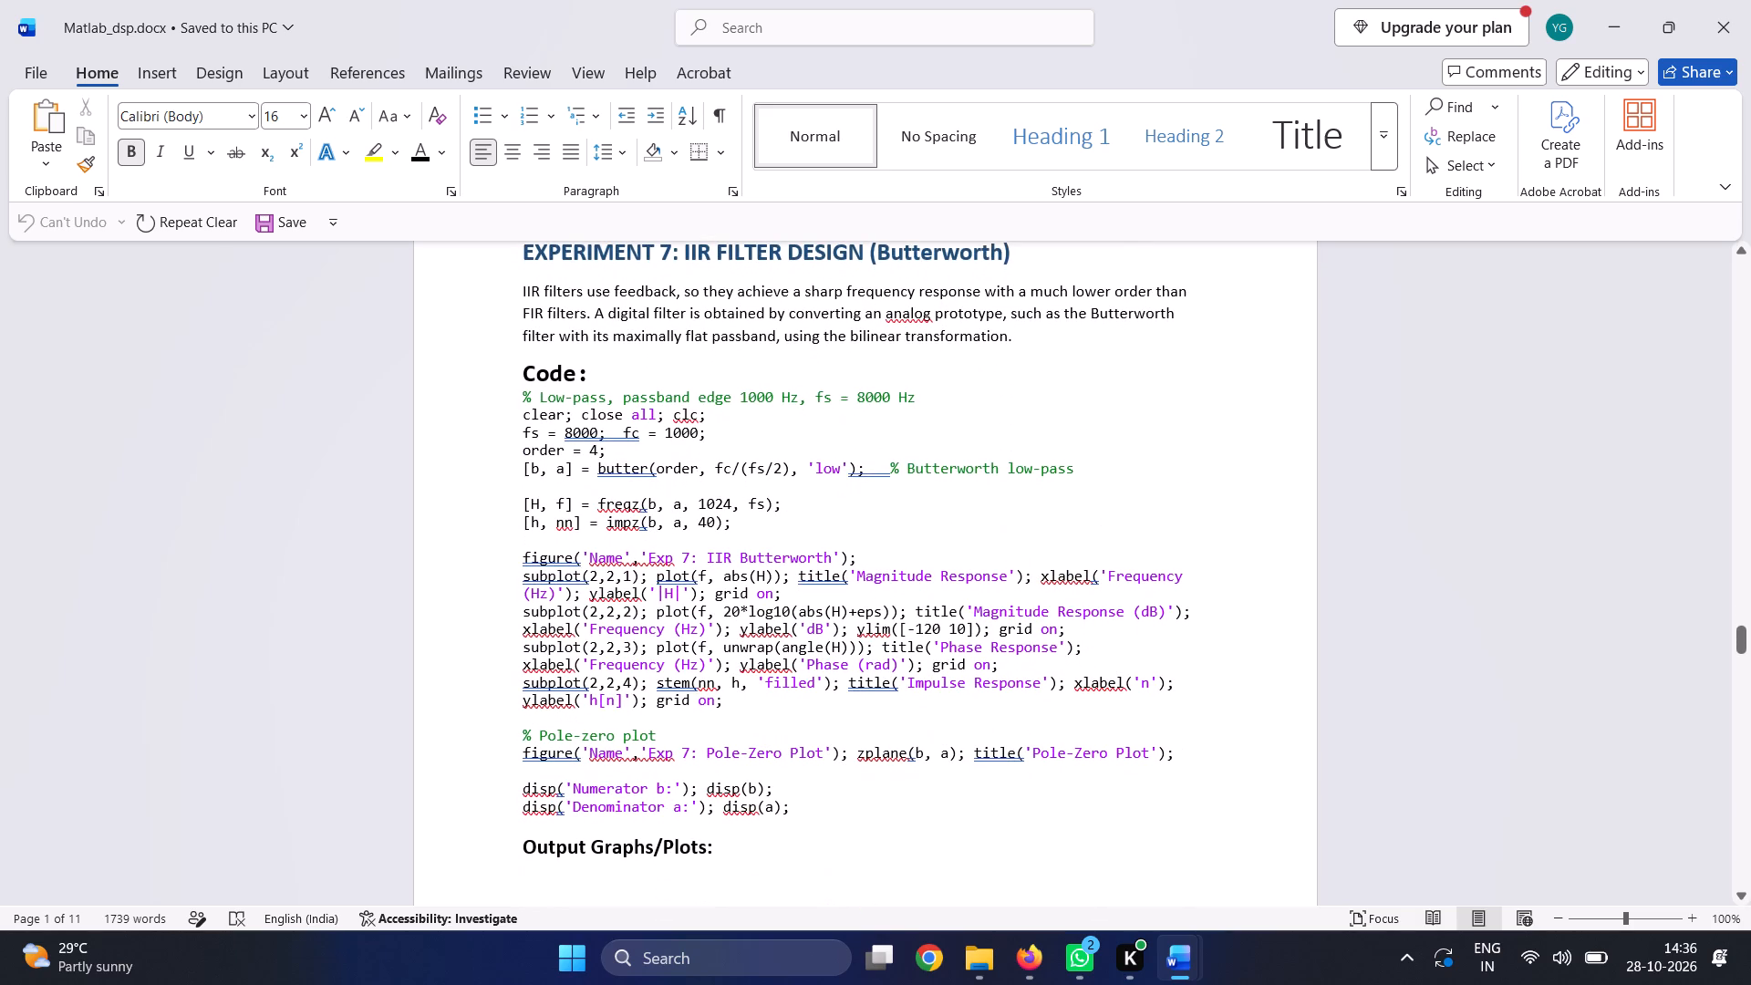
pyautogui.scroll(-3, 919, 593)
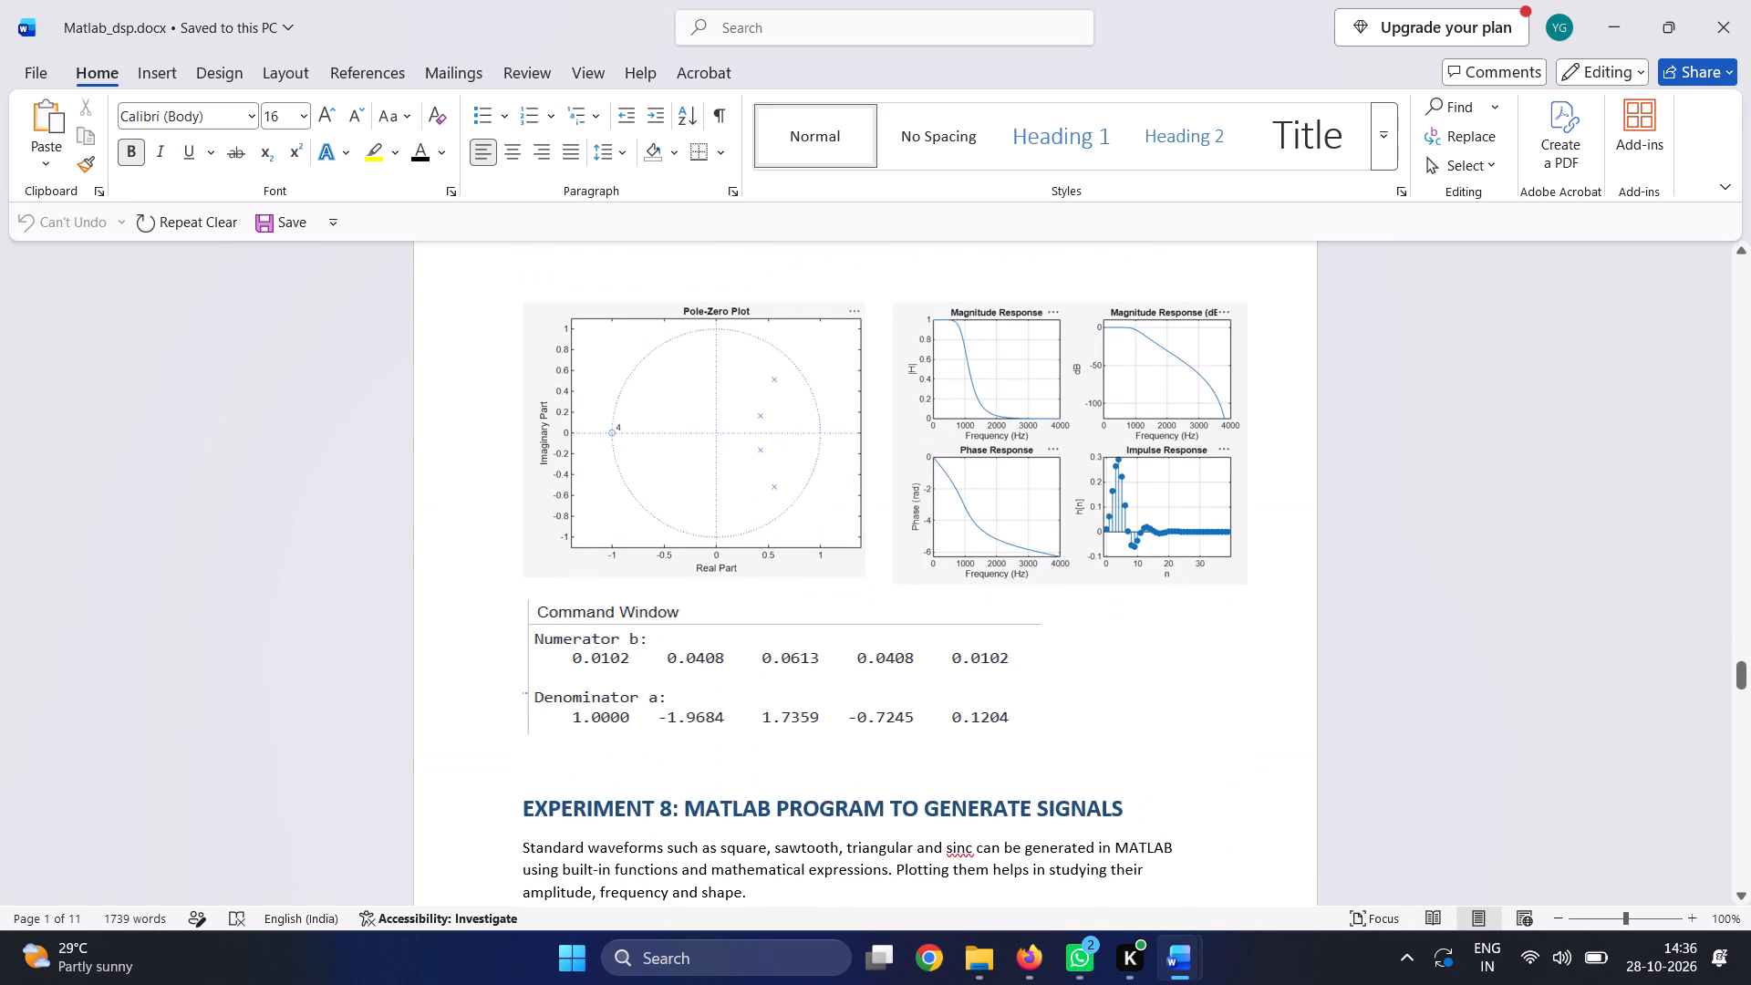
pyautogui.scroll(-2, 919, 593)
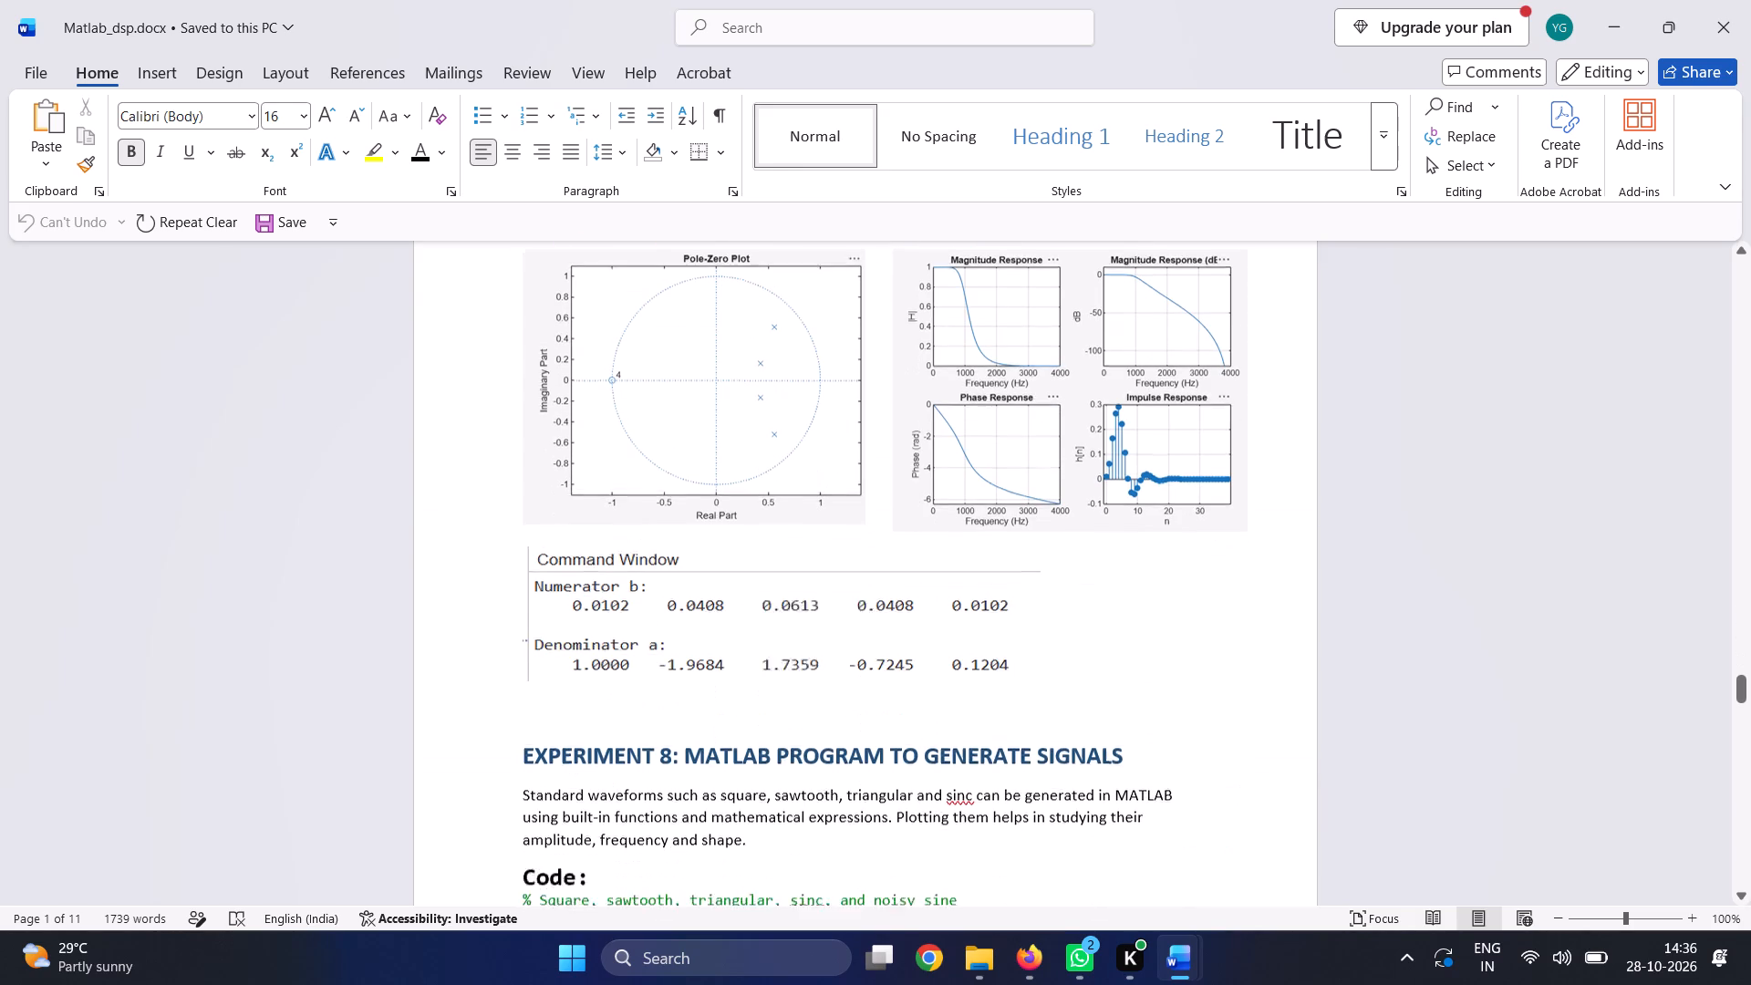
pyautogui.scroll(-2, 919, 593)
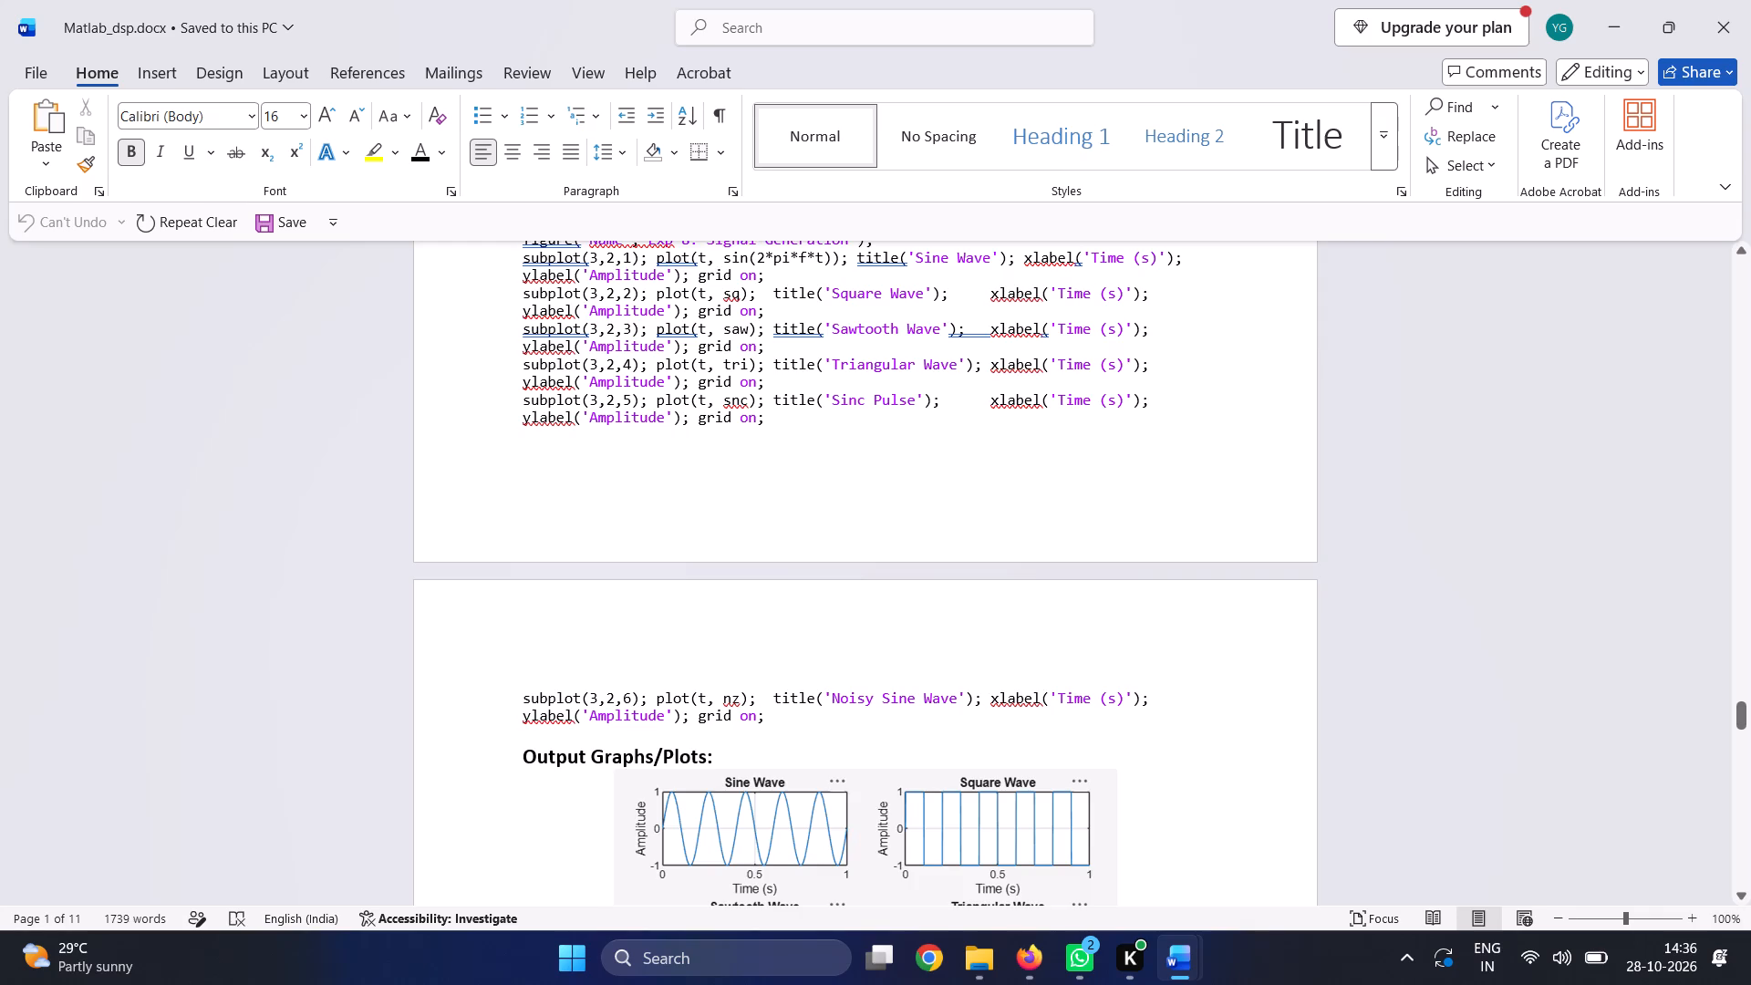
pyautogui.scroll(-3, 919, 593)
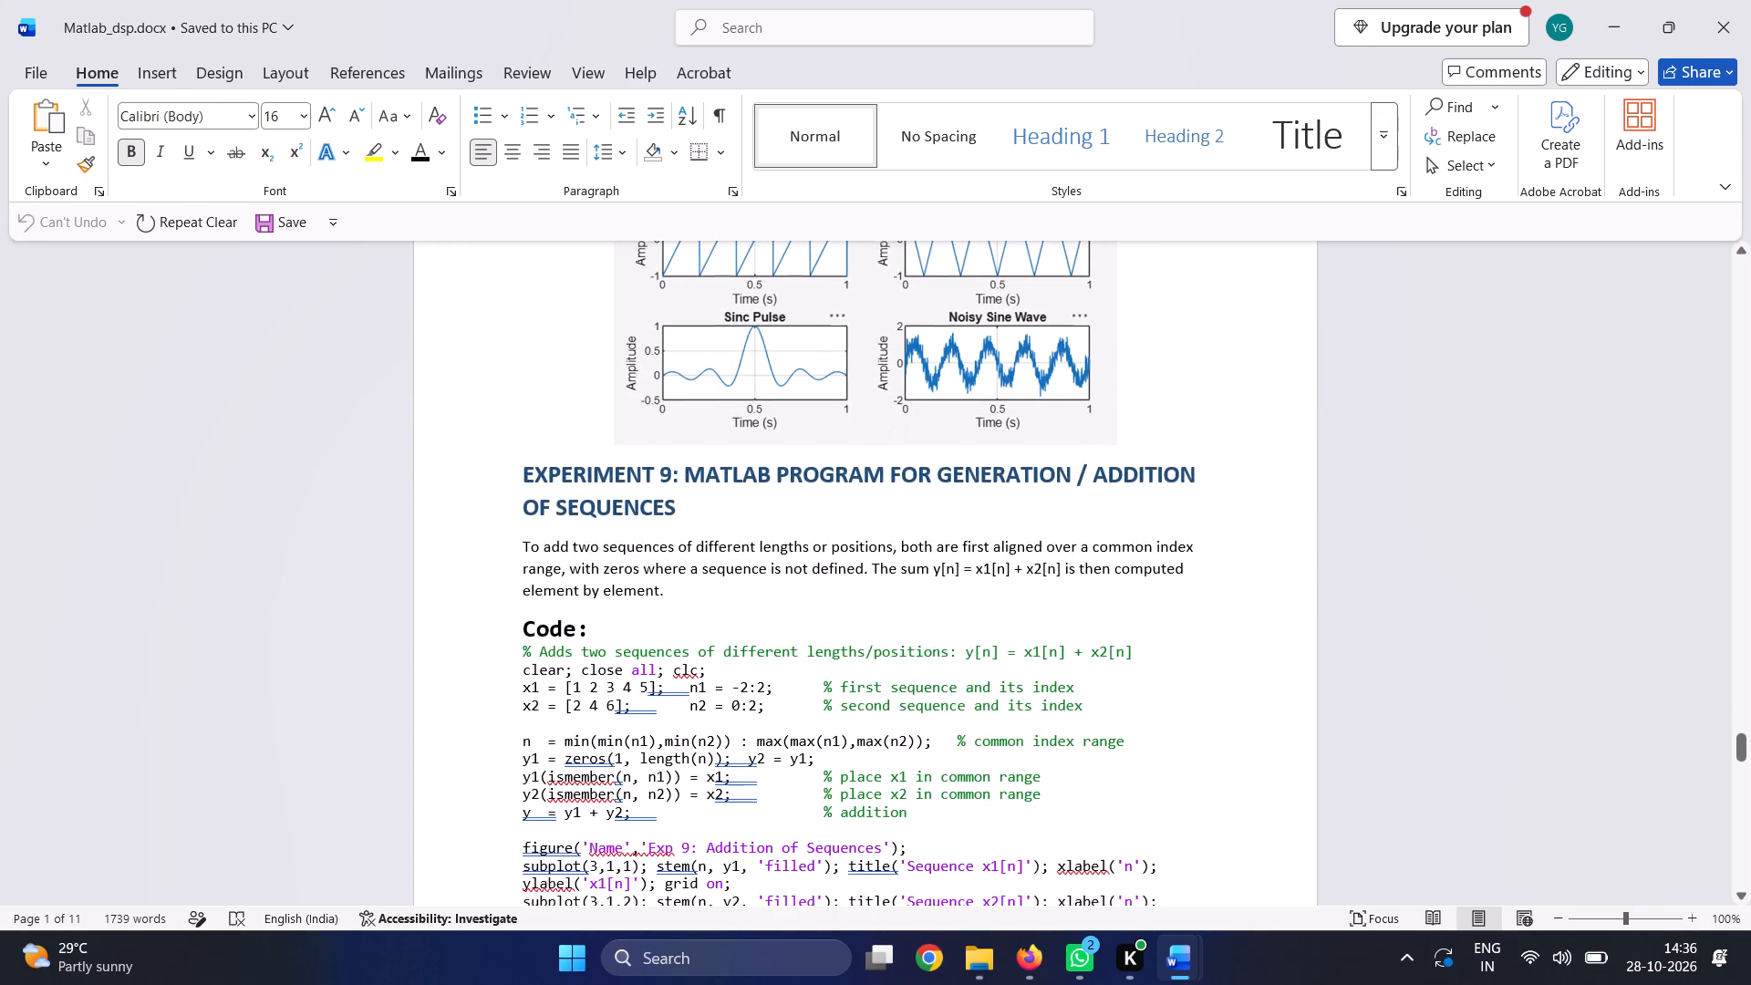
pyautogui.scroll(-11, 919, 593)
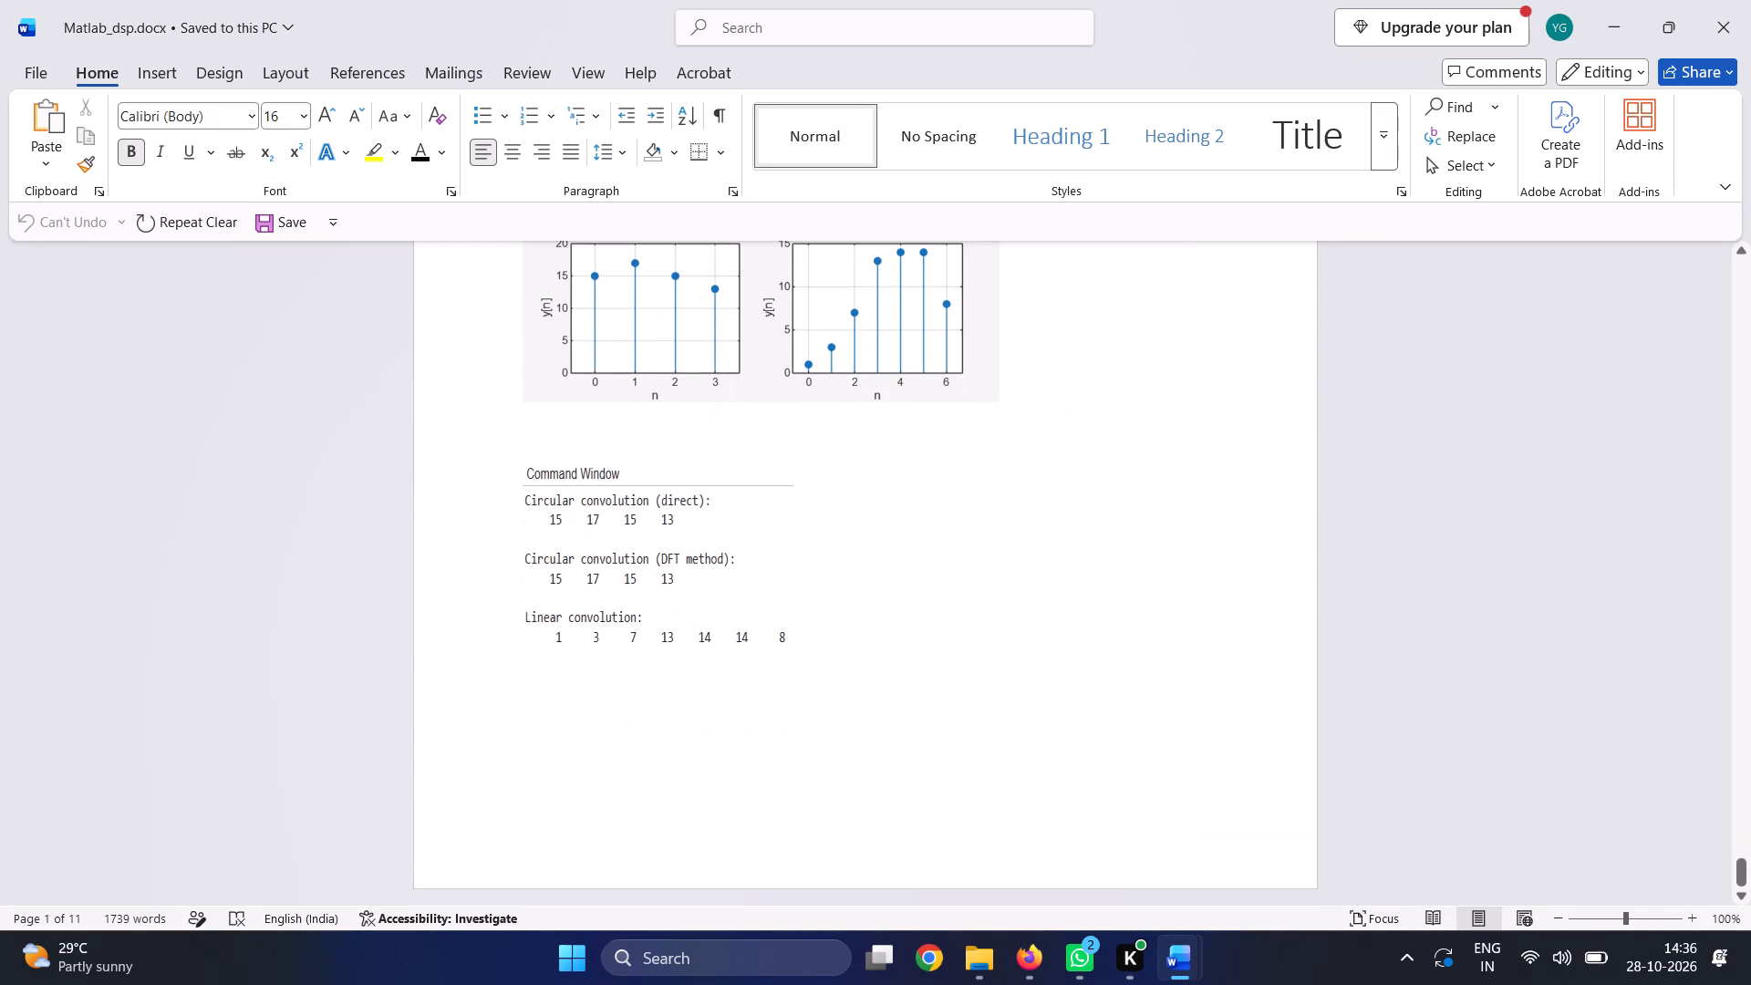
pyautogui.scroll(-2, 919, 593)
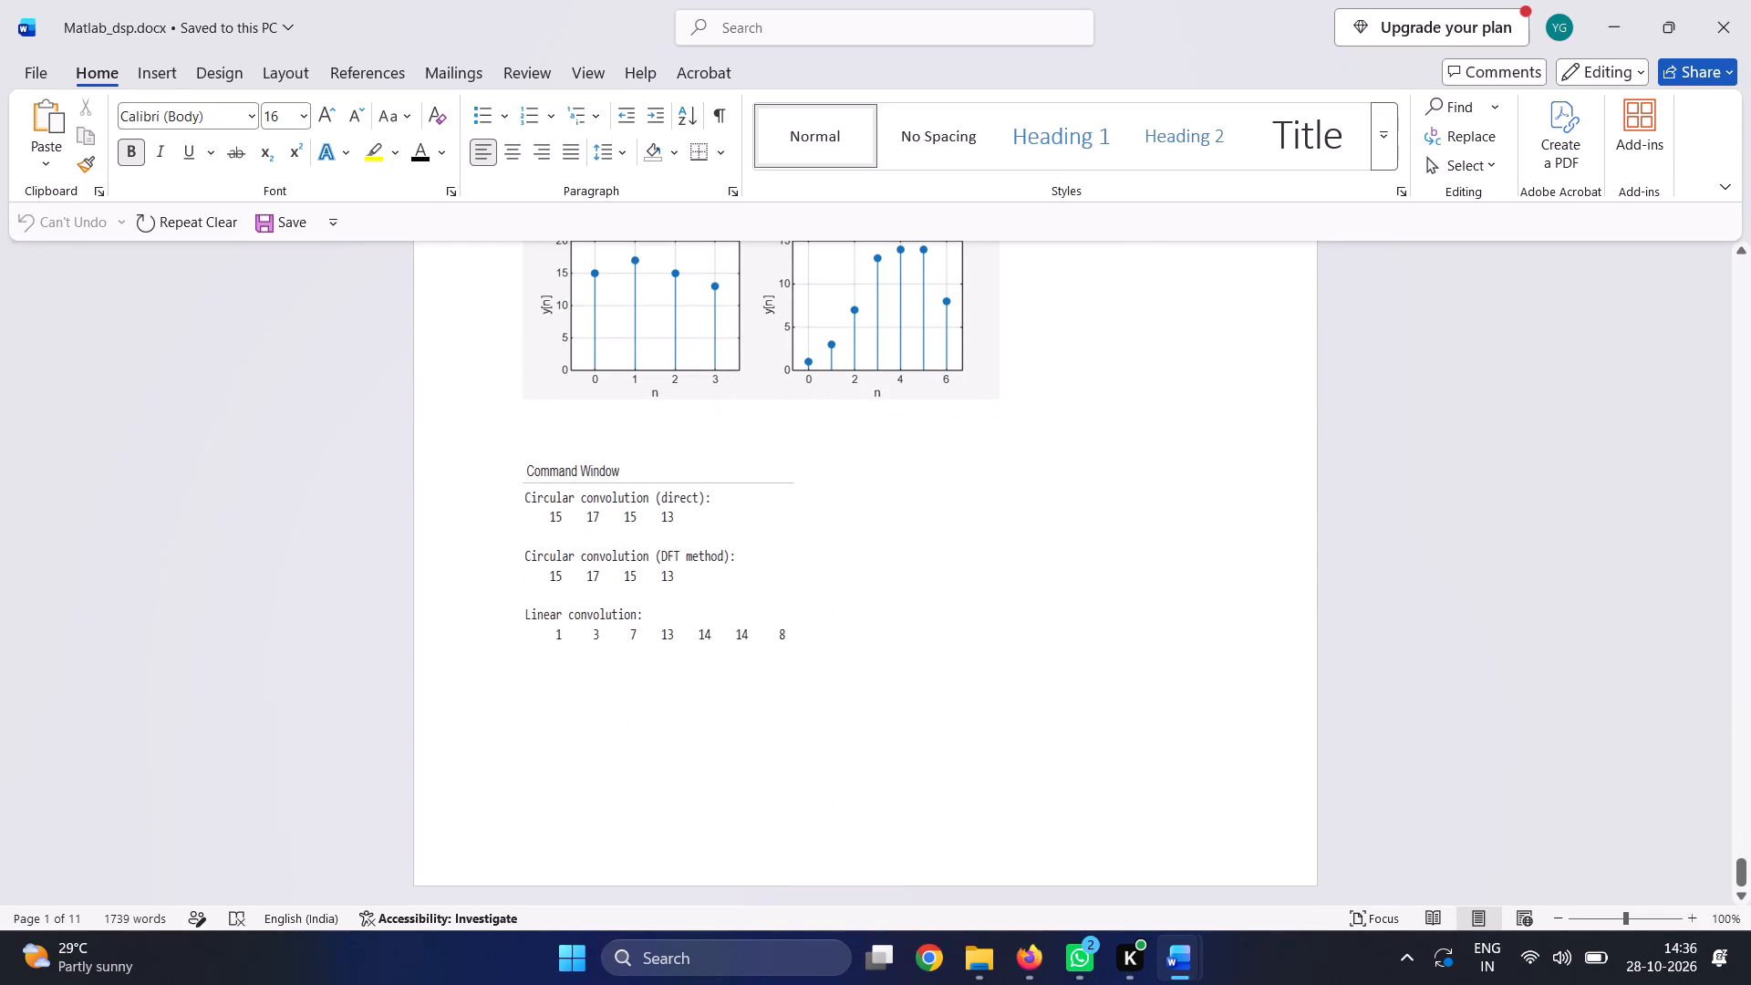
pyautogui.scroll(8, 919, 593)
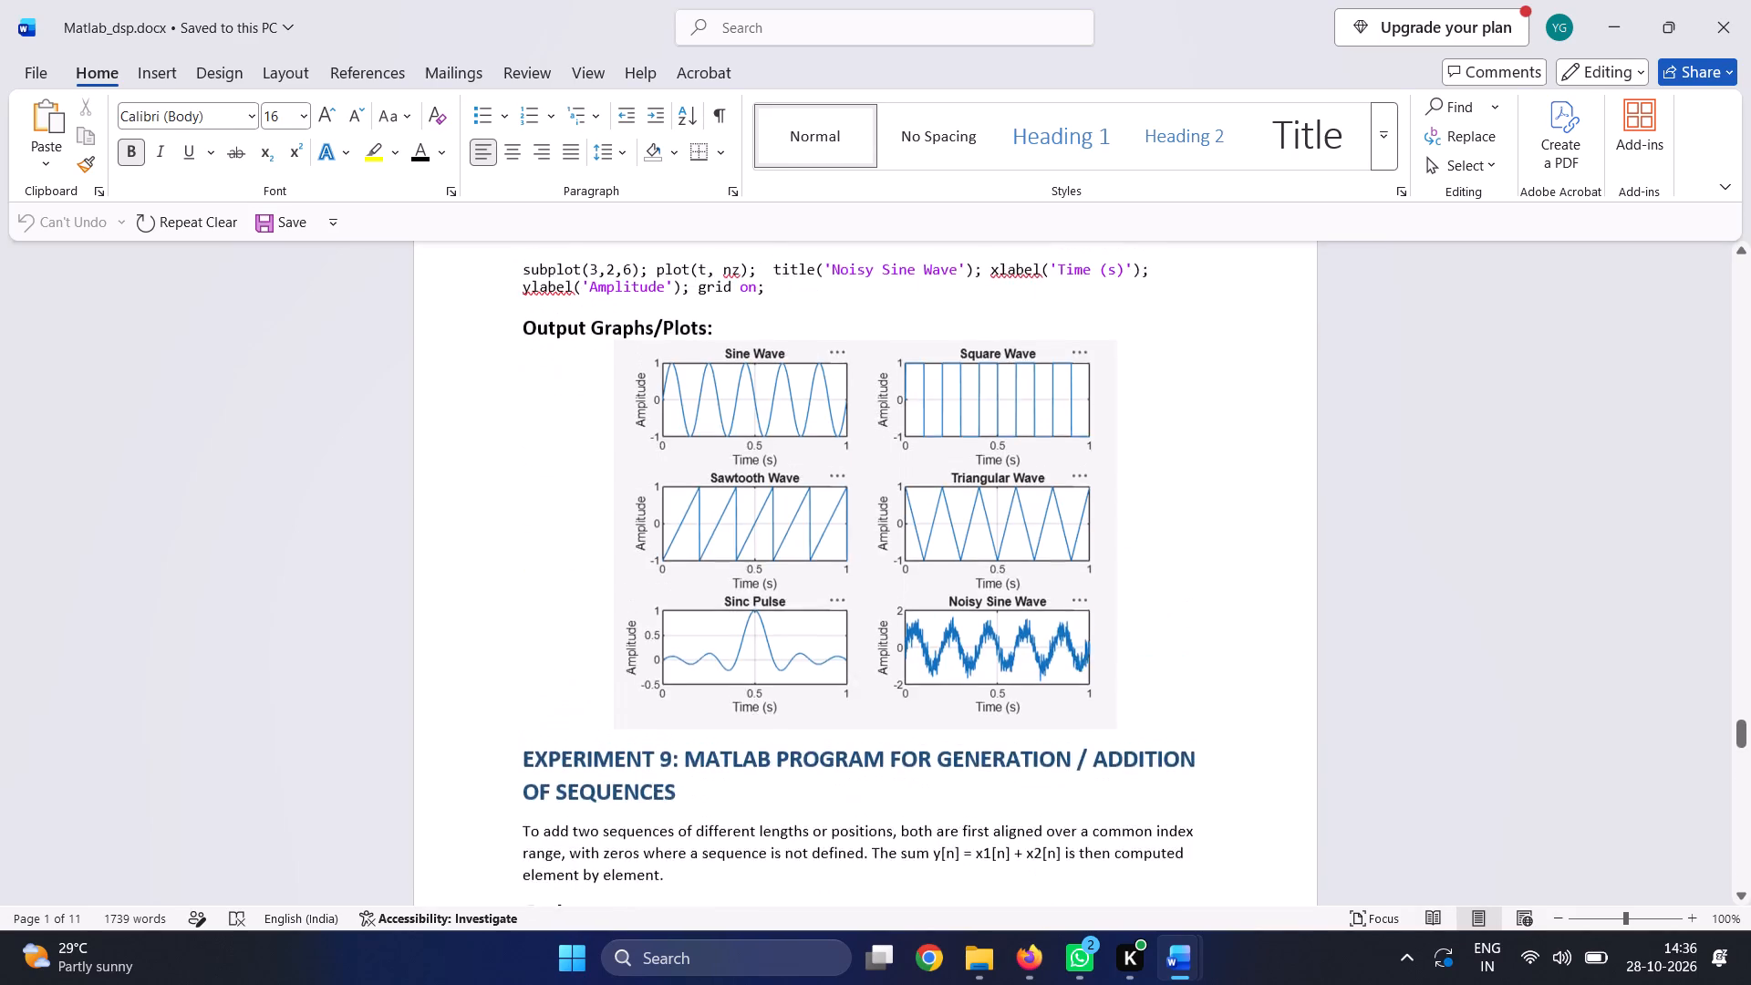
pyautogui.scroll(3, 919, 593)
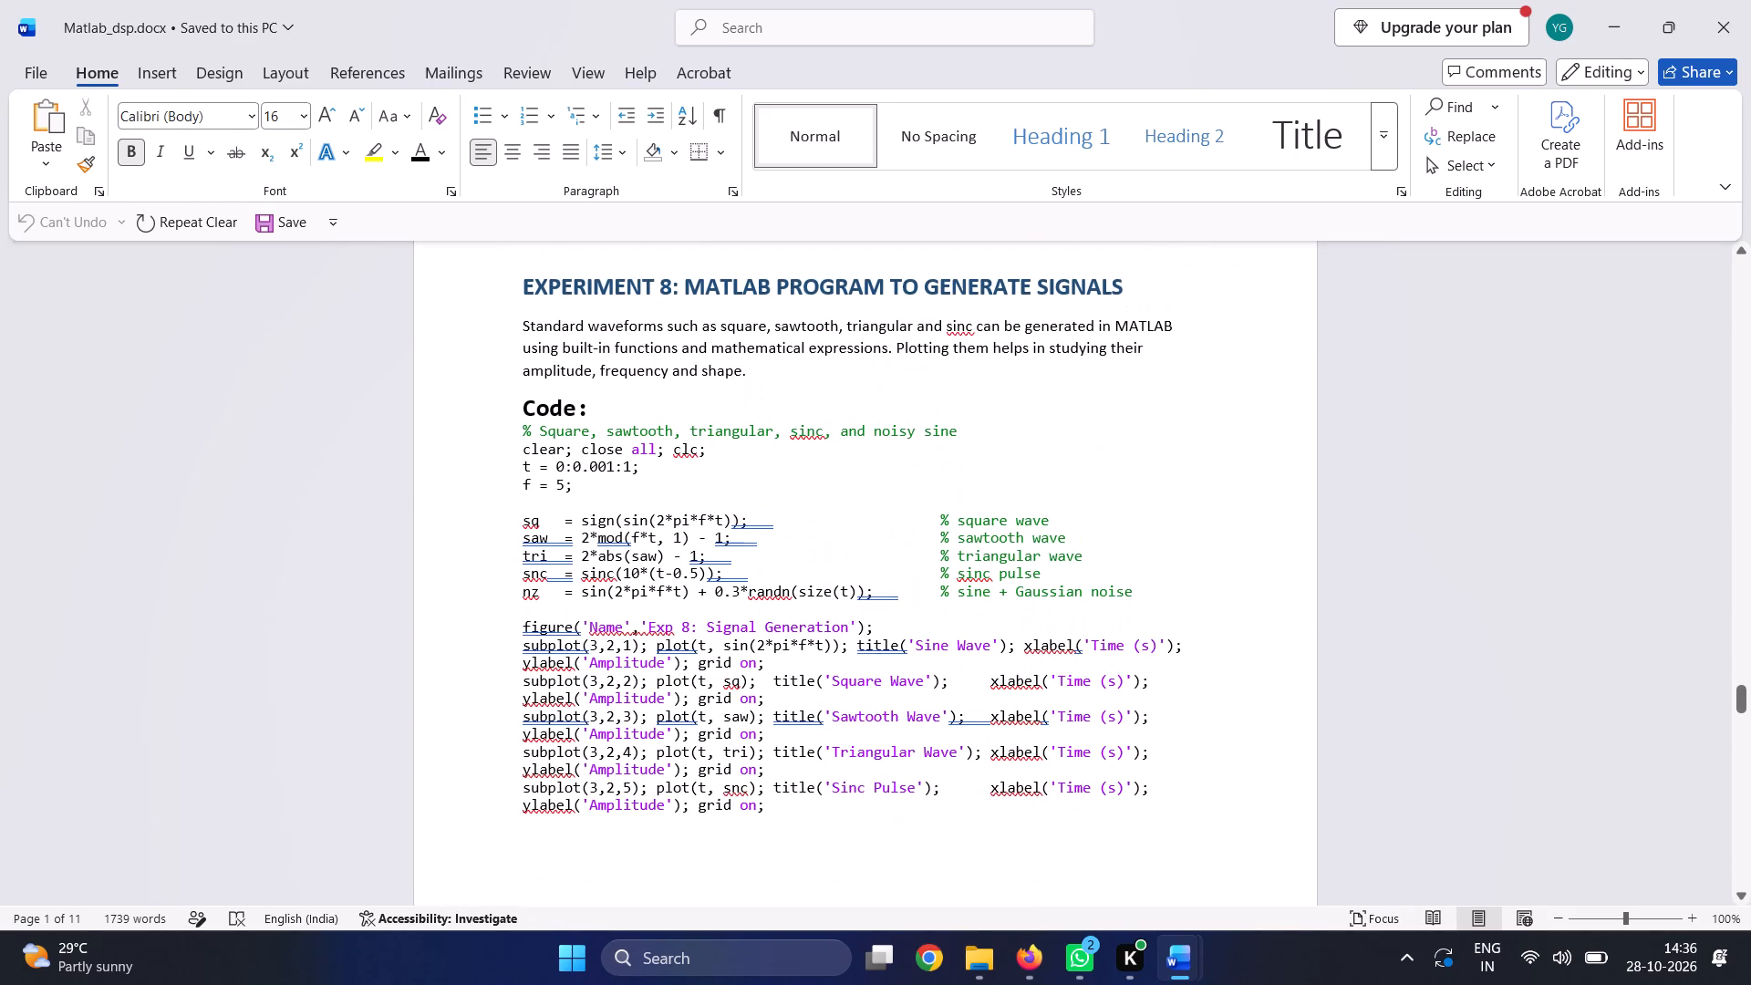
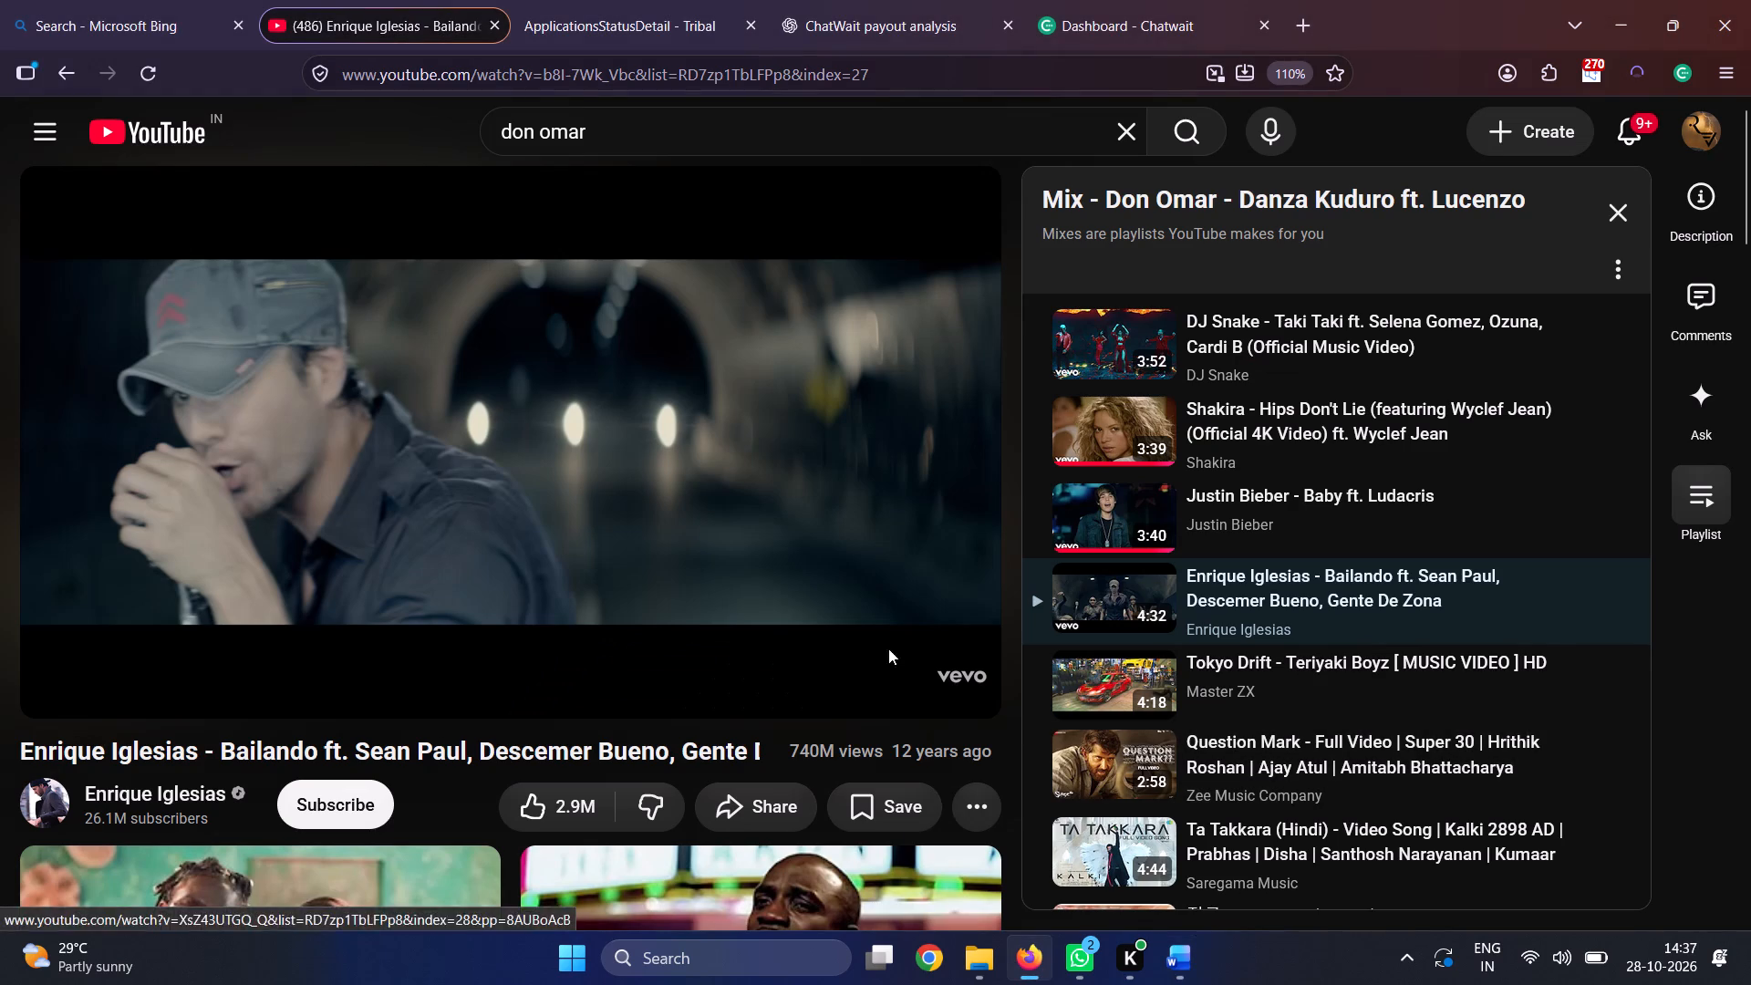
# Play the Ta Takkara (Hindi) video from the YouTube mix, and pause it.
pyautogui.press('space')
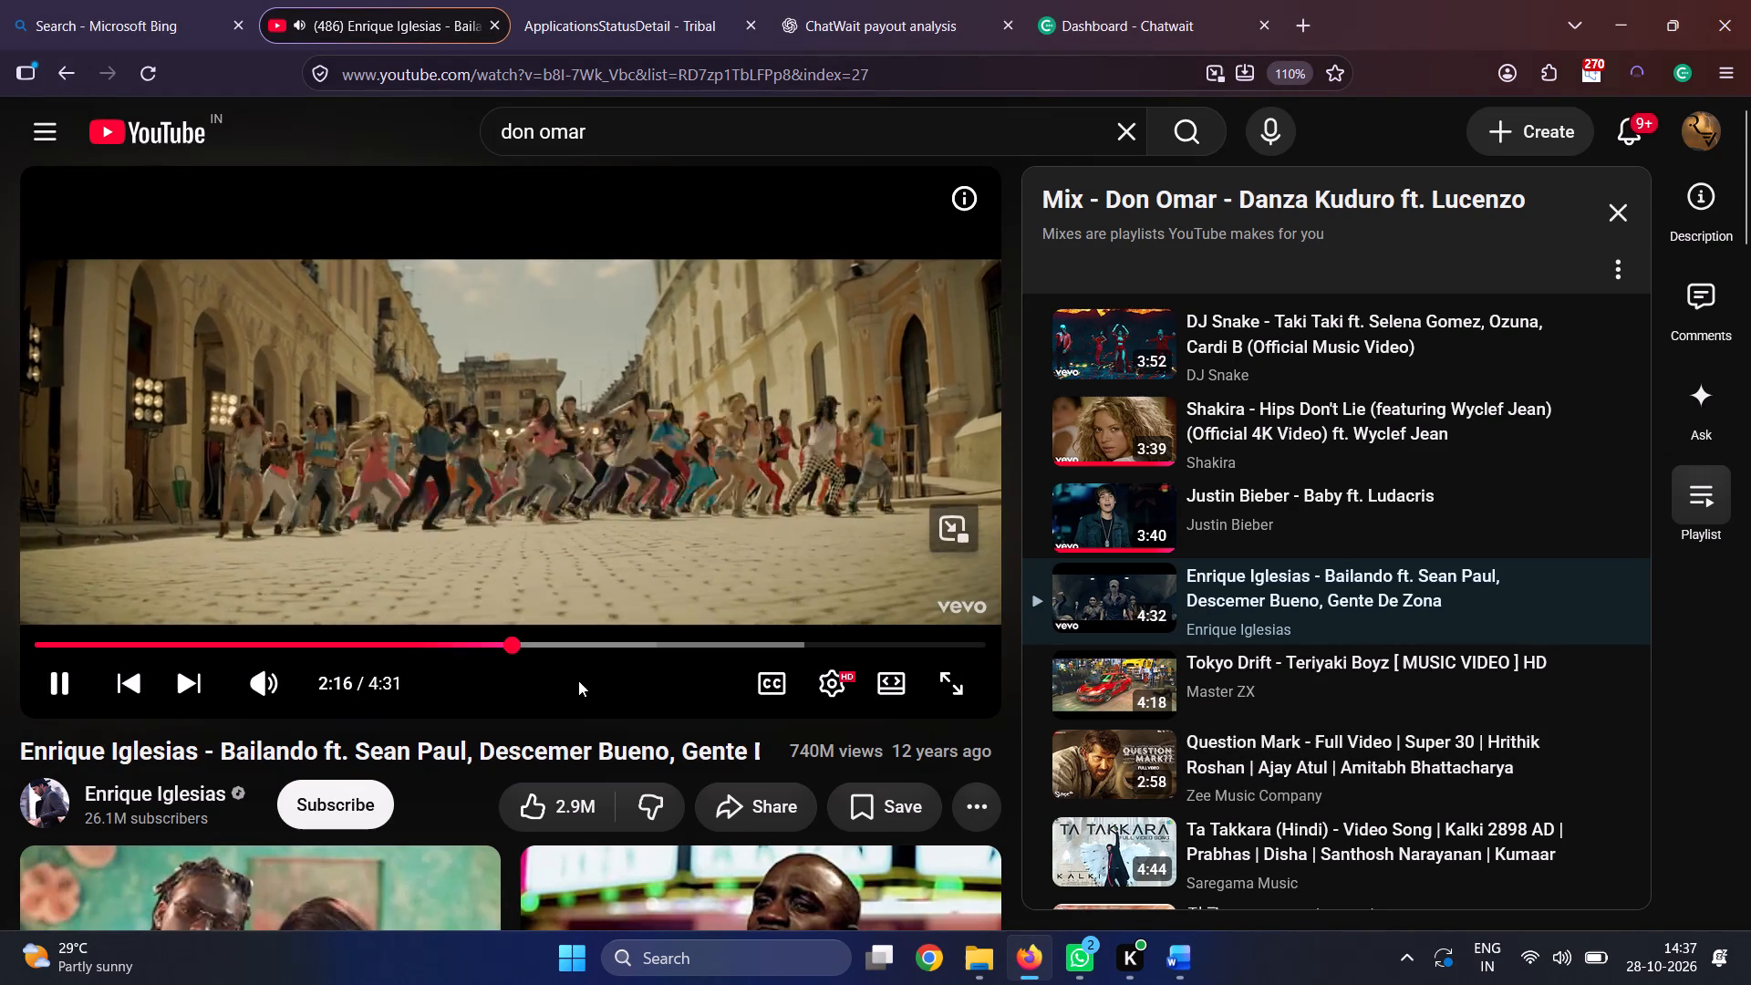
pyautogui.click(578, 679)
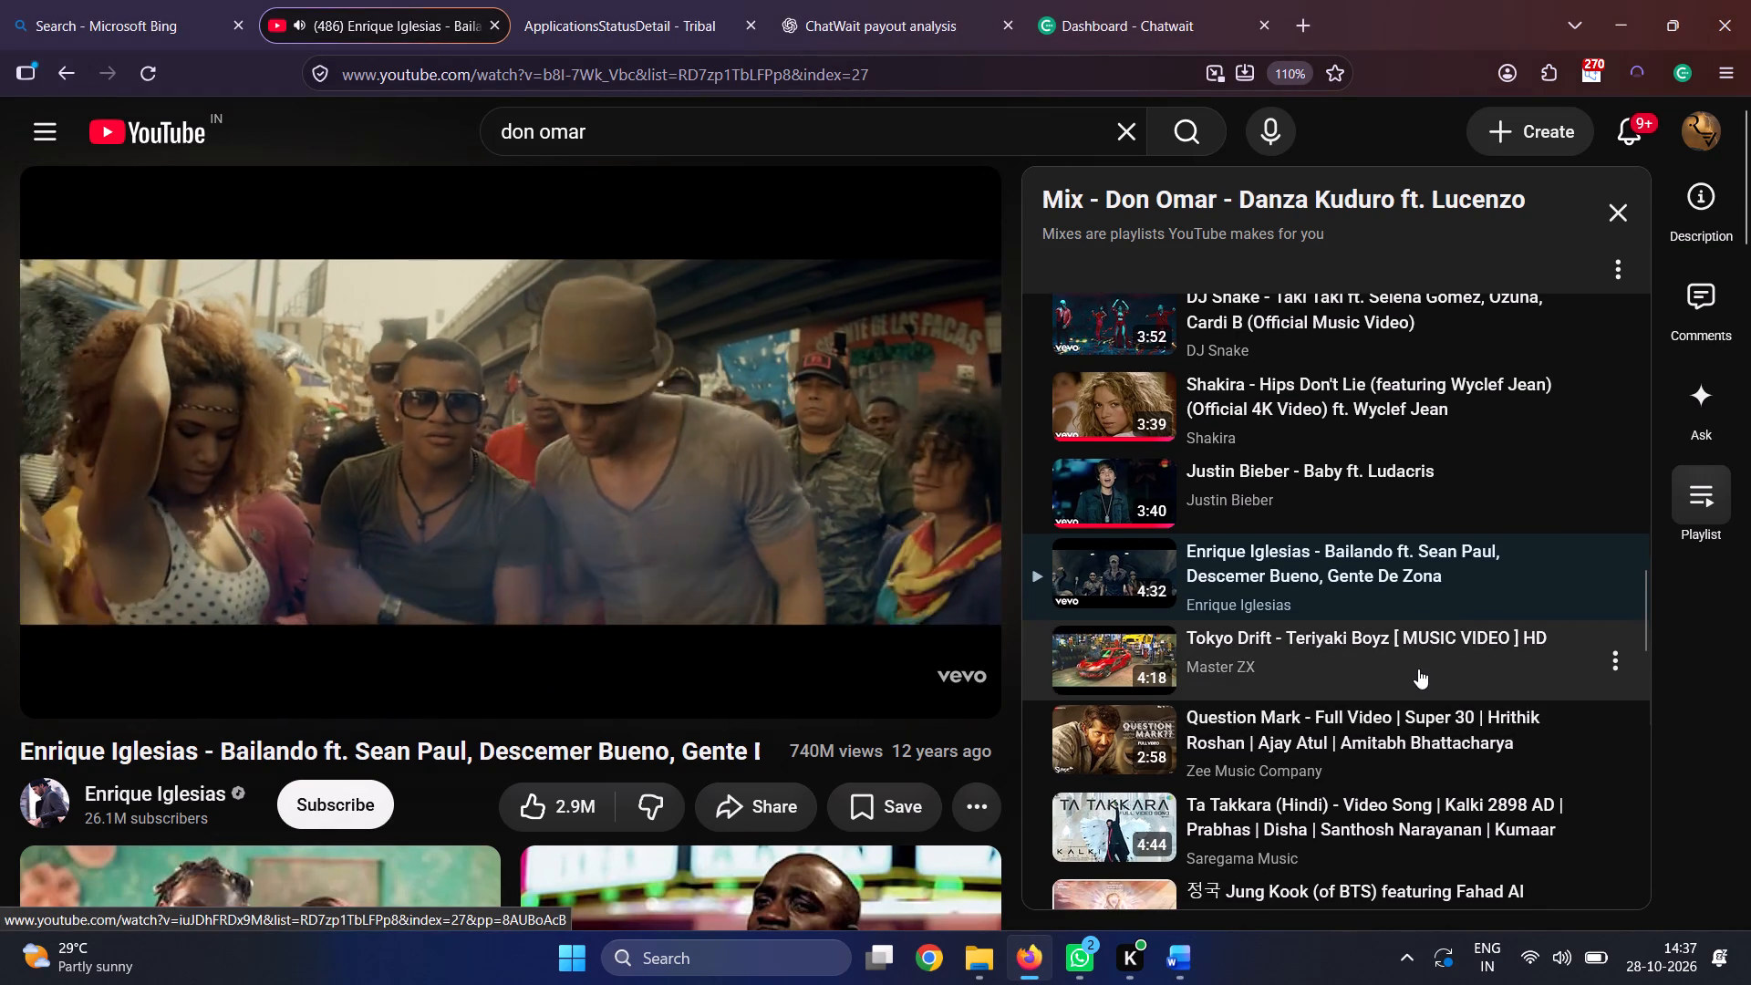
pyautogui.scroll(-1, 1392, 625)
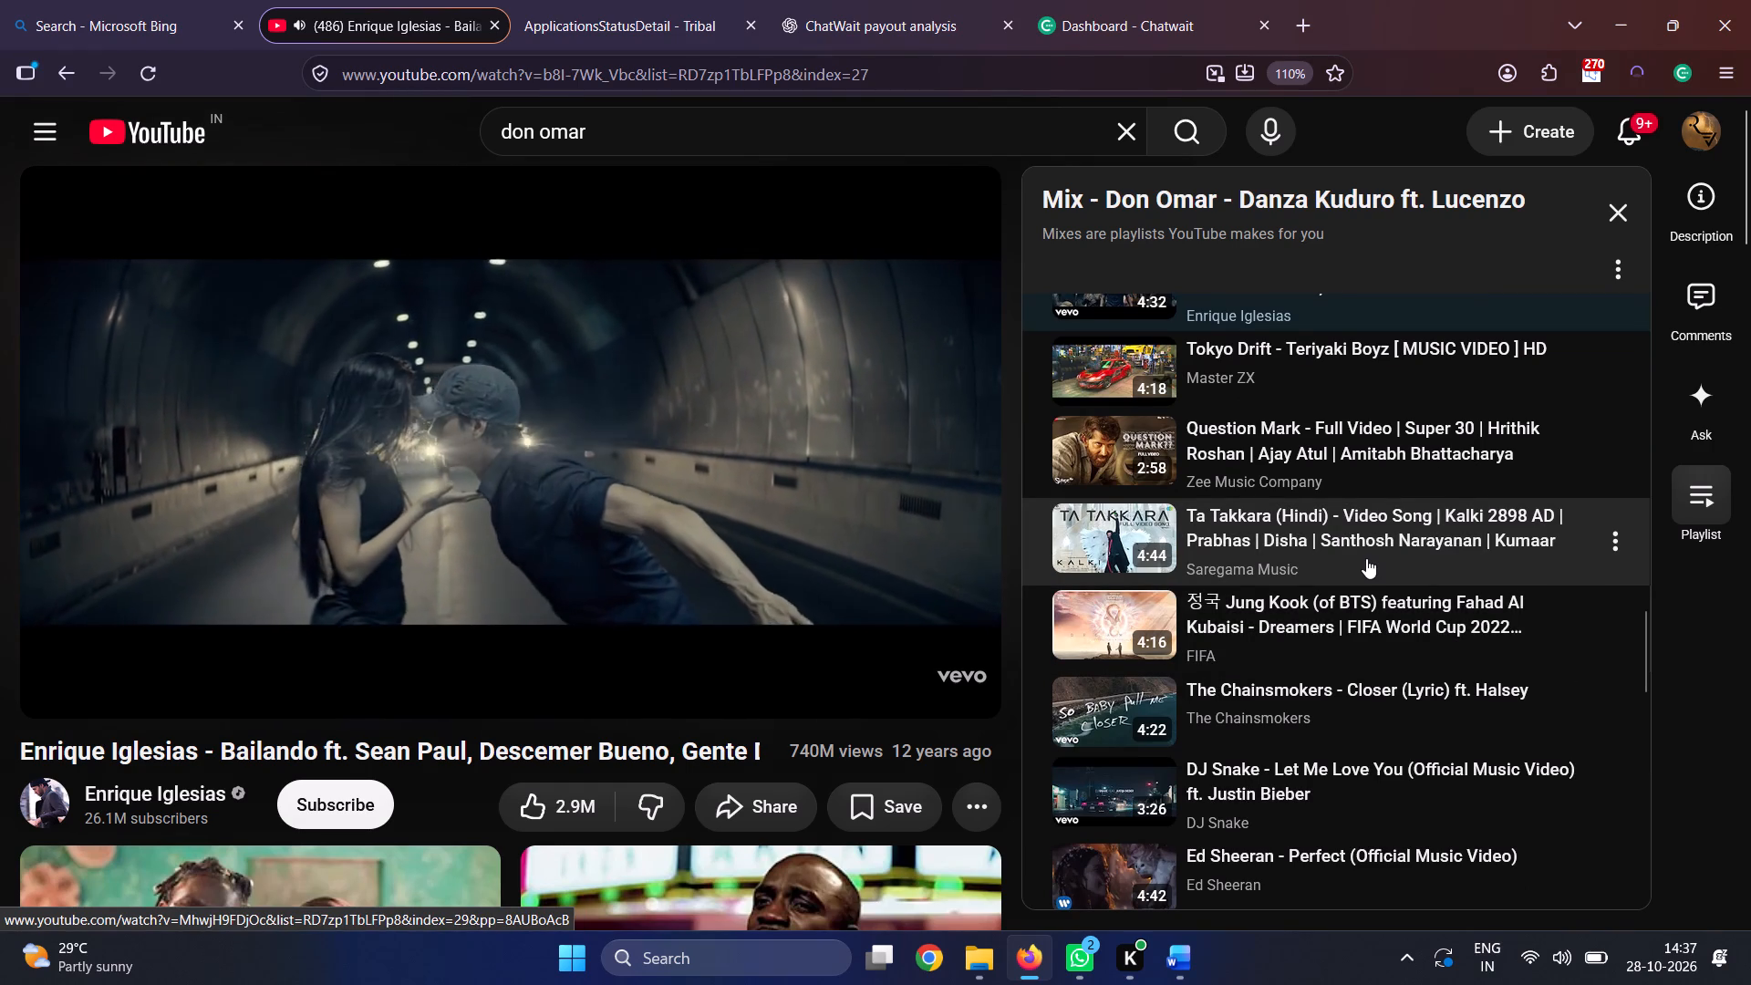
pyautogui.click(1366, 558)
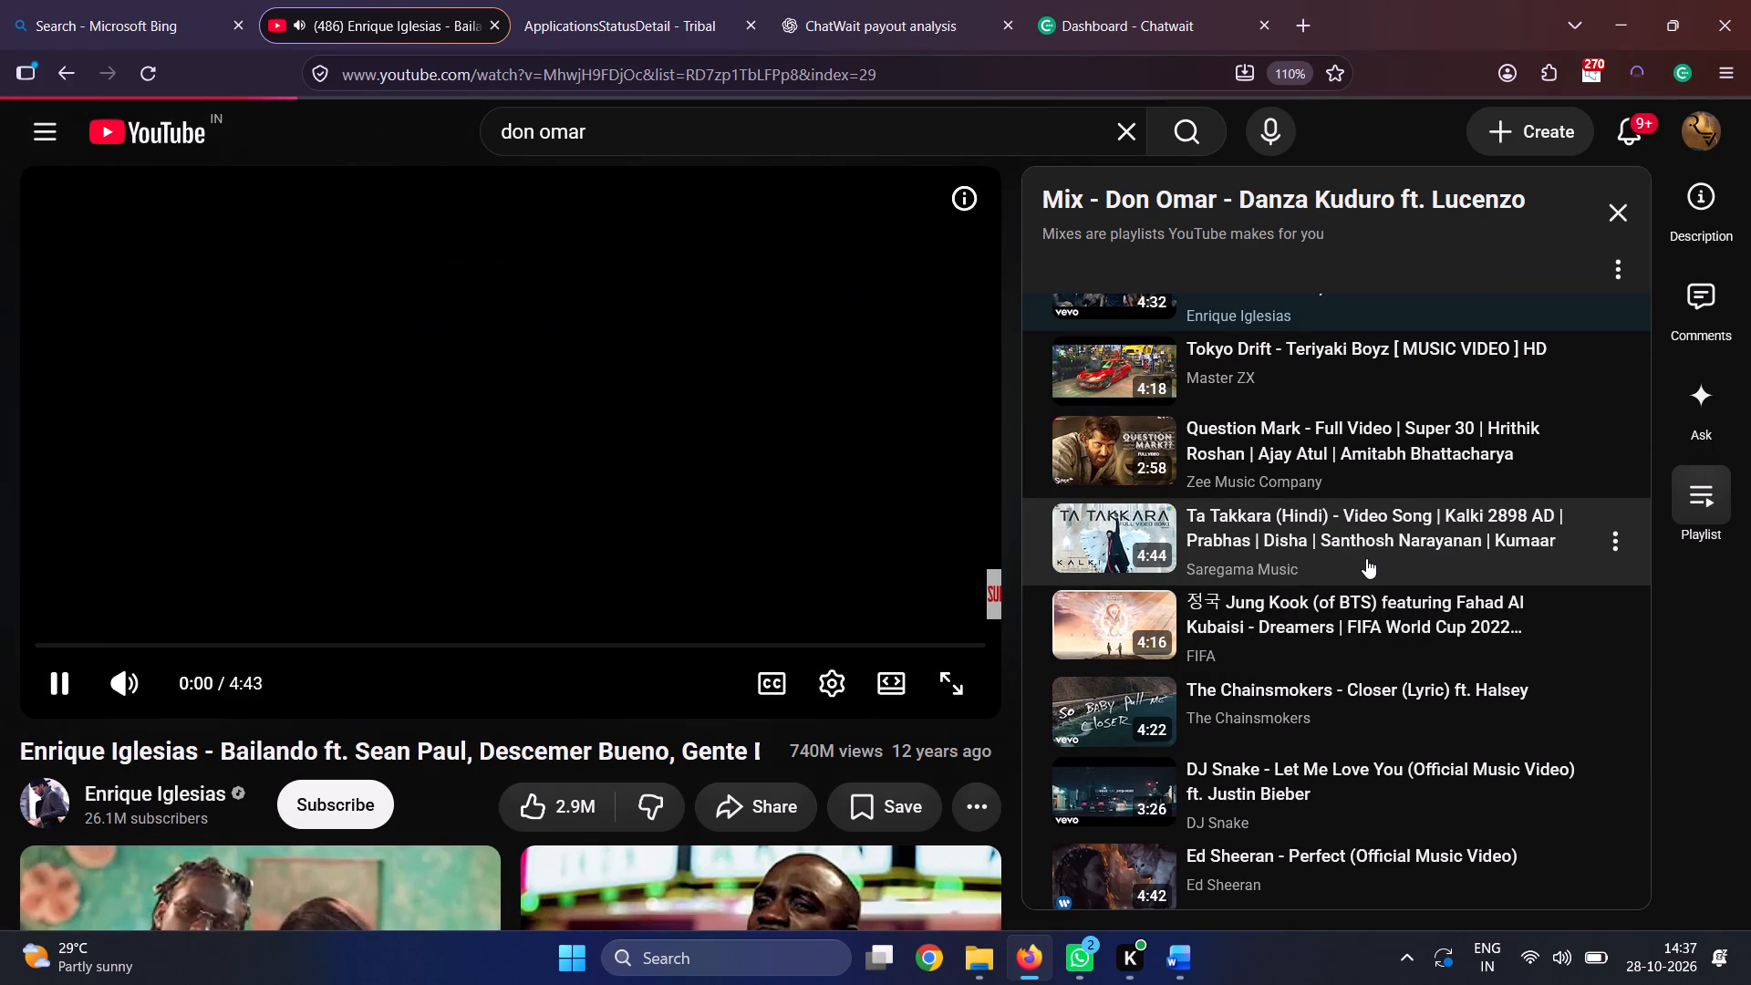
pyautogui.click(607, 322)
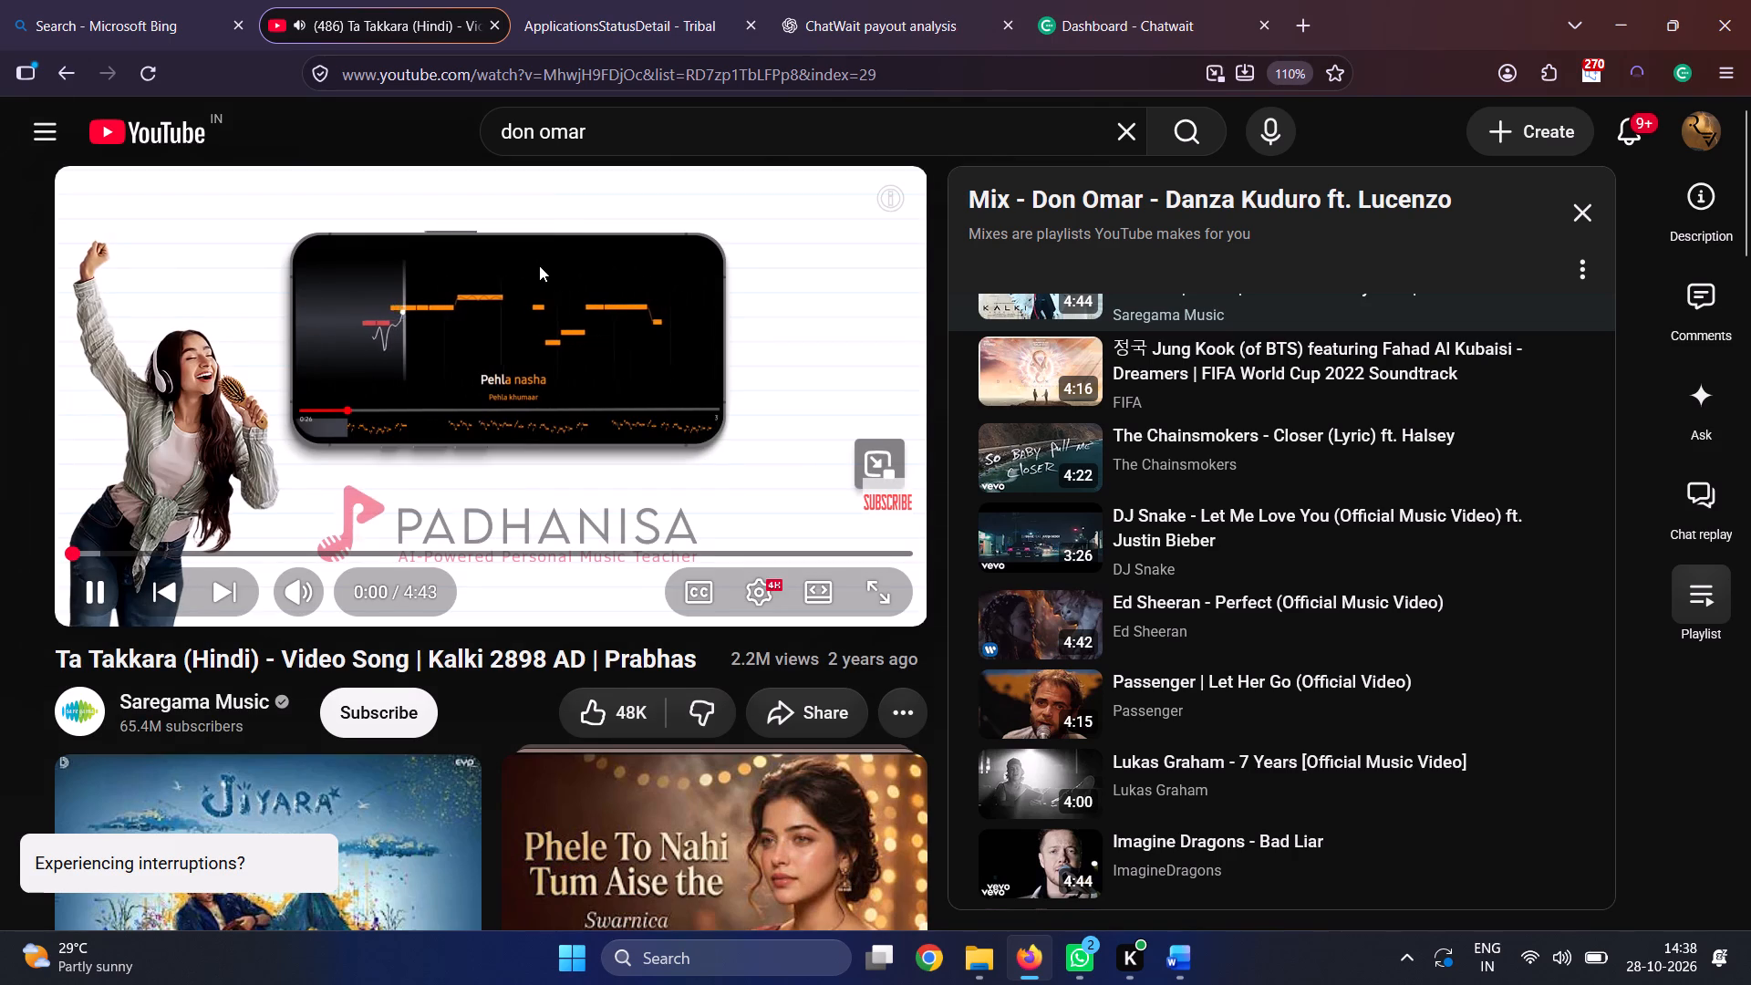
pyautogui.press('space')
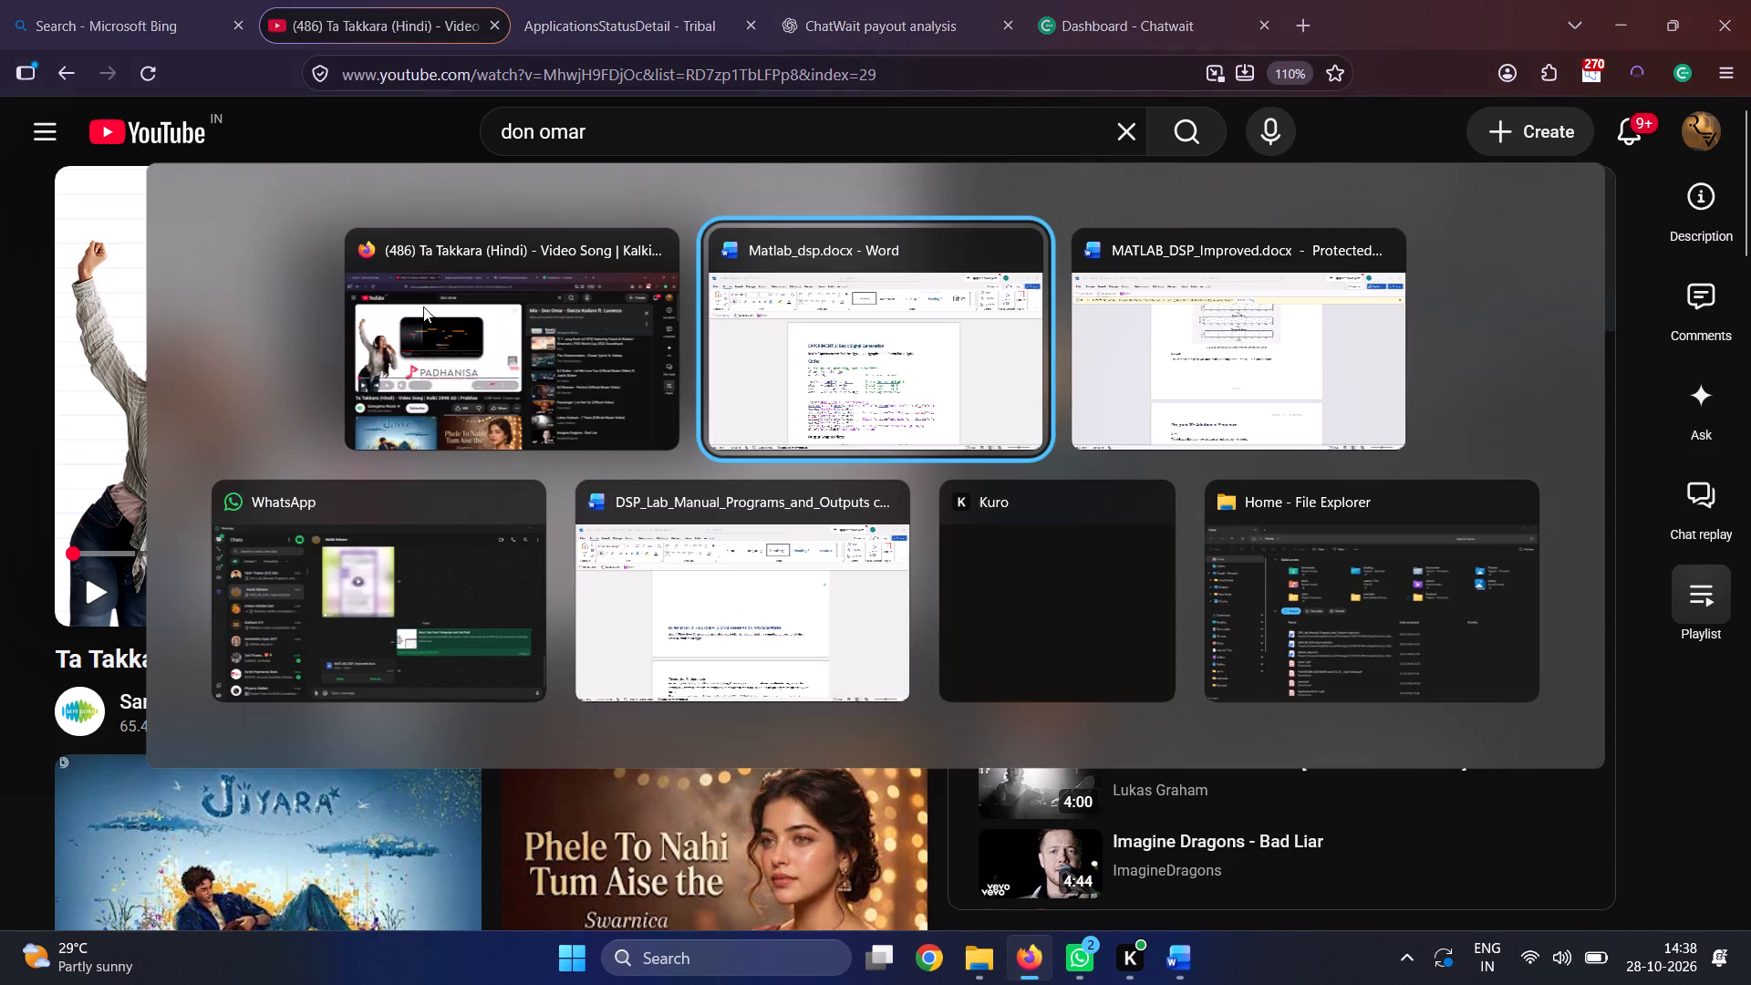
# Switch to Matlab_dsp.docx and review the code and output plots of Experiments 1 to 3.
pyautogui.scroll(-2, 399, 460)
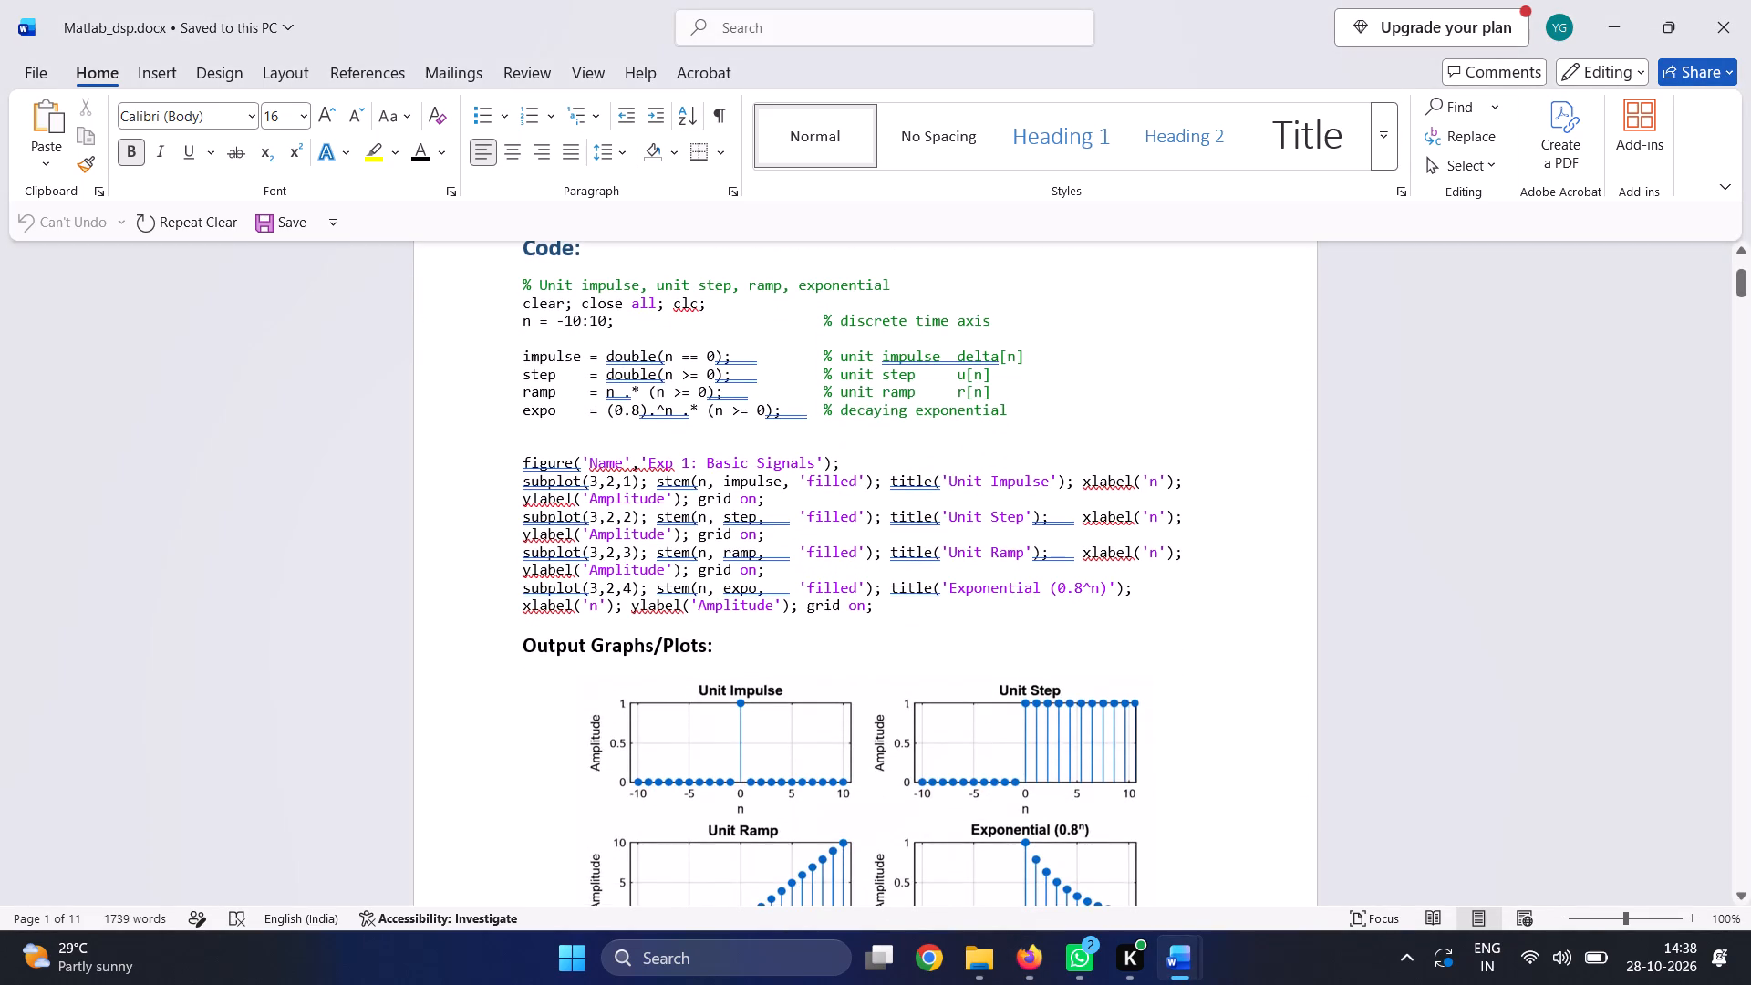
pyautogui.scroll(-1, 416, 594)
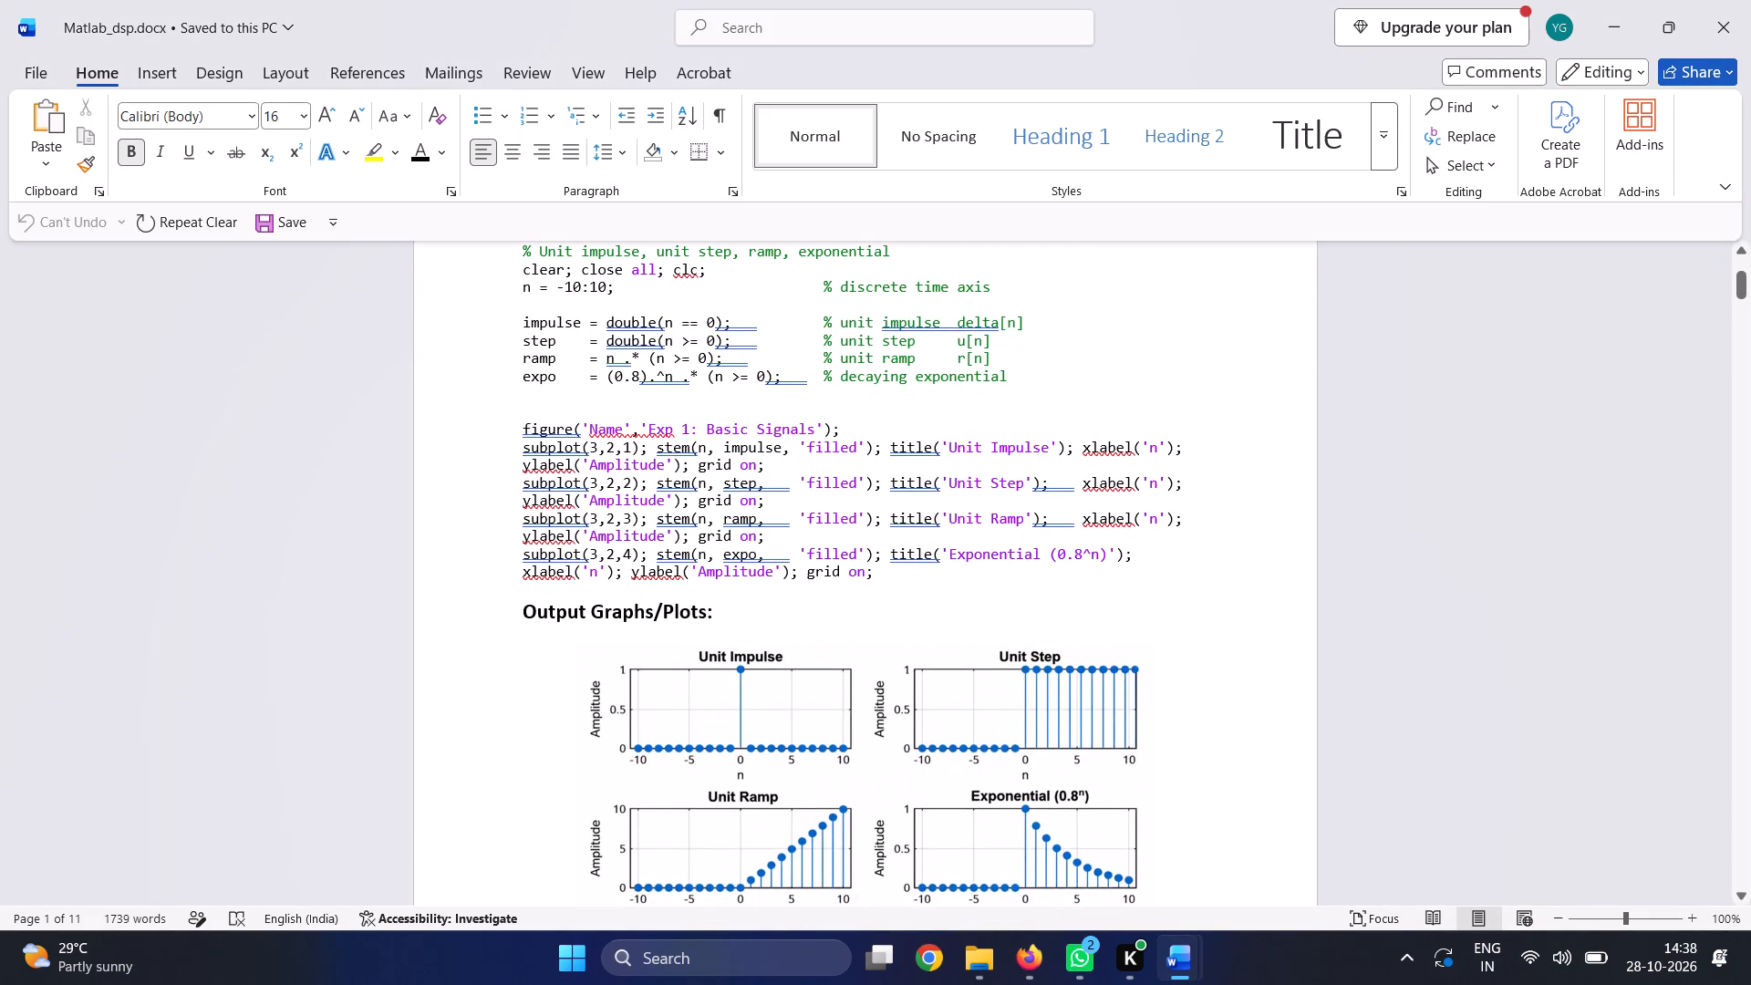
pyautogui.scroll(-2, 416, 594)
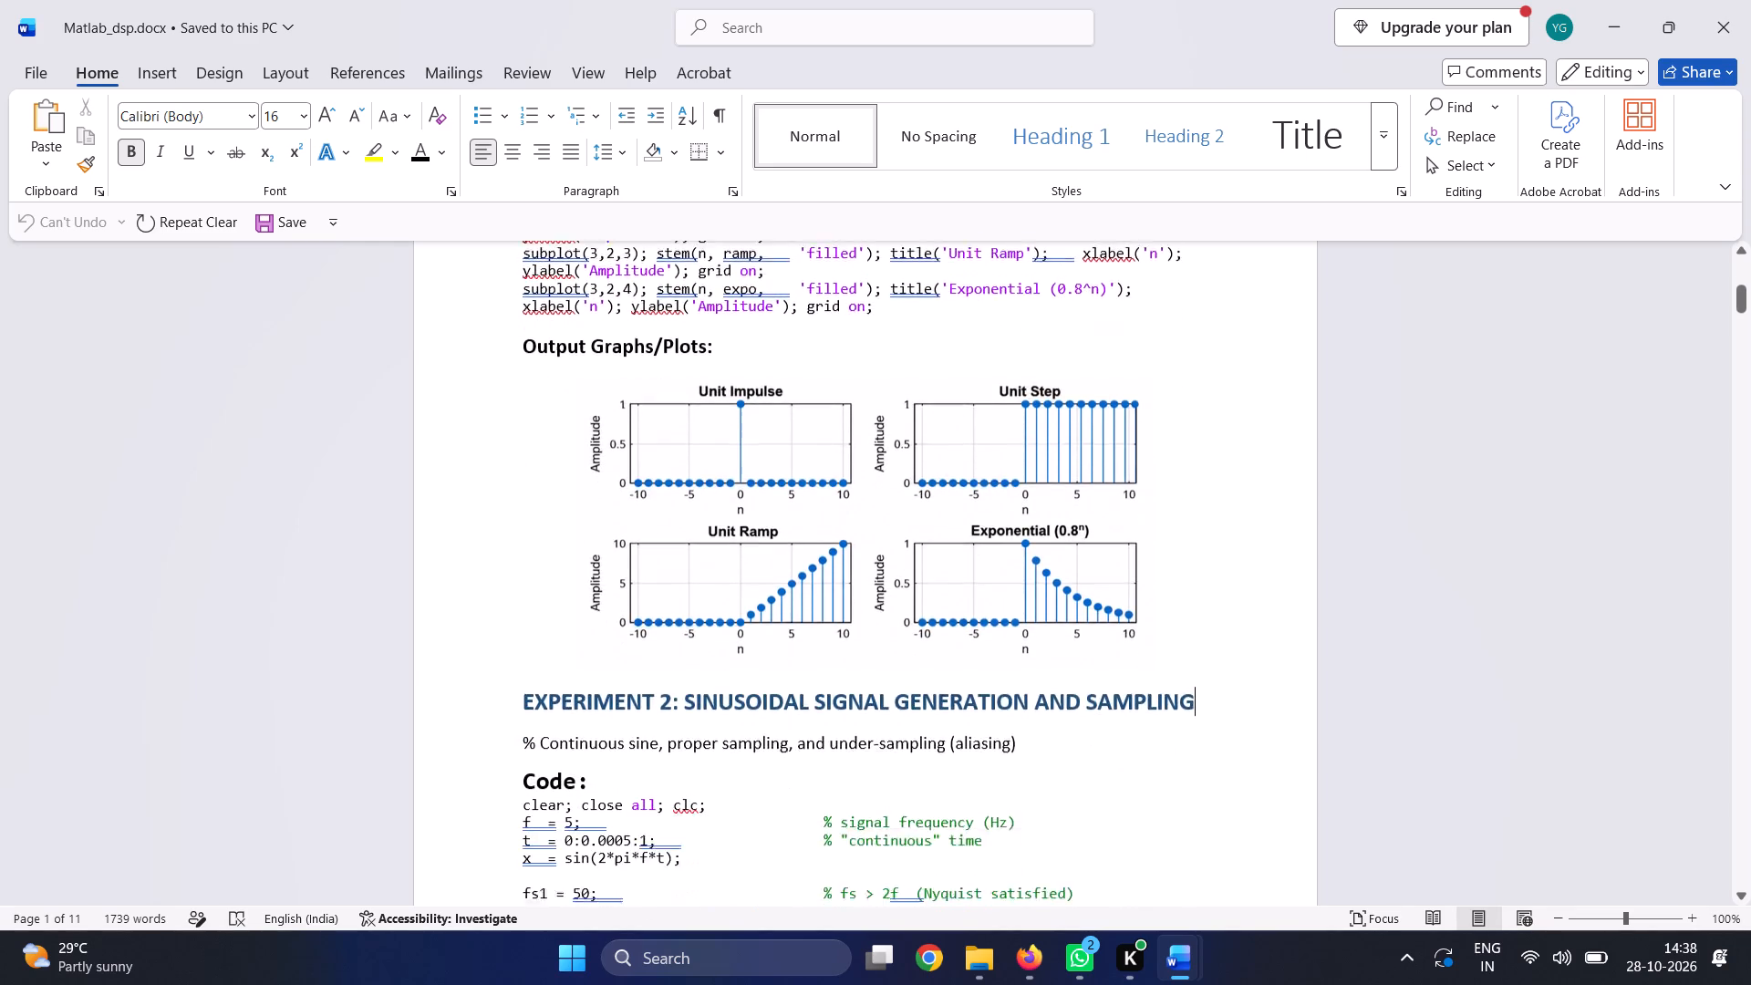
pyautogui.scroll(-4, 416, 594)
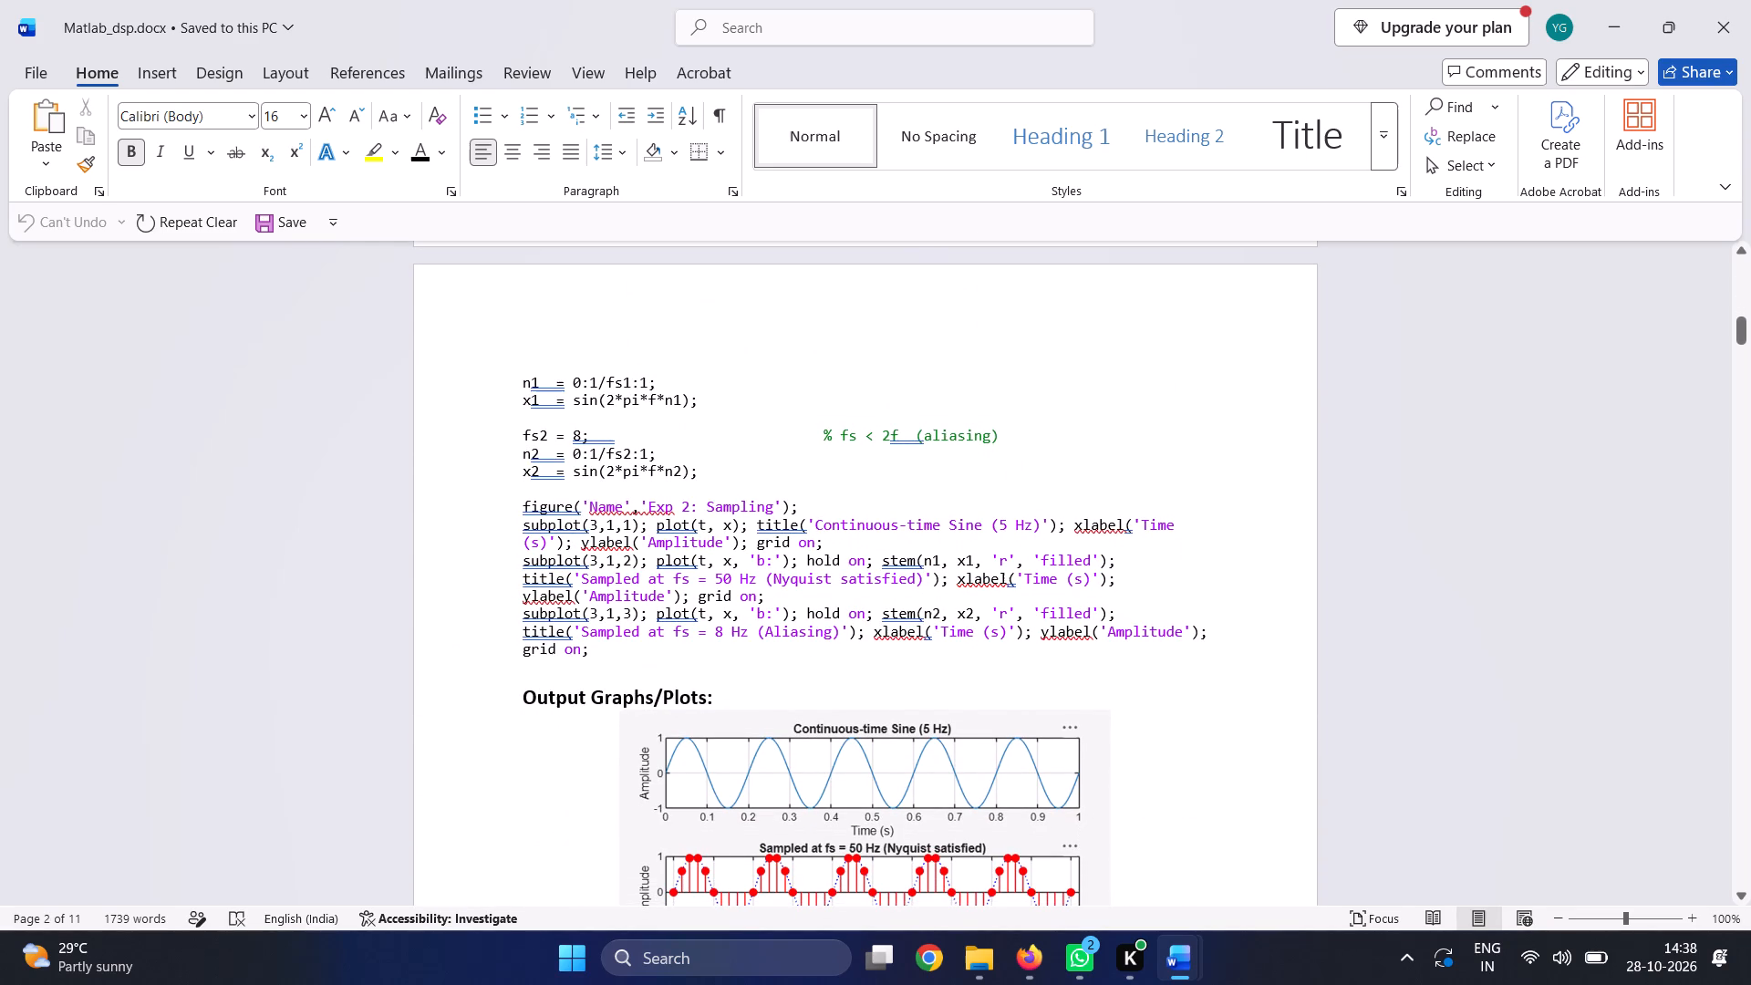
pyautogui.scroll(-2, 416, 594)
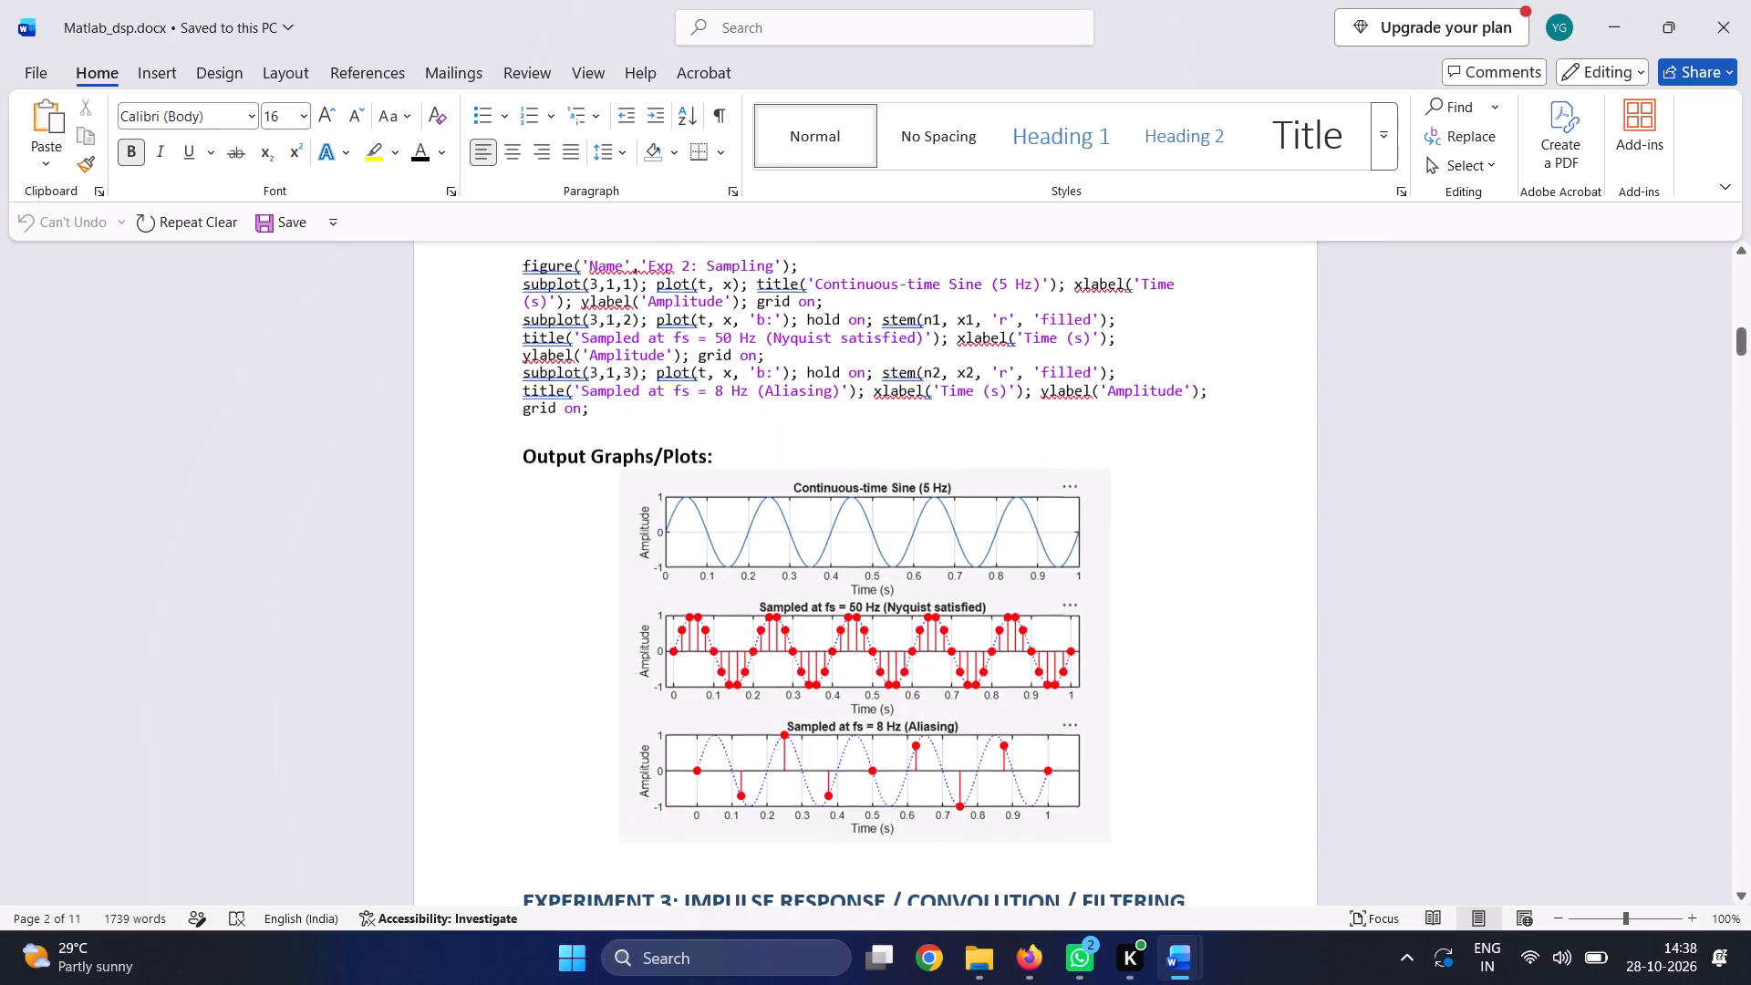
pyautogui.scroll(-3, 416, 594)
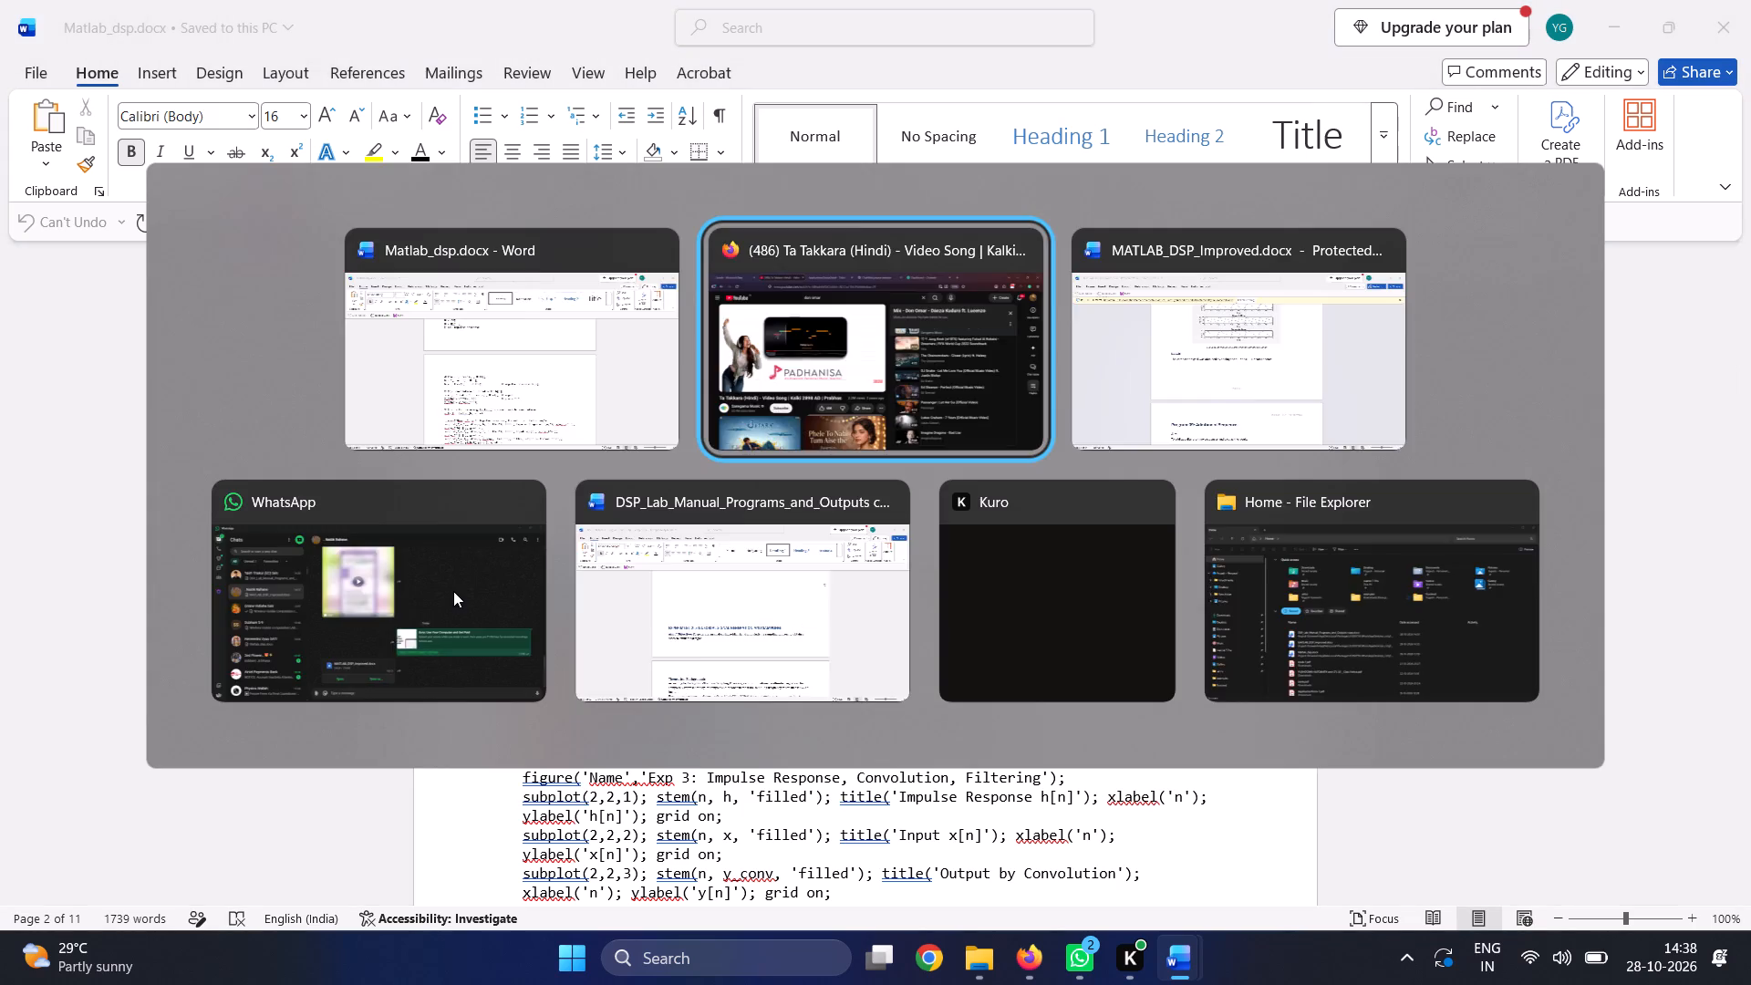
pyautogui.scroll(8, 453, 591)
pyautogui.scroll(-1, 453, 591)
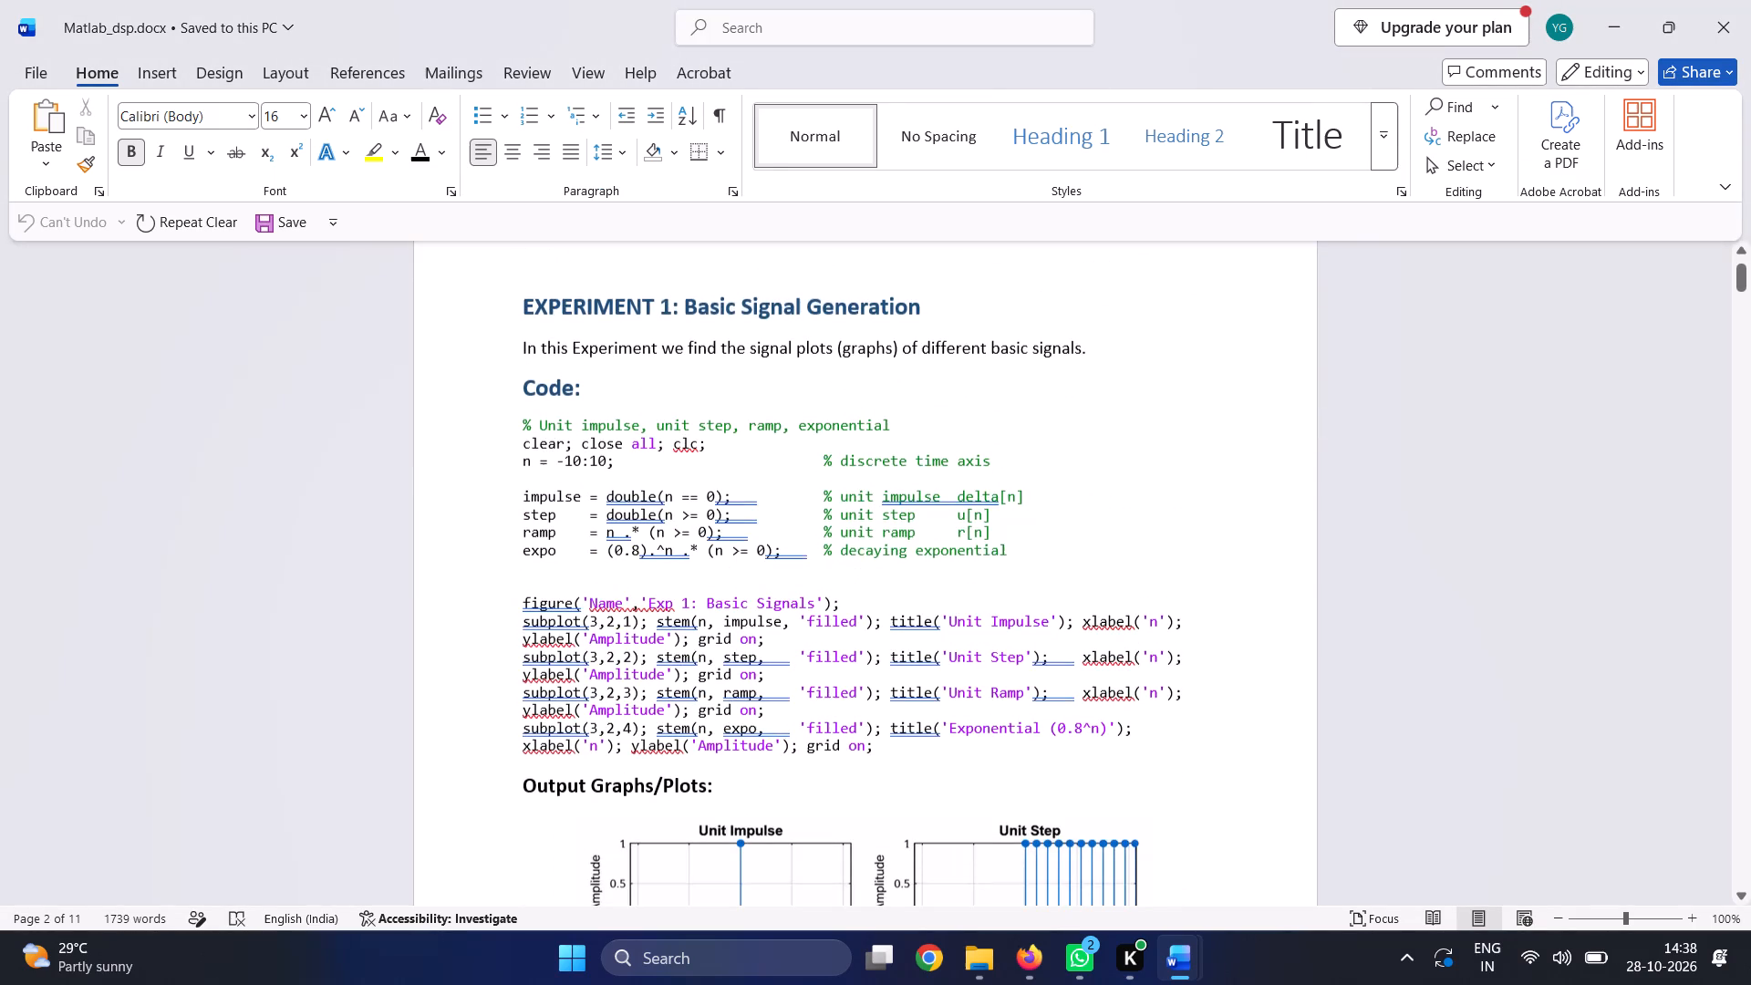
pyautogui.scroll(-1, 453, 591)
pyautogui.scroll(1, 453, 591)
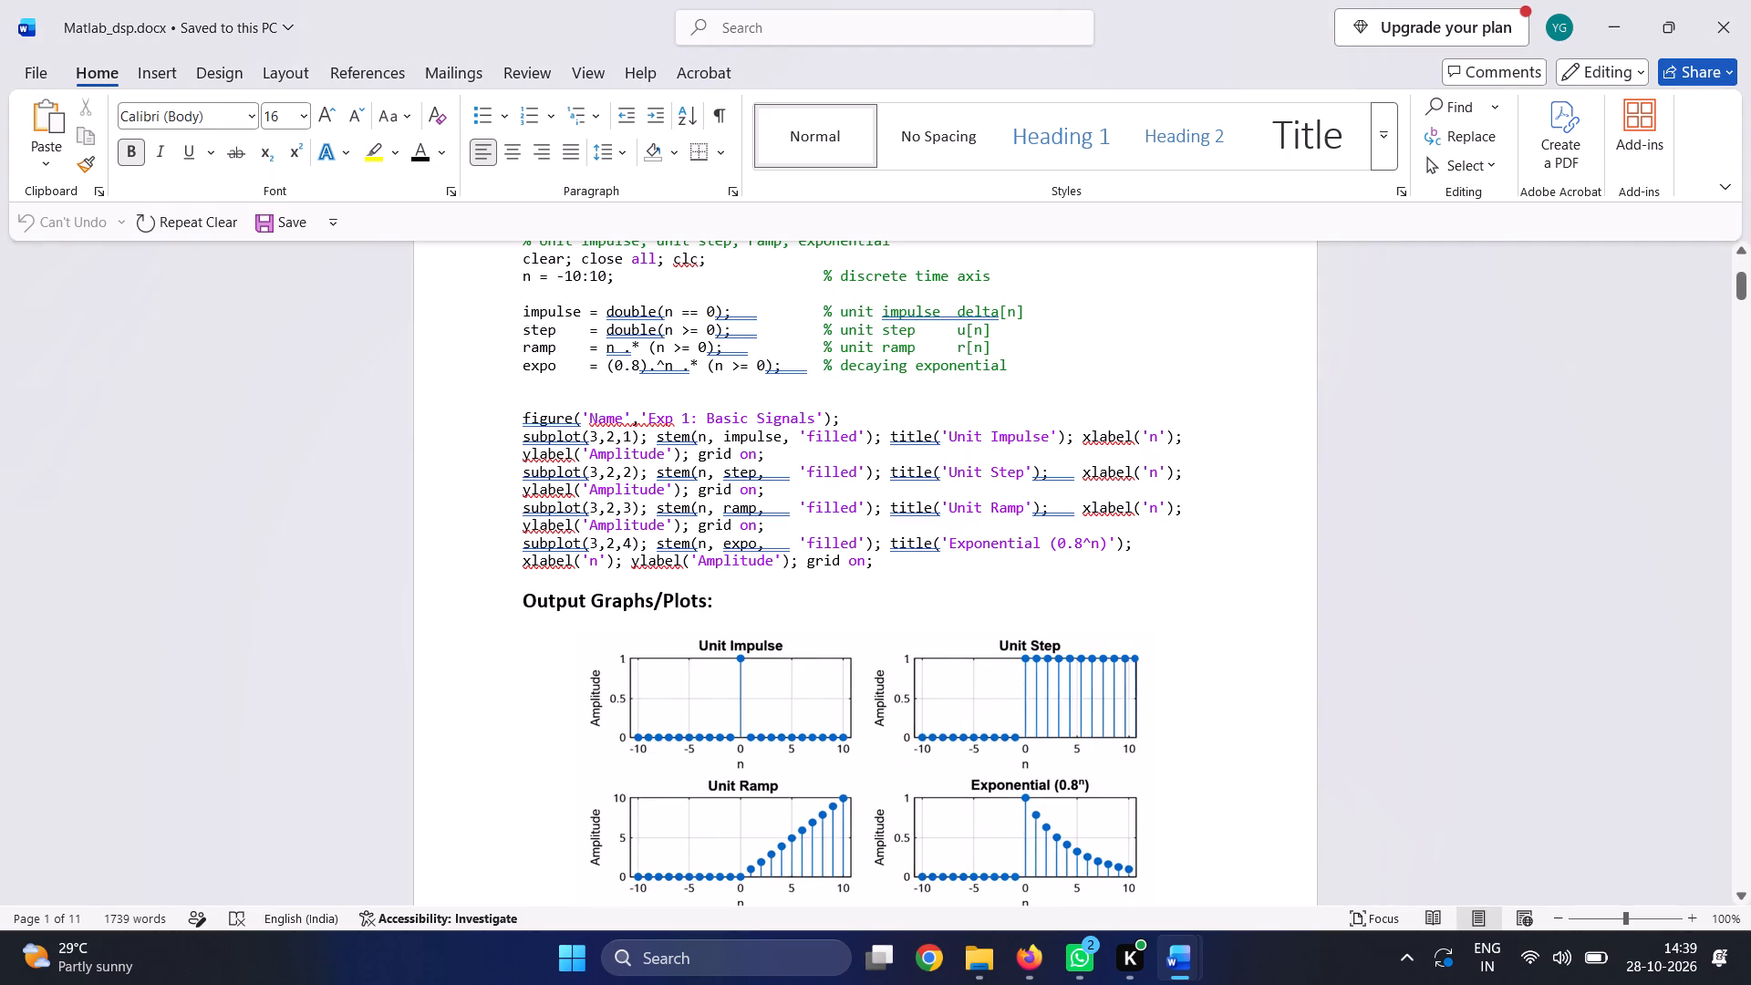
pyautogui.scroll(20, 706, 403)
pyautogui.scroll(7, 706, 403)
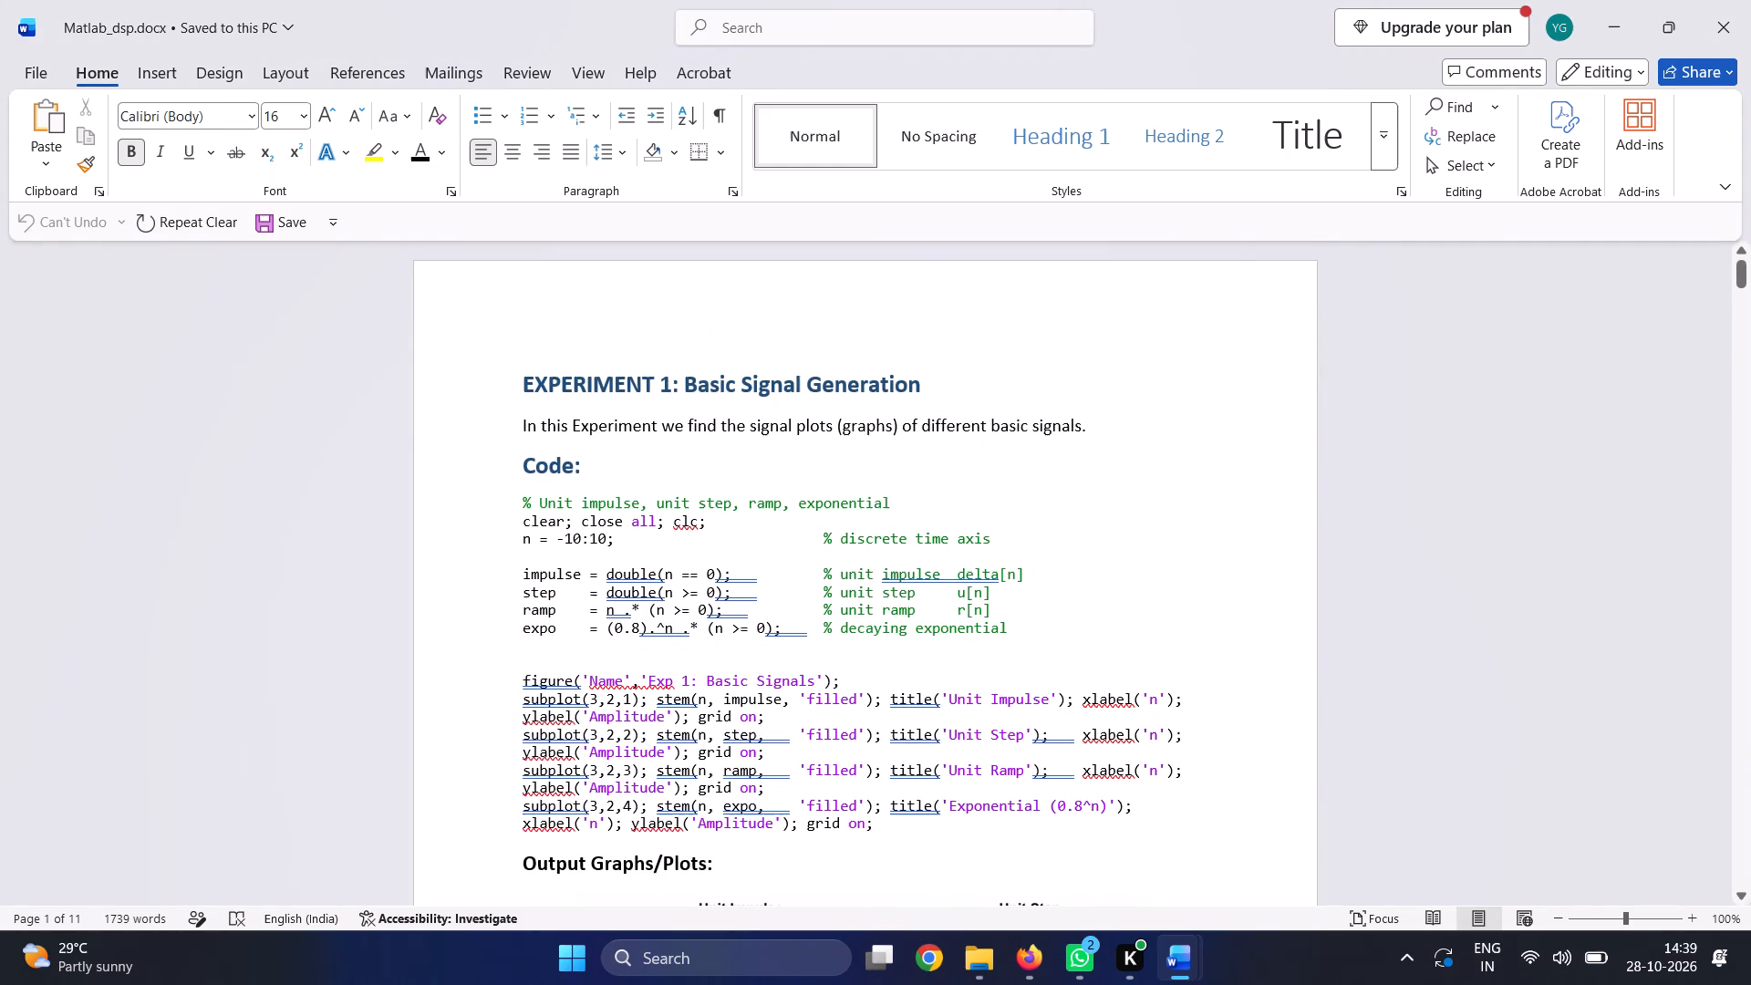
# Look again through the code, plots and page breaks of Experiments 1 to 4 in Matlab_dsp.docx.
pyautogui.scroll(-5, 1109, 440)
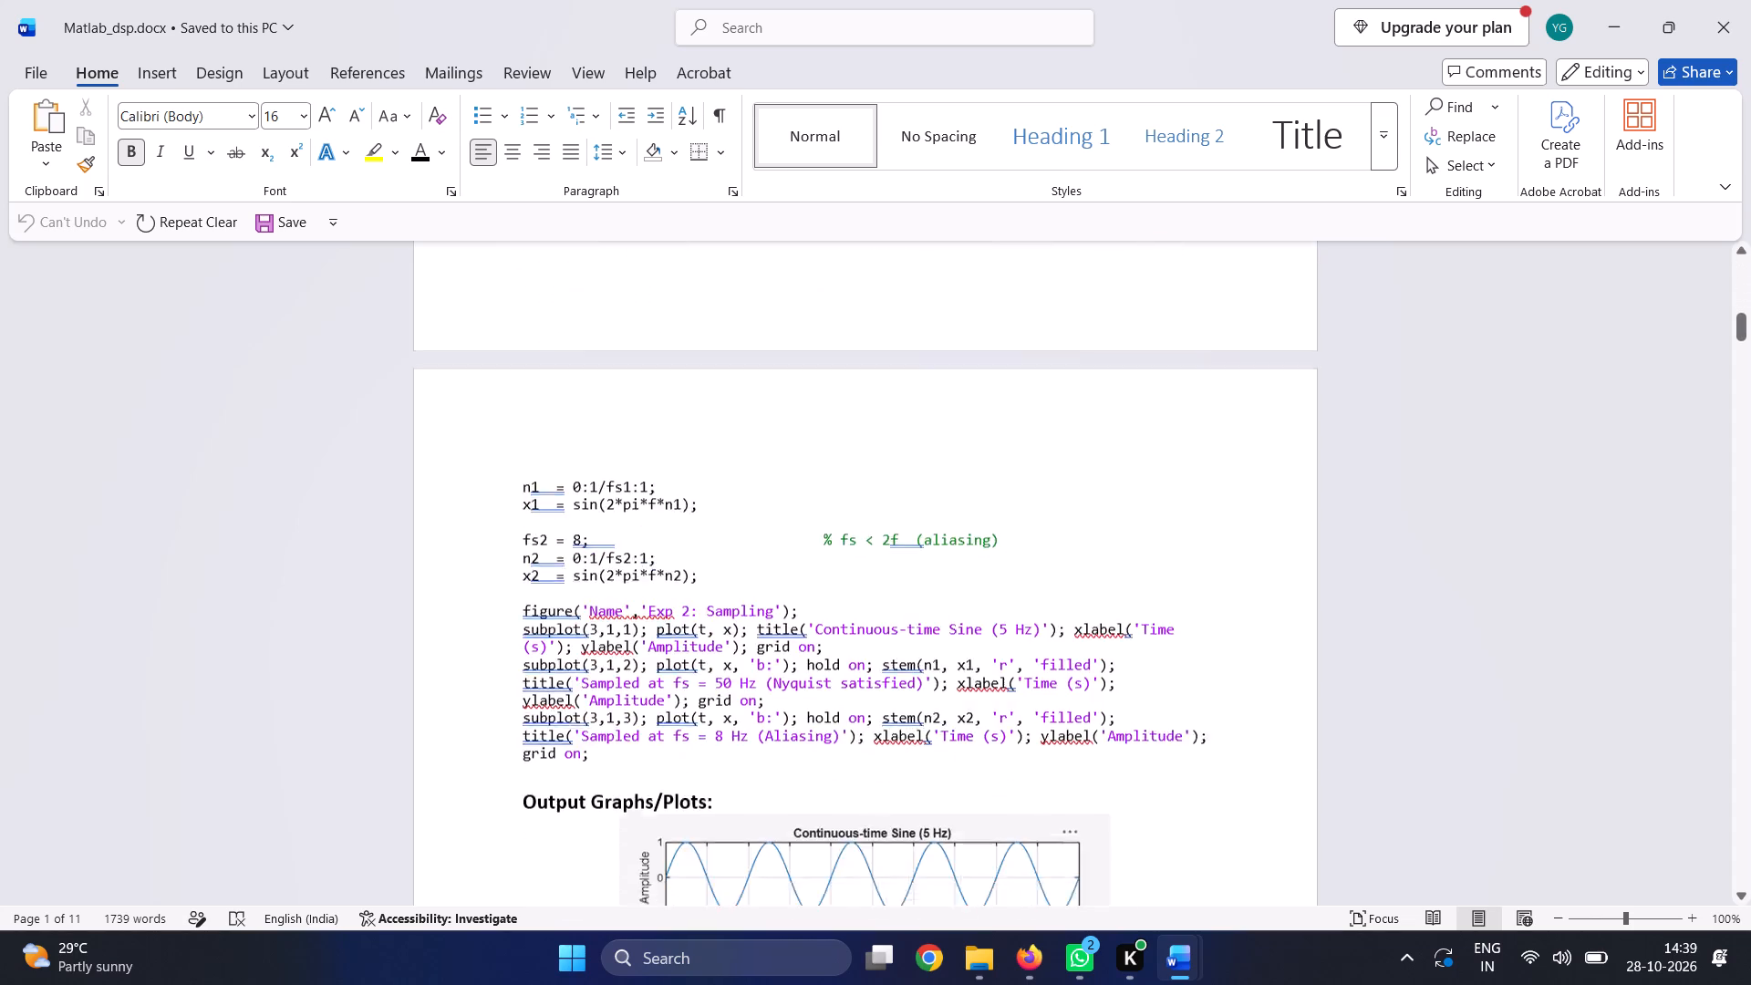
pyautogui.scroll(-6, 1109, 440)
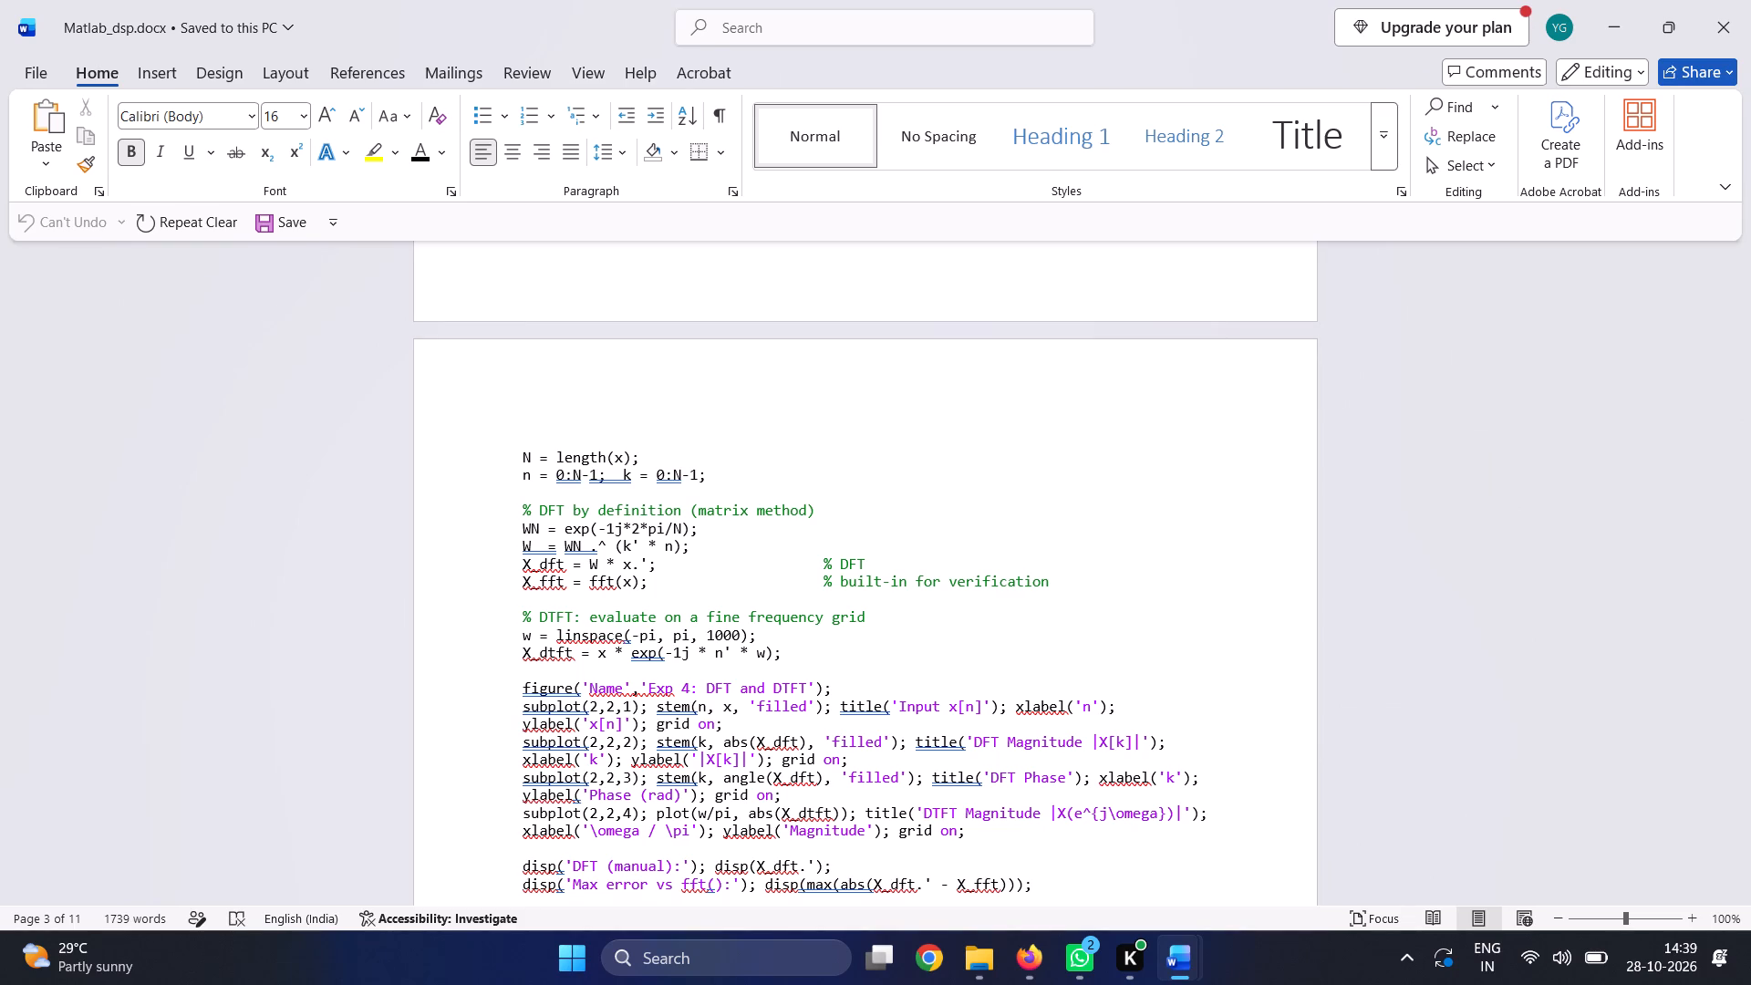
pyautogui.scroll(14, 1109, 440)
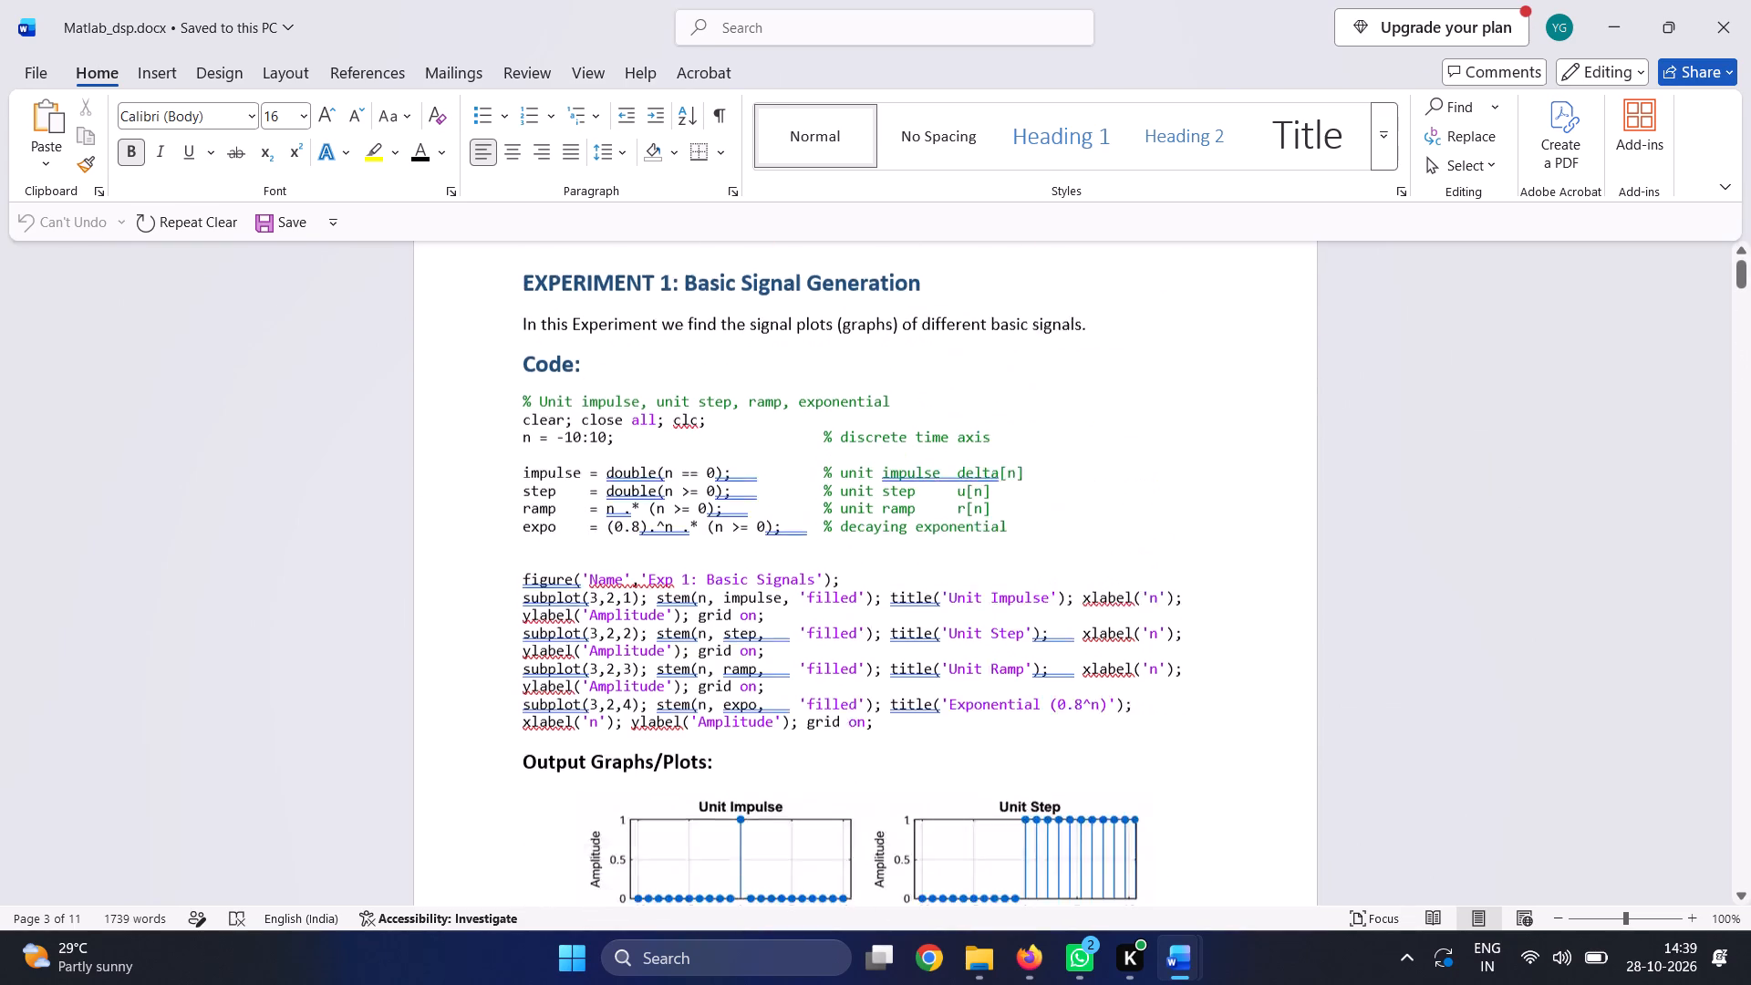
pyautogui.scroll(3, 1109, 440)
pyautogui.scroll(-2, 881, 462)
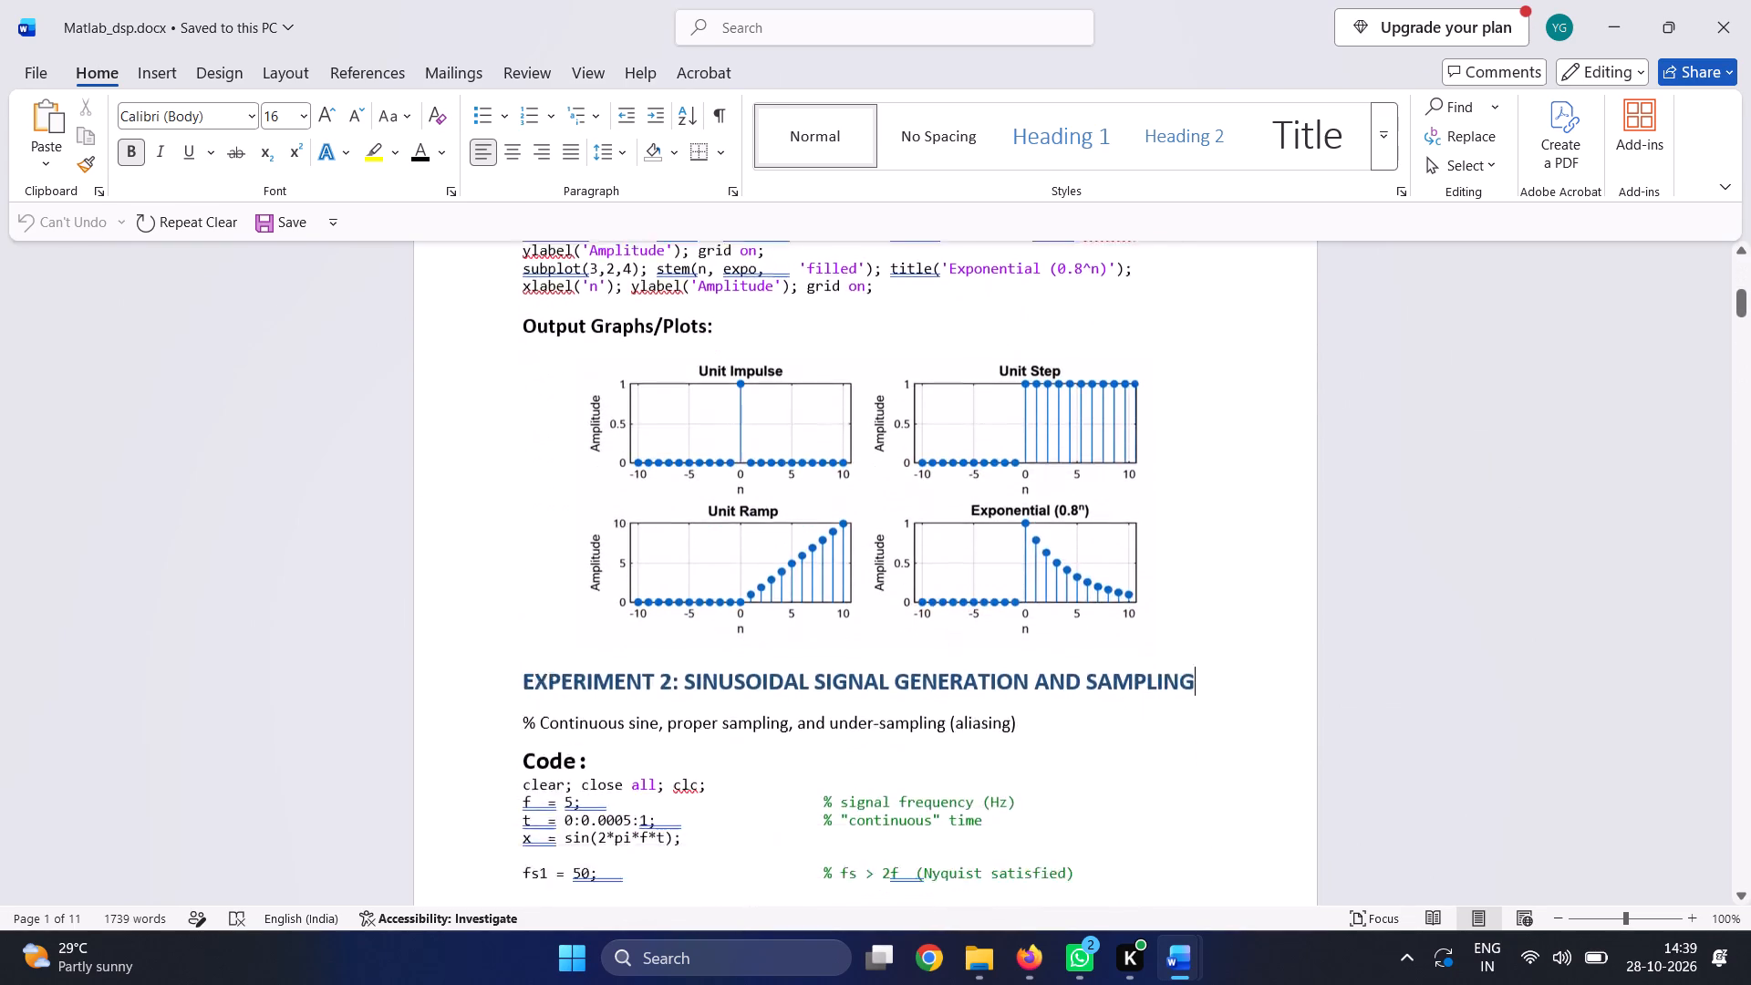
pyautogui.scroll(-7, 881, 462)
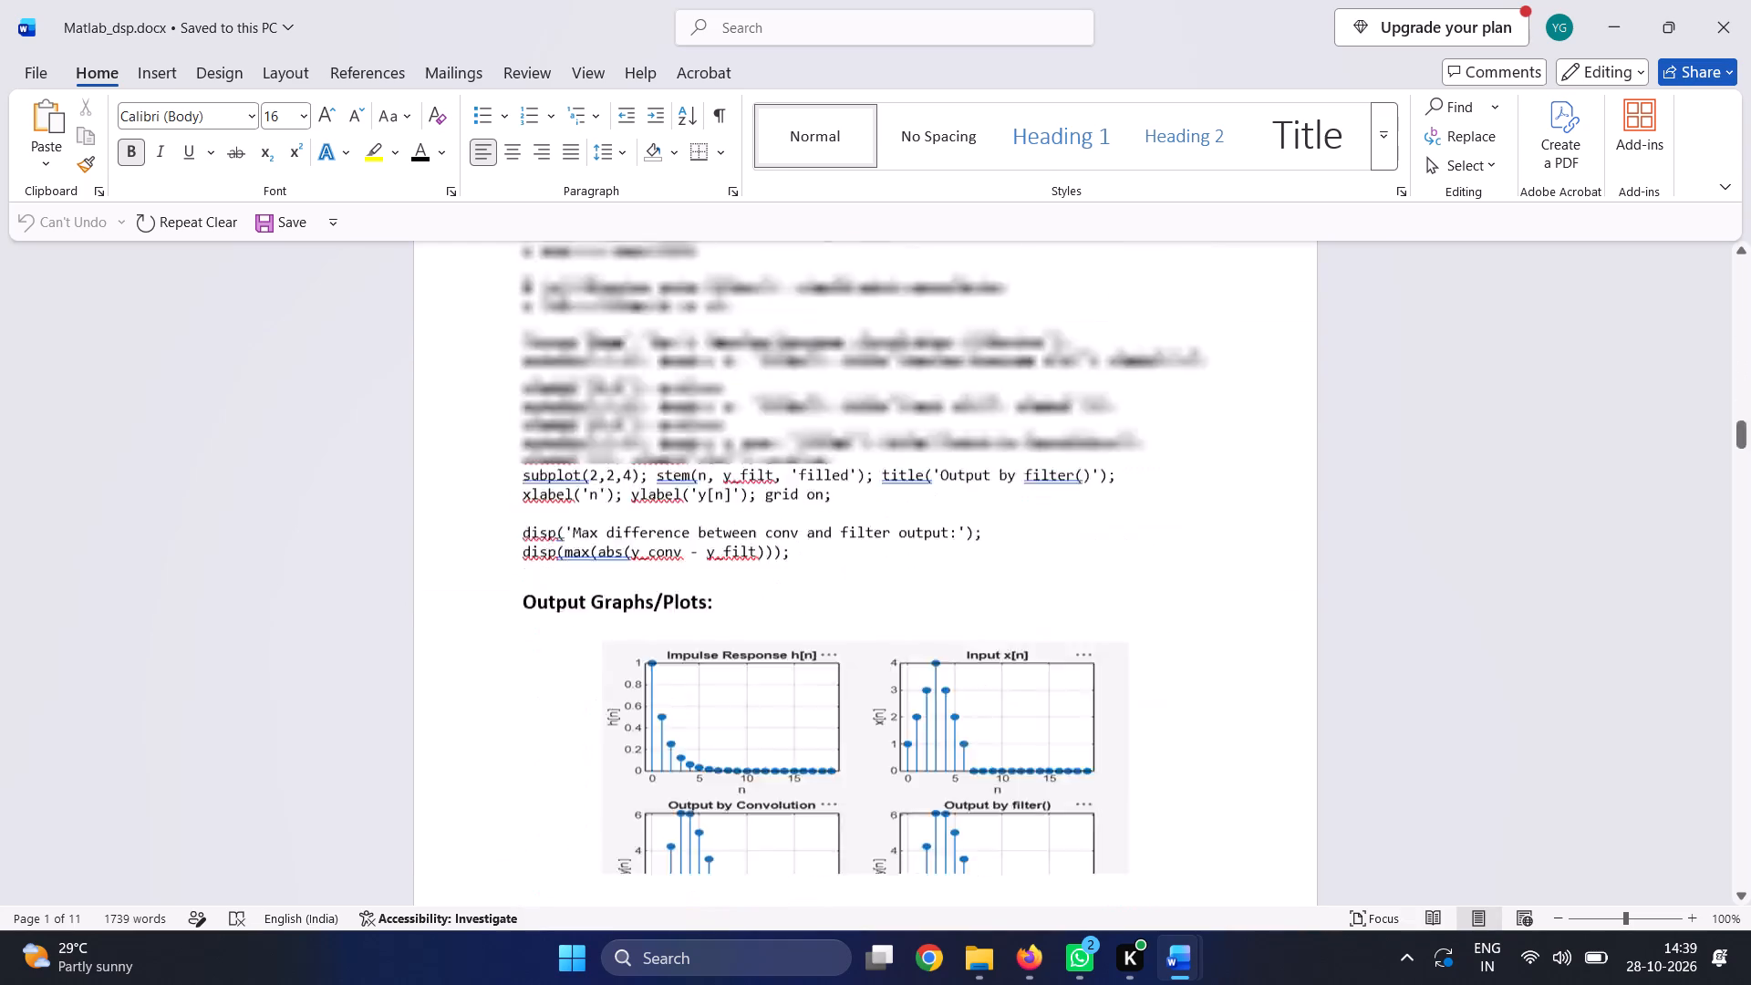
pyautogui.scroll(-1, 881, 462)
pyautogui.scroll(2, 881, 462)
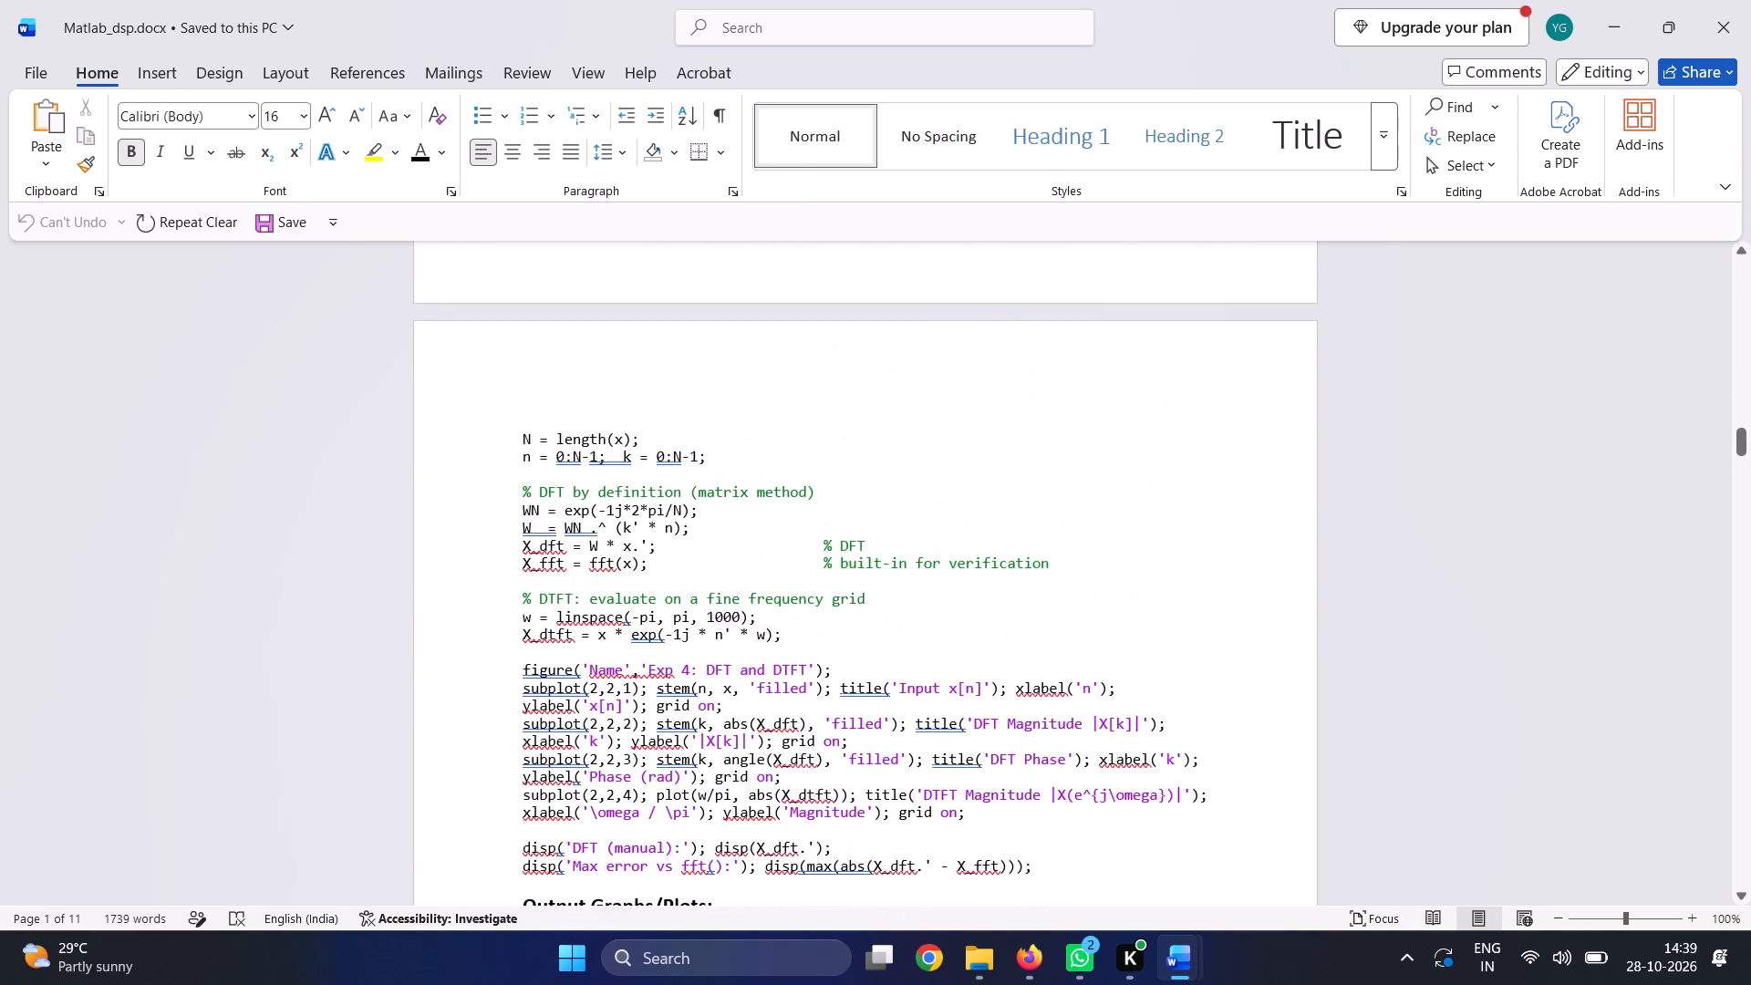
# Add the heading "Theory" on a new line below the title "EXPERIMENT 5: Linearity Property".
pyautogui.scroll(-4, 881, 462)
pyautogui.scroll(1, 881, 462)
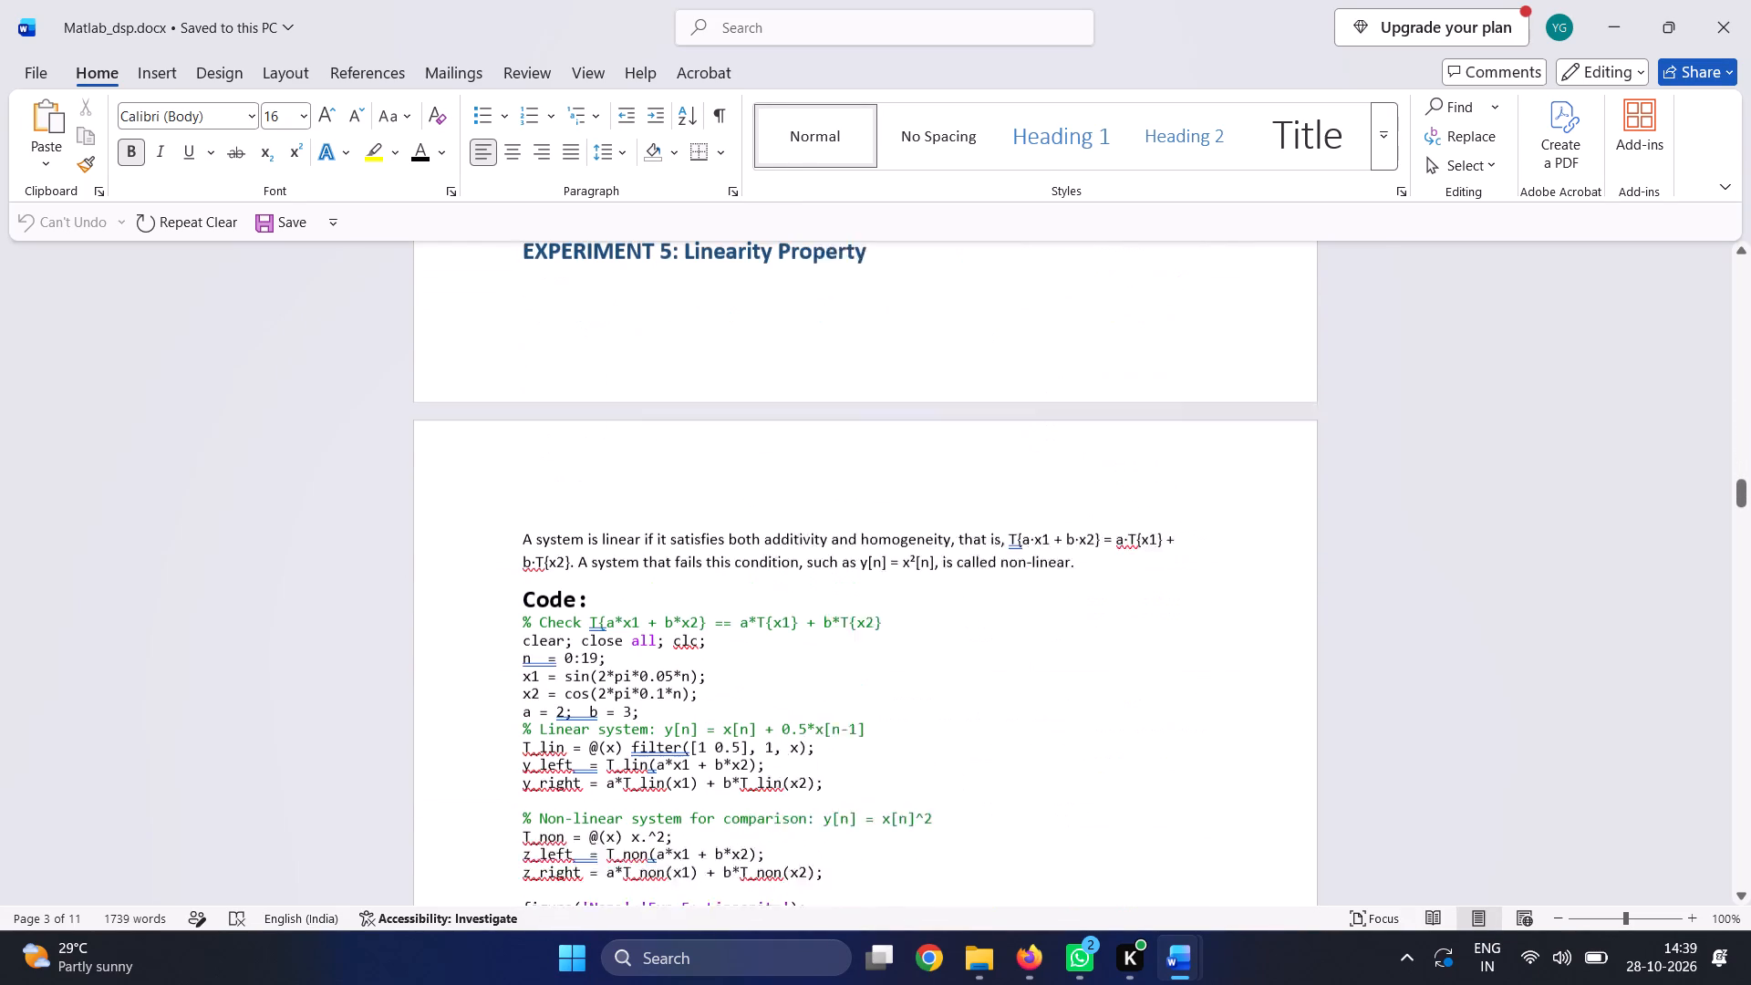
pyautogui.scroll(1, 881, 462)
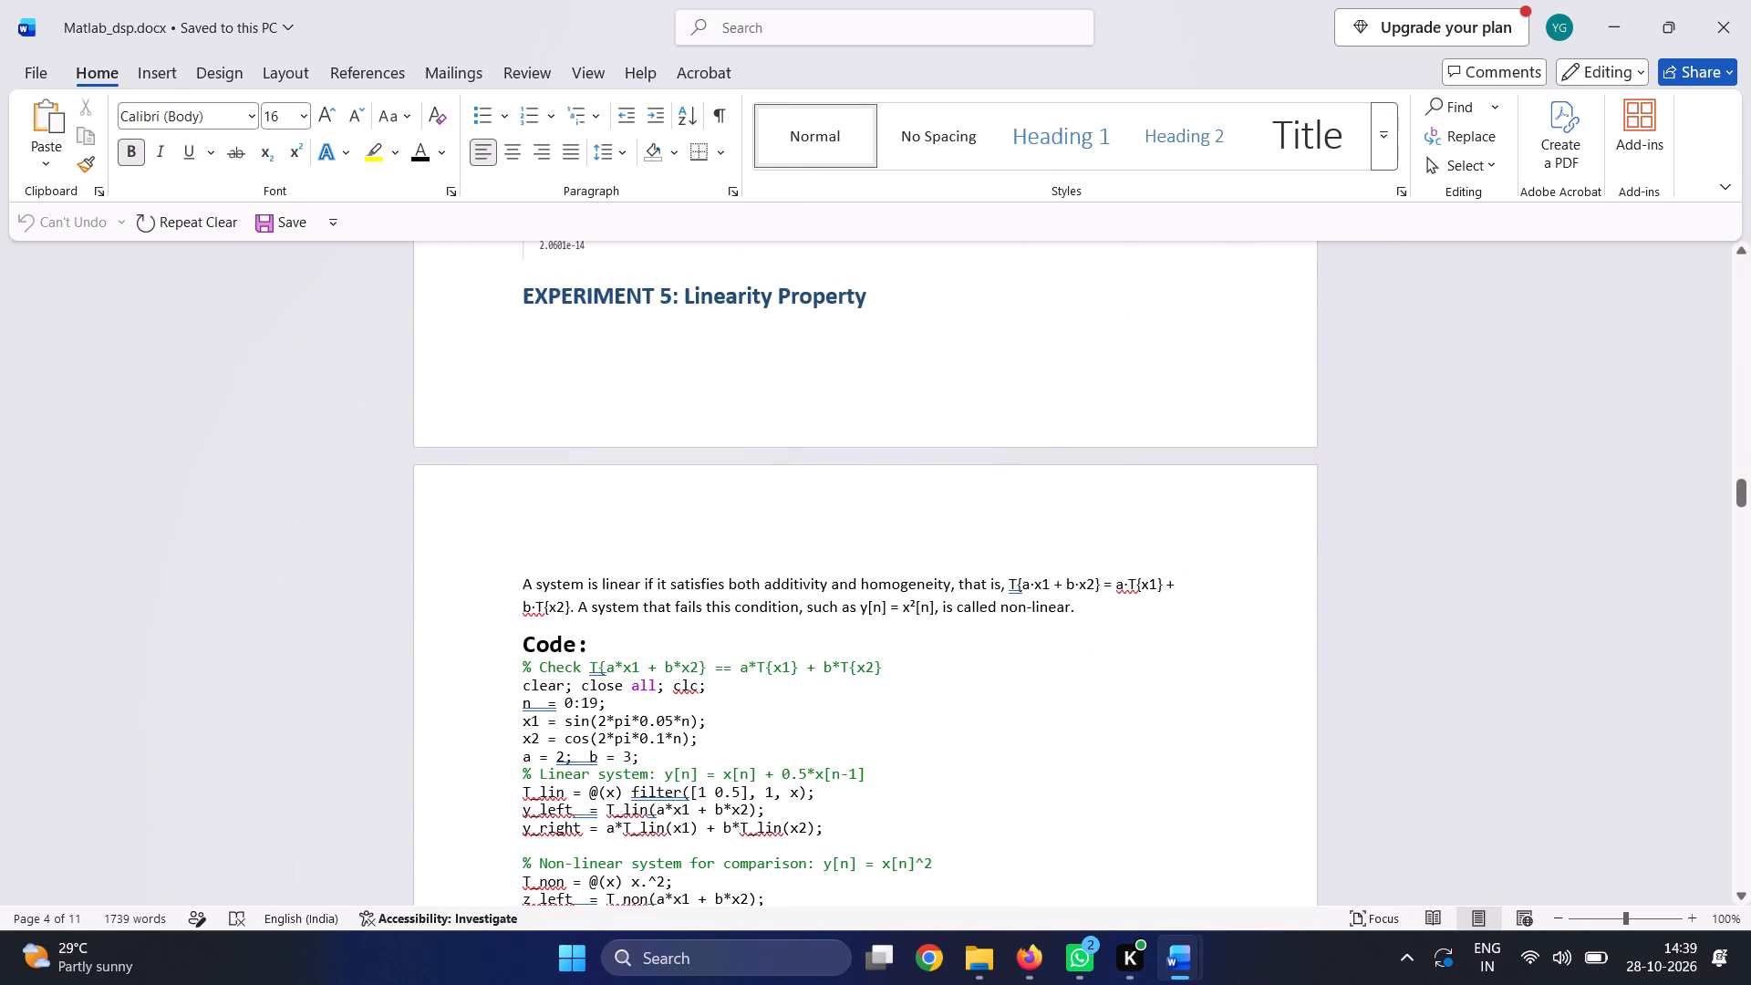
pyautogui.click(866, 295)
pyautogui.press('Return')
pyautogui.write('The')
pyautogui.press('o')
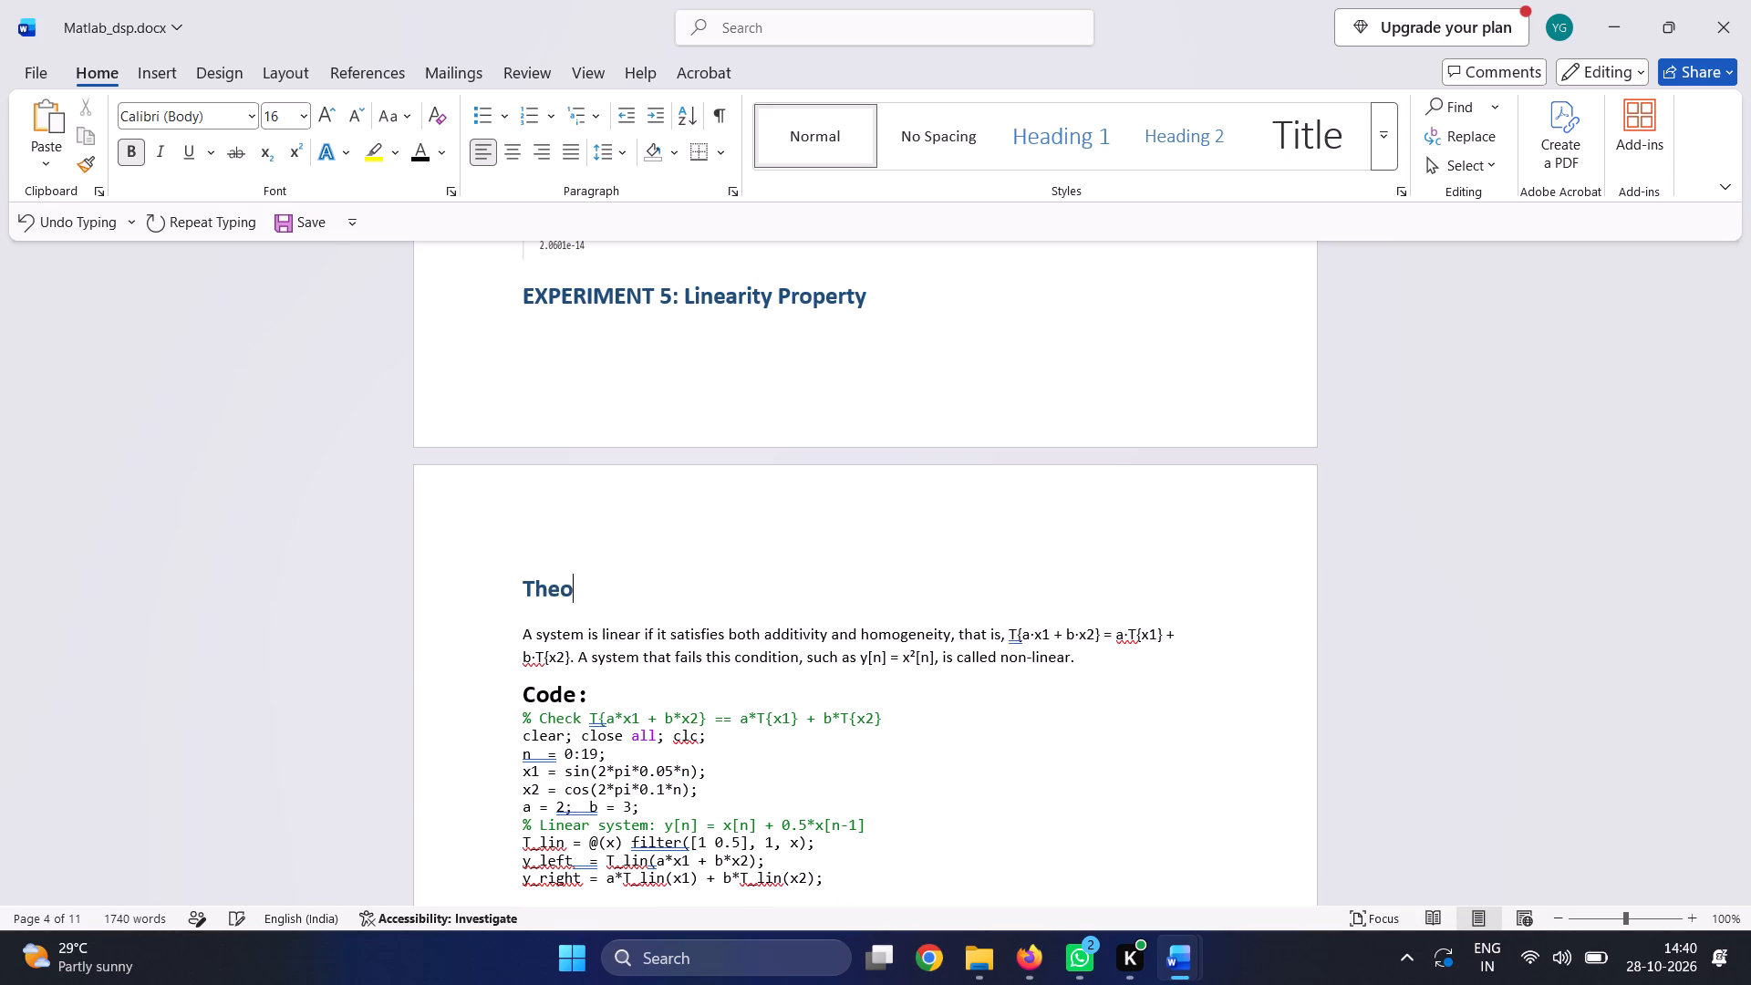
pyautogui.write('ry')
# Remove the paragraph space after and before the Theory heading of Experiment 5.
pyautogui.click(439, 153)
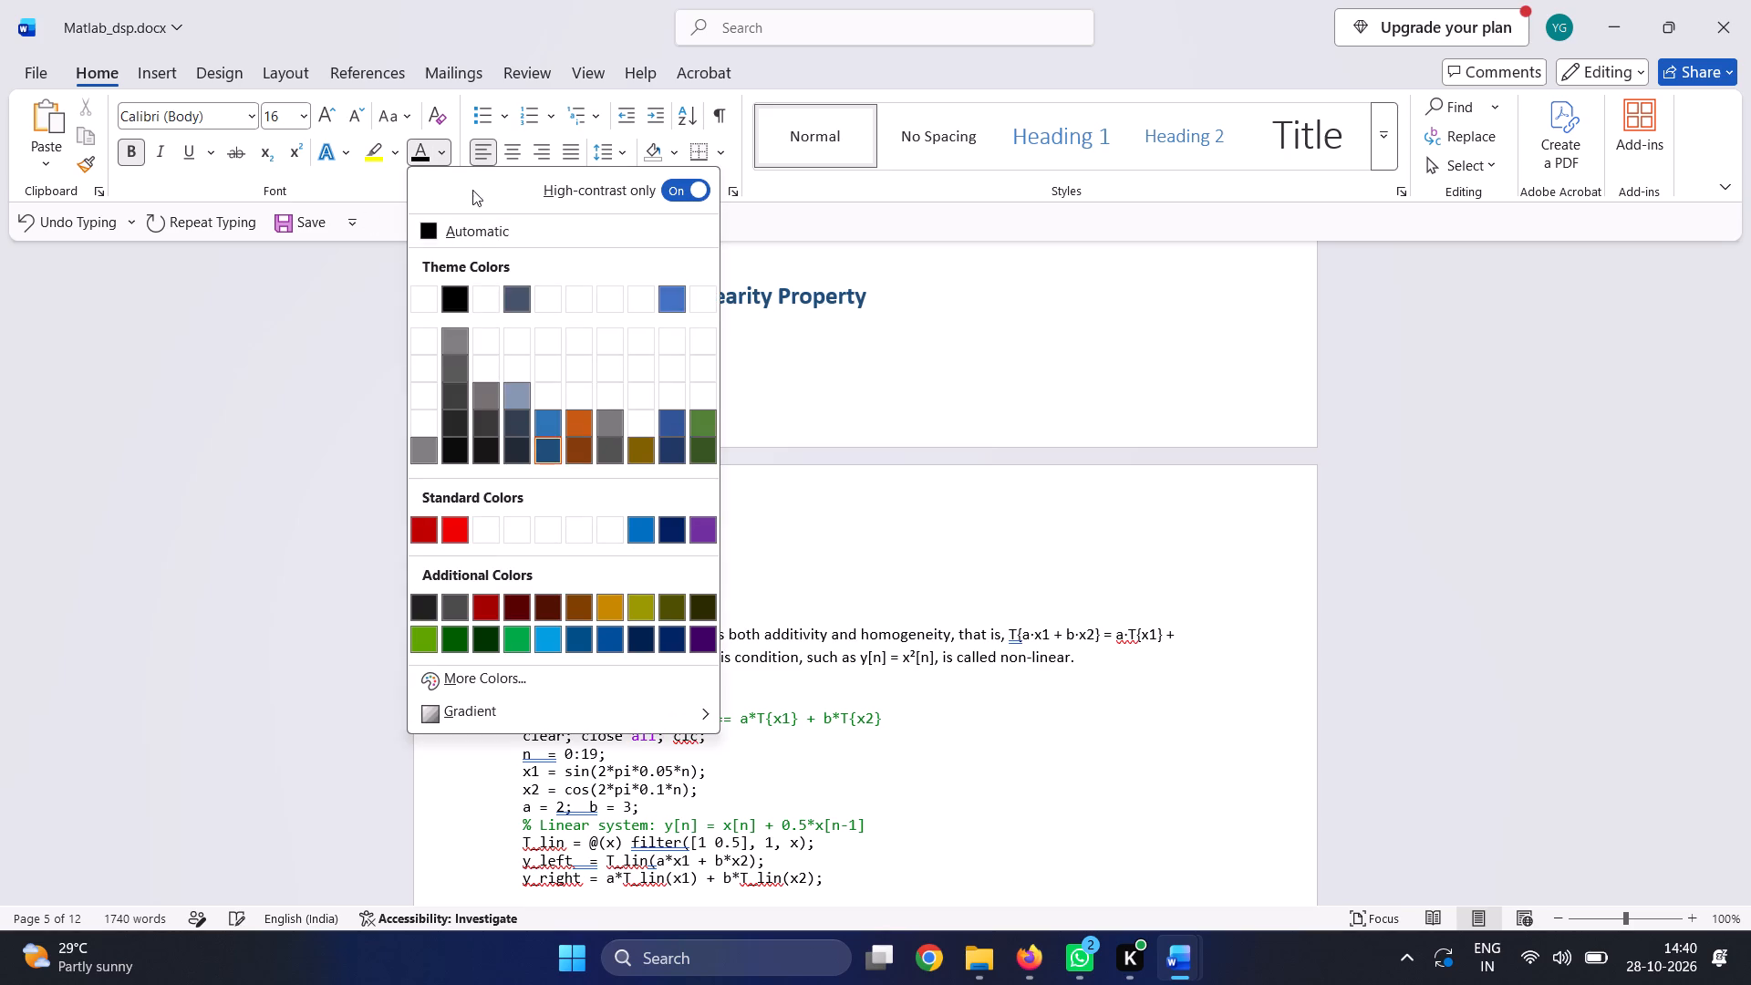
pyautogui.click(620, 156)
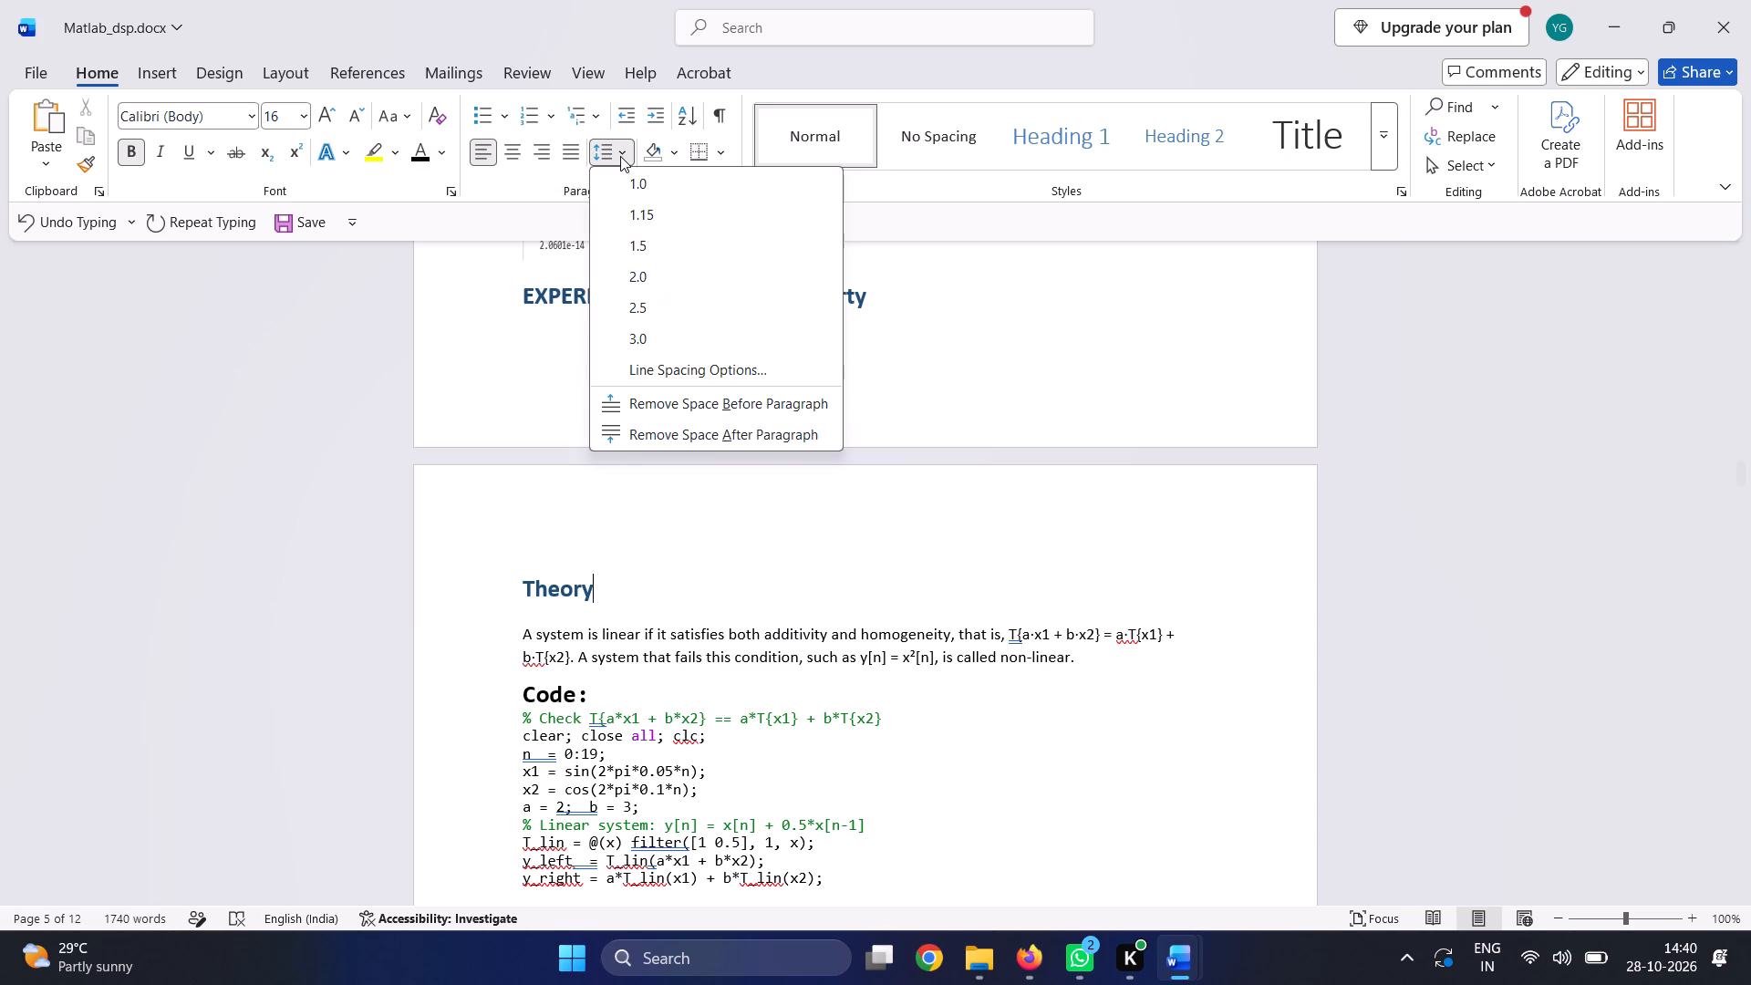
pyautogui.click(647, 438)
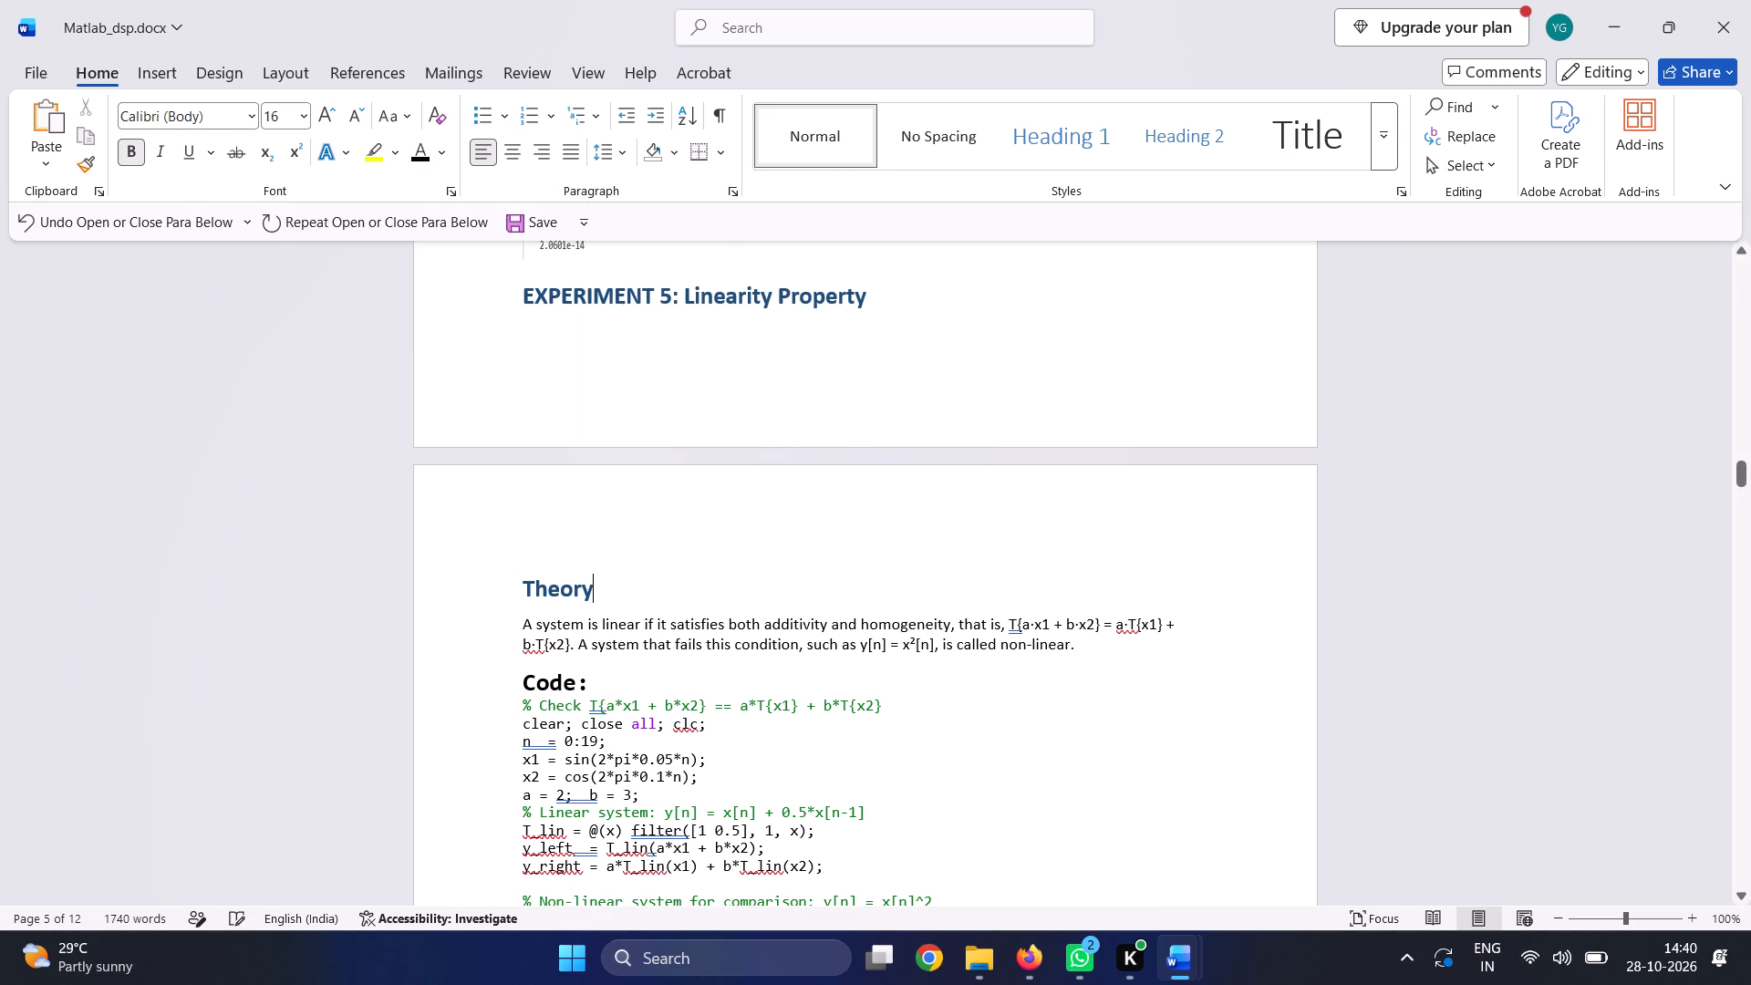
pyautogui.click(666, 328)
pyautogui.click(565, 578)
pyautogui.click(608, 159)
pyautogui.click(669, 398)
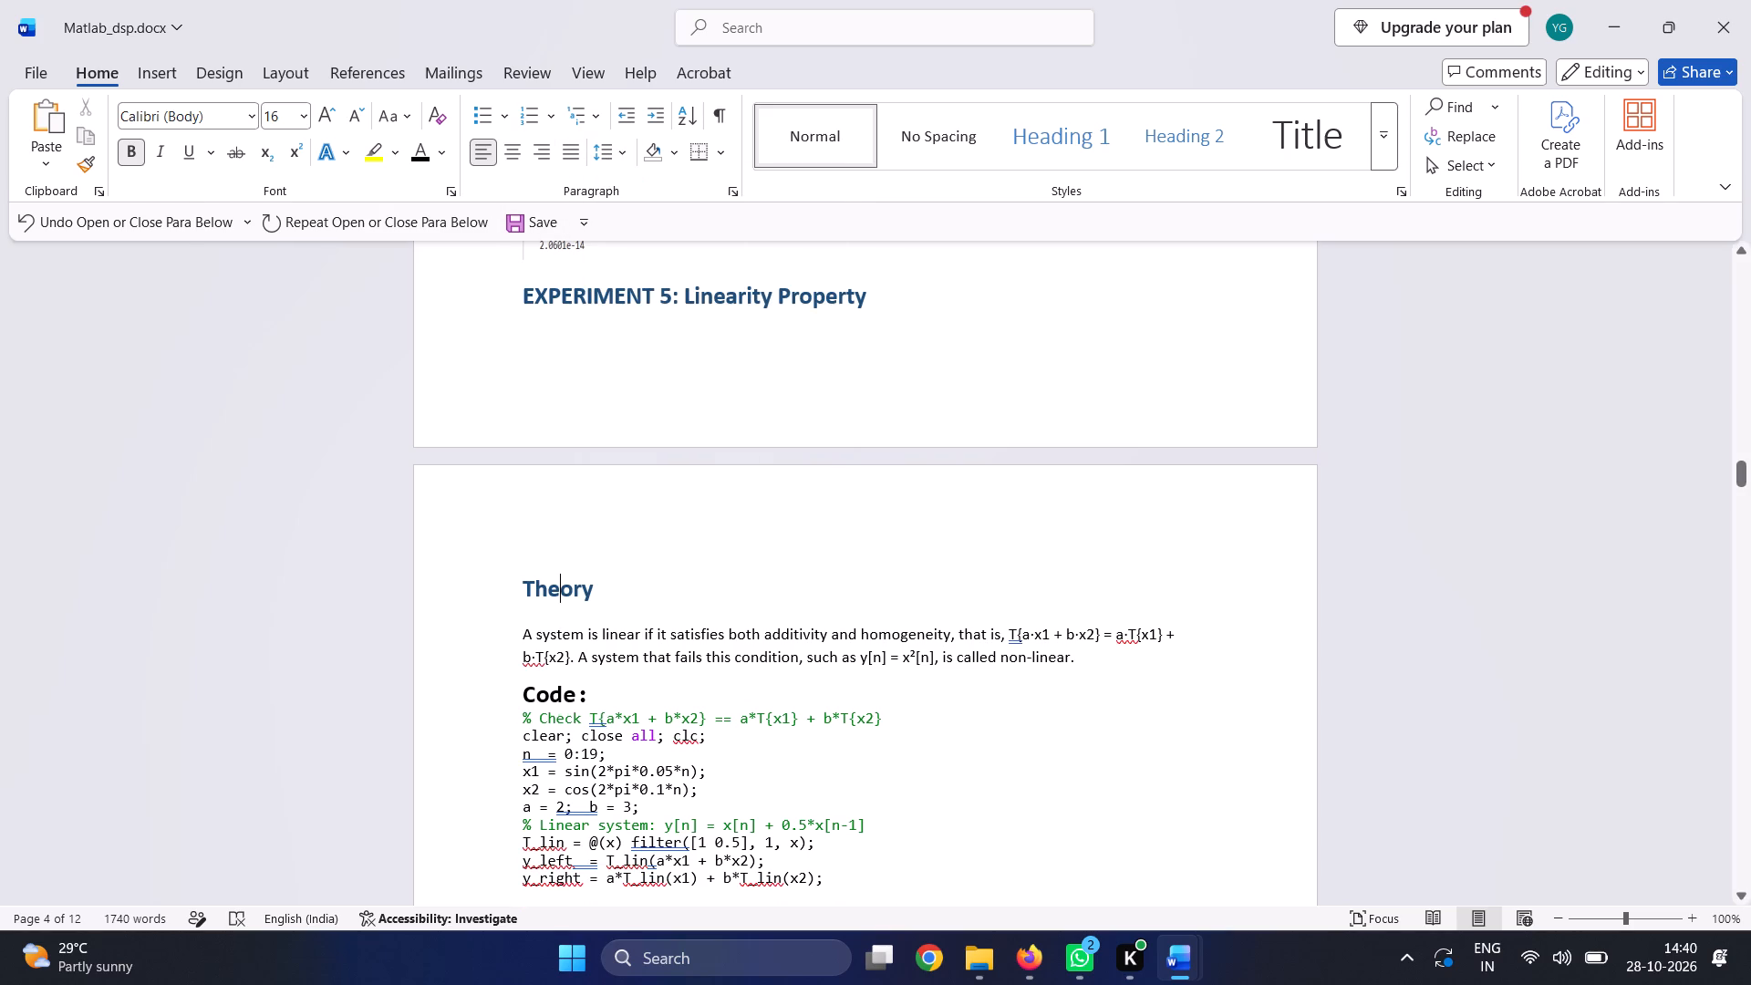
pyautogui.click(604, 538)
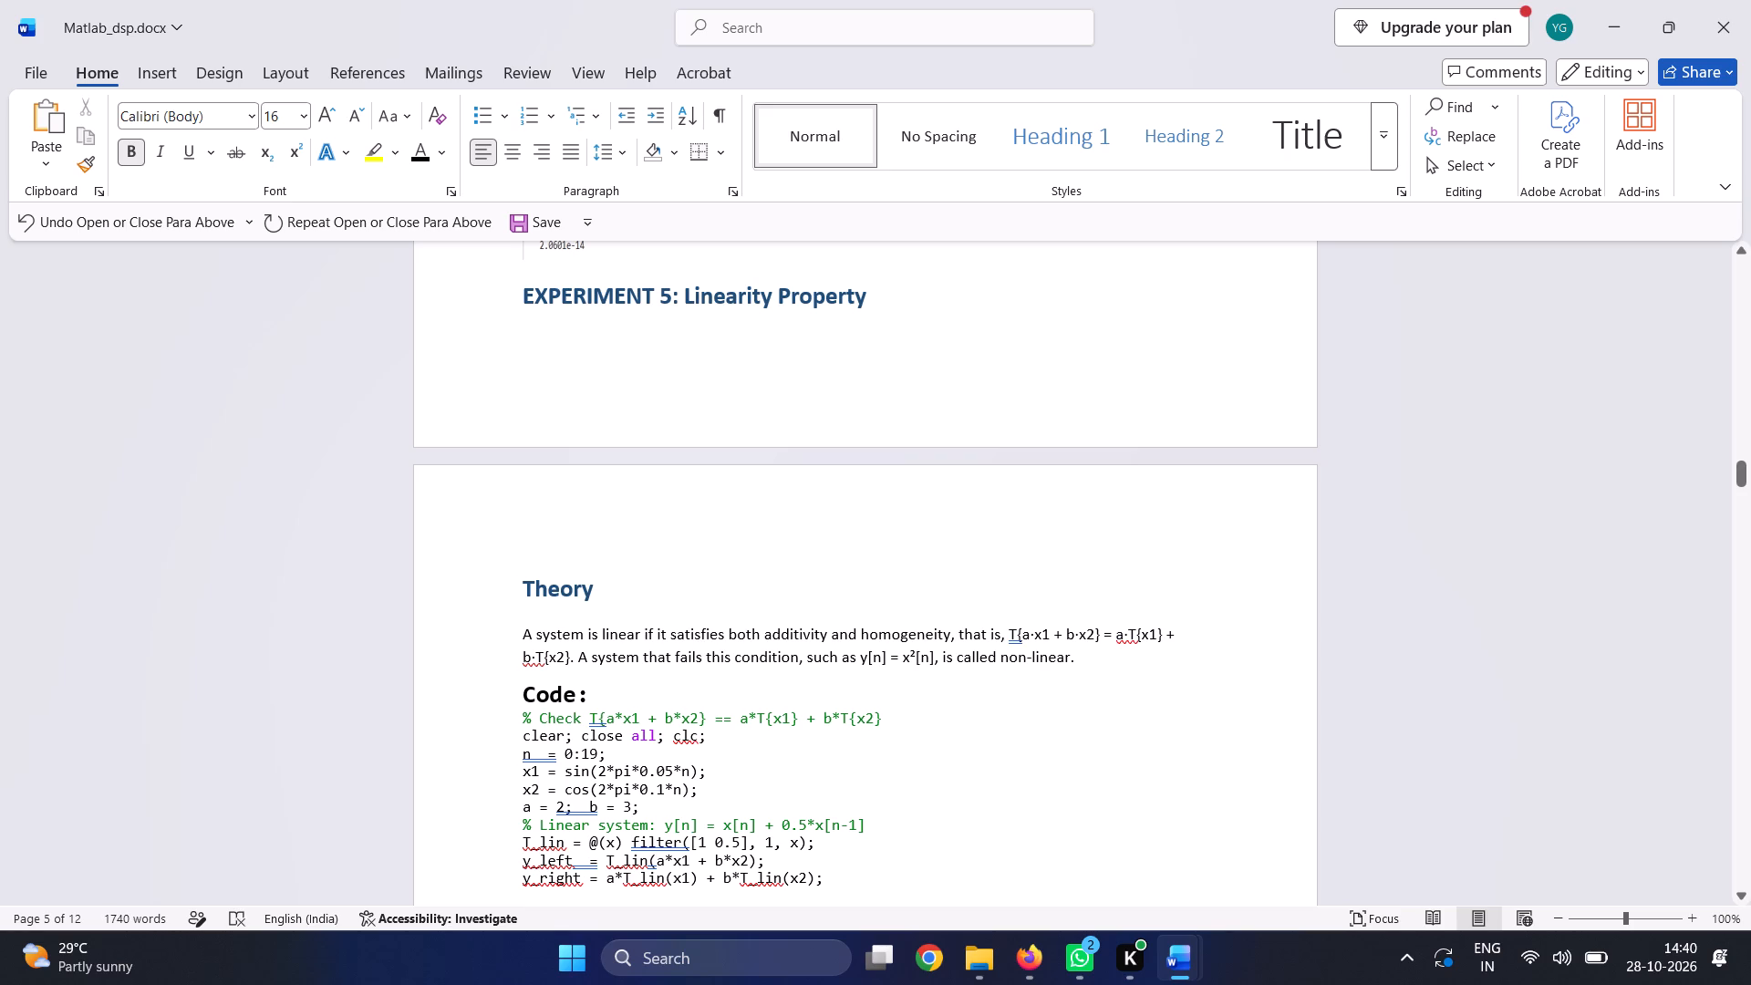
# Remove the space before the theory paragraph under the Theory heading of Experiment 5.
pyautogui.click(559, 616)
pyautogui.click(627, 147)
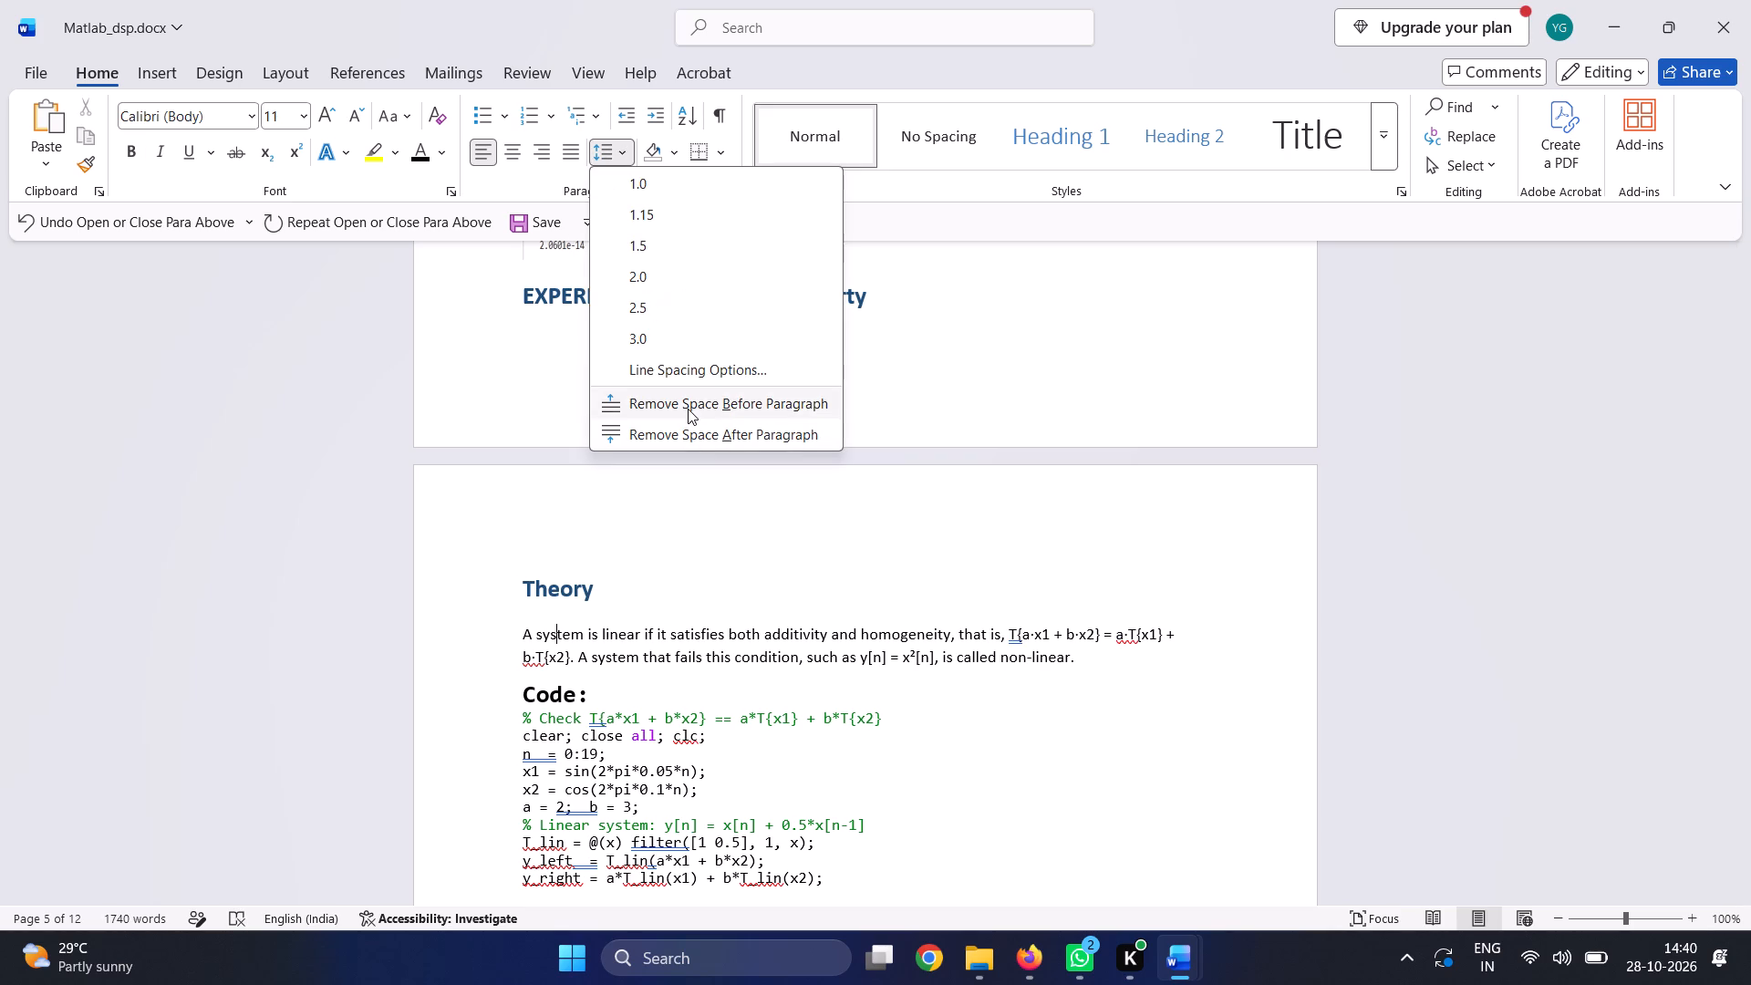
pyautogui.click(688, 409)
pyautogui.click(724, 555)
# Copy the "Theory" heading from Experiment 5 to a new line below the title "EXPERIMENT 4: DFT AND DTFT COMPUTATION", leaving no blank line after it.
pyautogui.scroll(1, 724, 555)
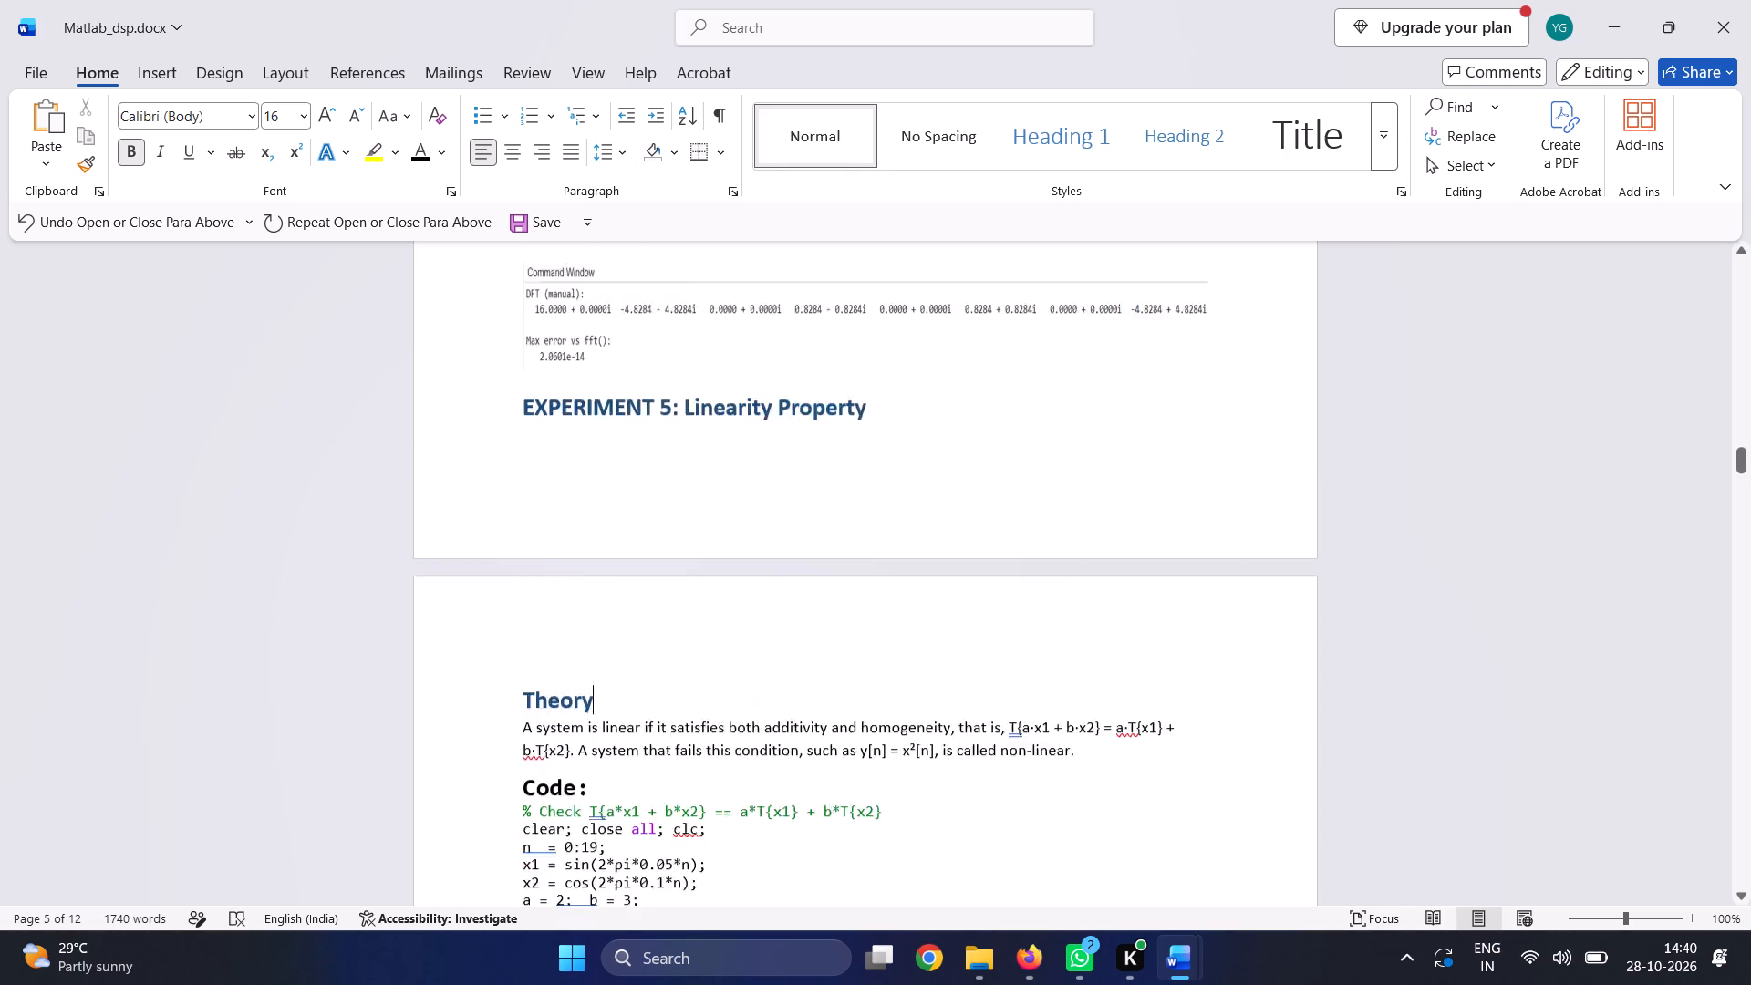
pyautogui.scroll(2, 724, 555)
pyautogui.scroll(-2, 724, 555)
pyautogui.scroll(1, 724, 555)
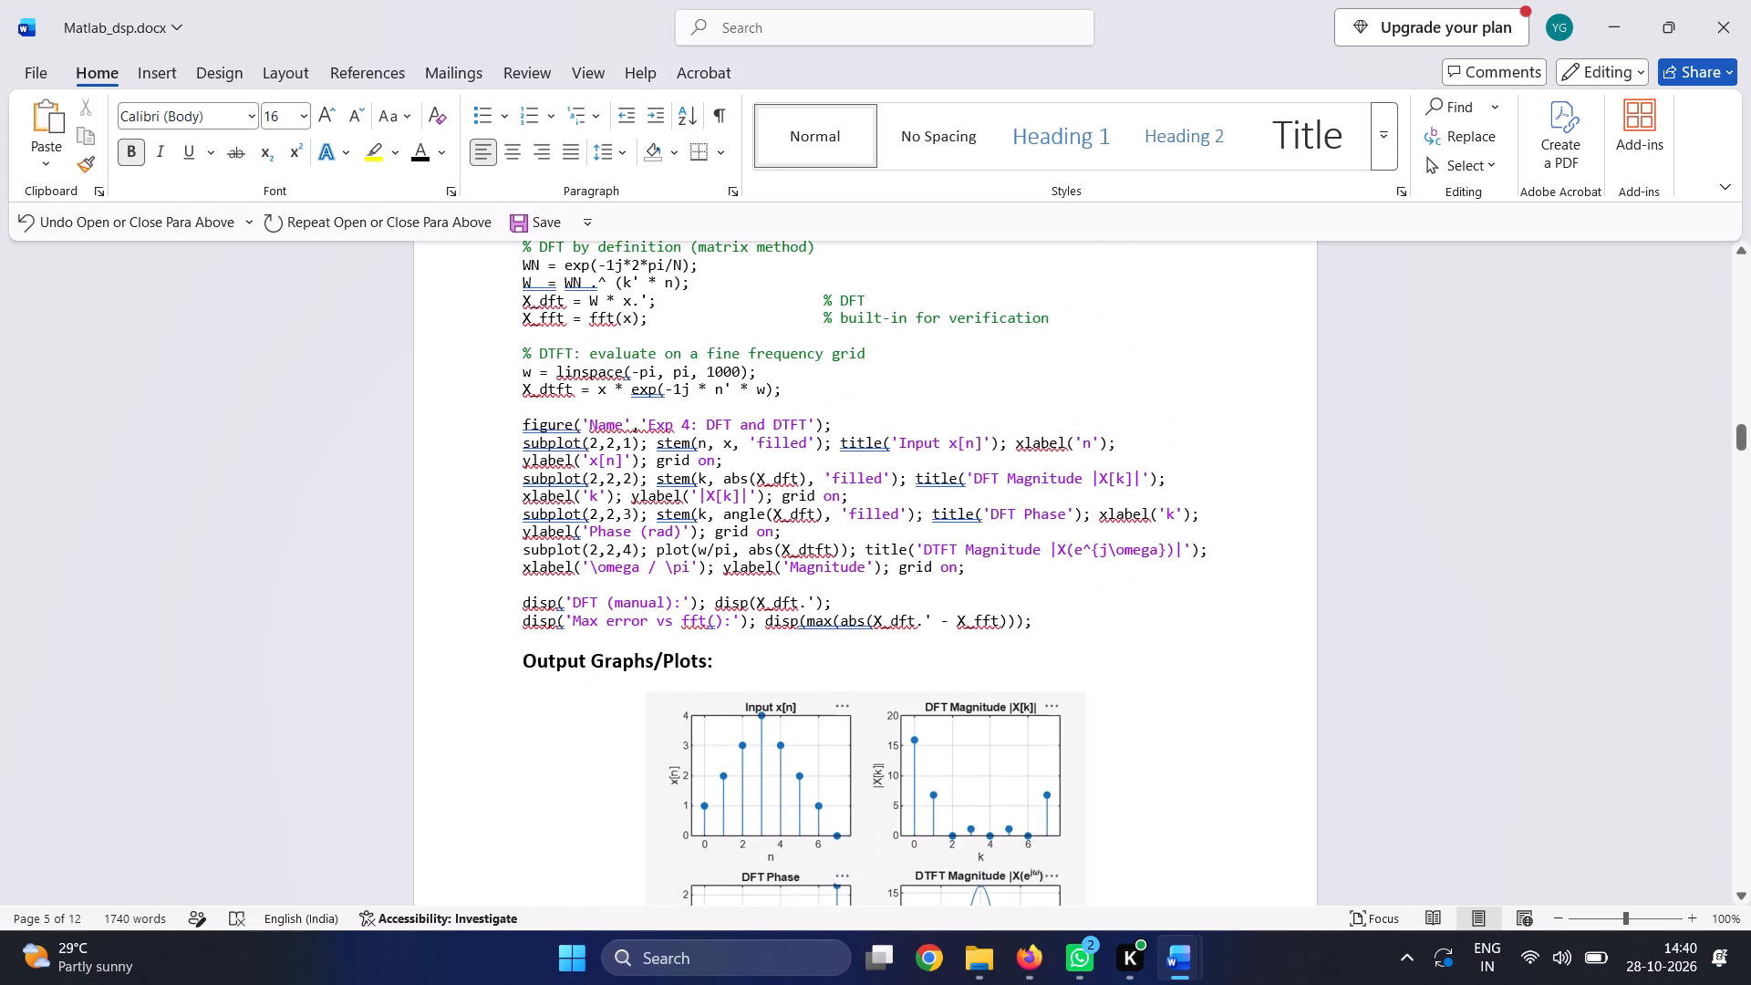
pyautogui.scroll(-2, 724, 555)
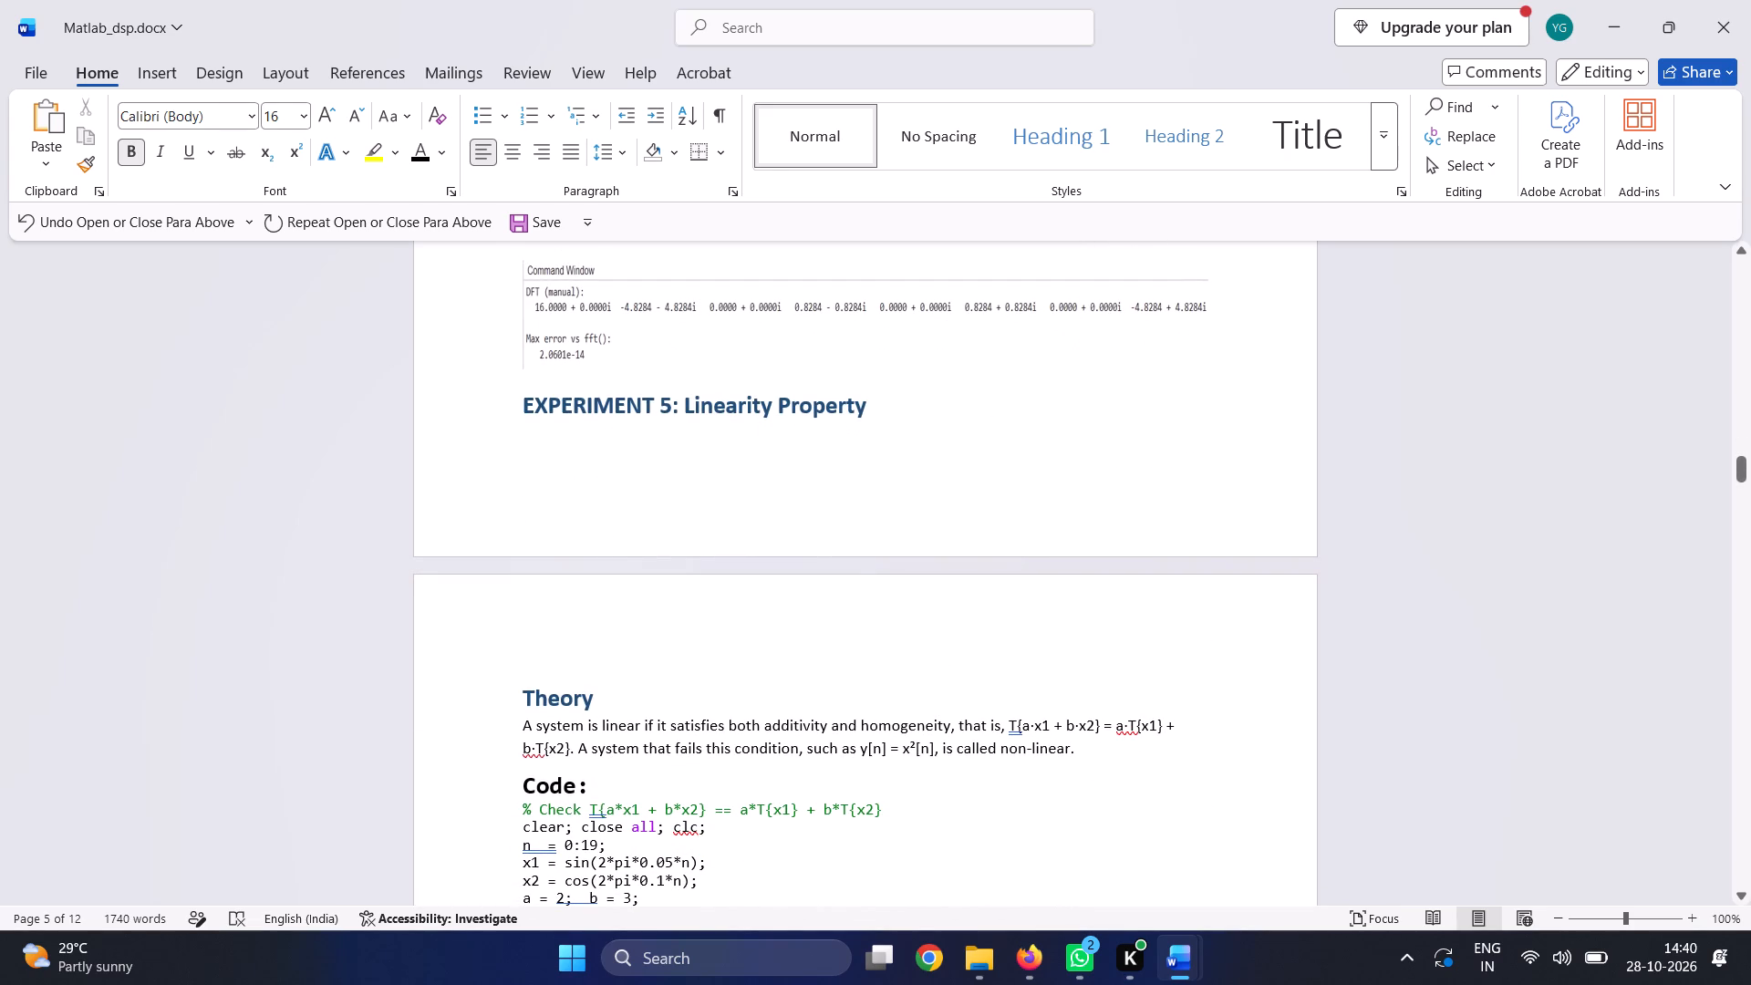
pyautogui.moveTo(603, 695); pyautogui.dragTo(525, 695)
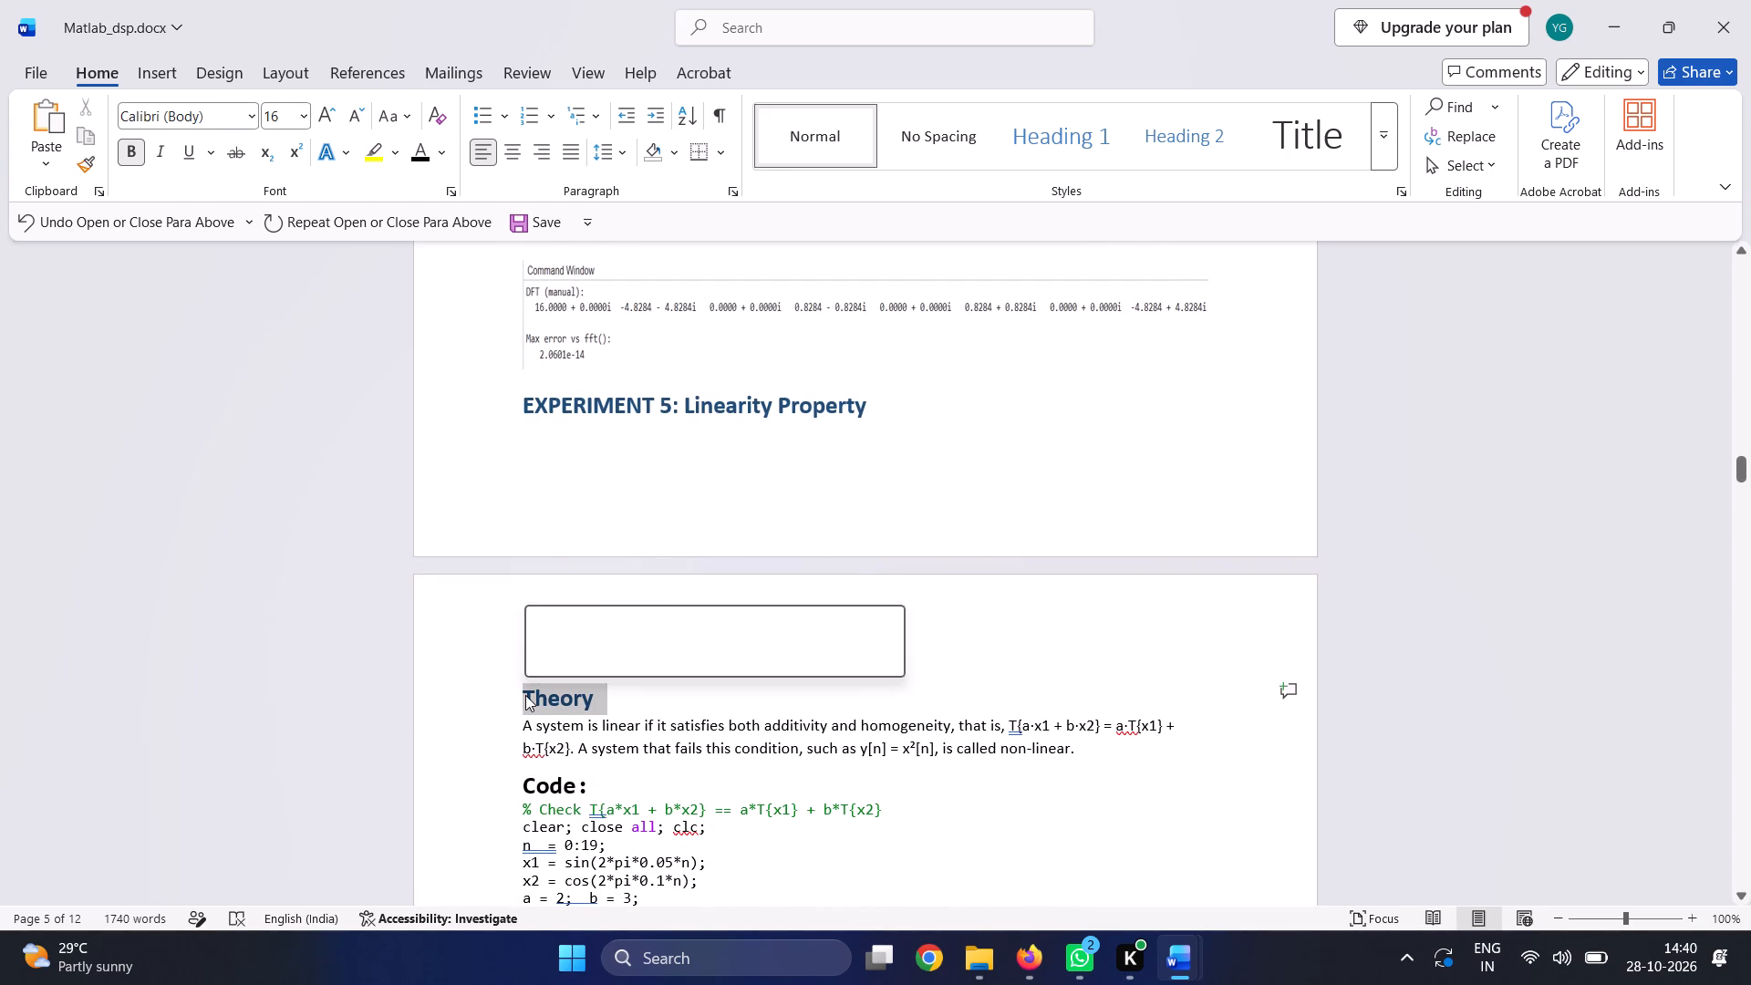
pyautogui.hotkey('ctrl', 'c')
pyautogui.scroll(4, 525, 695)
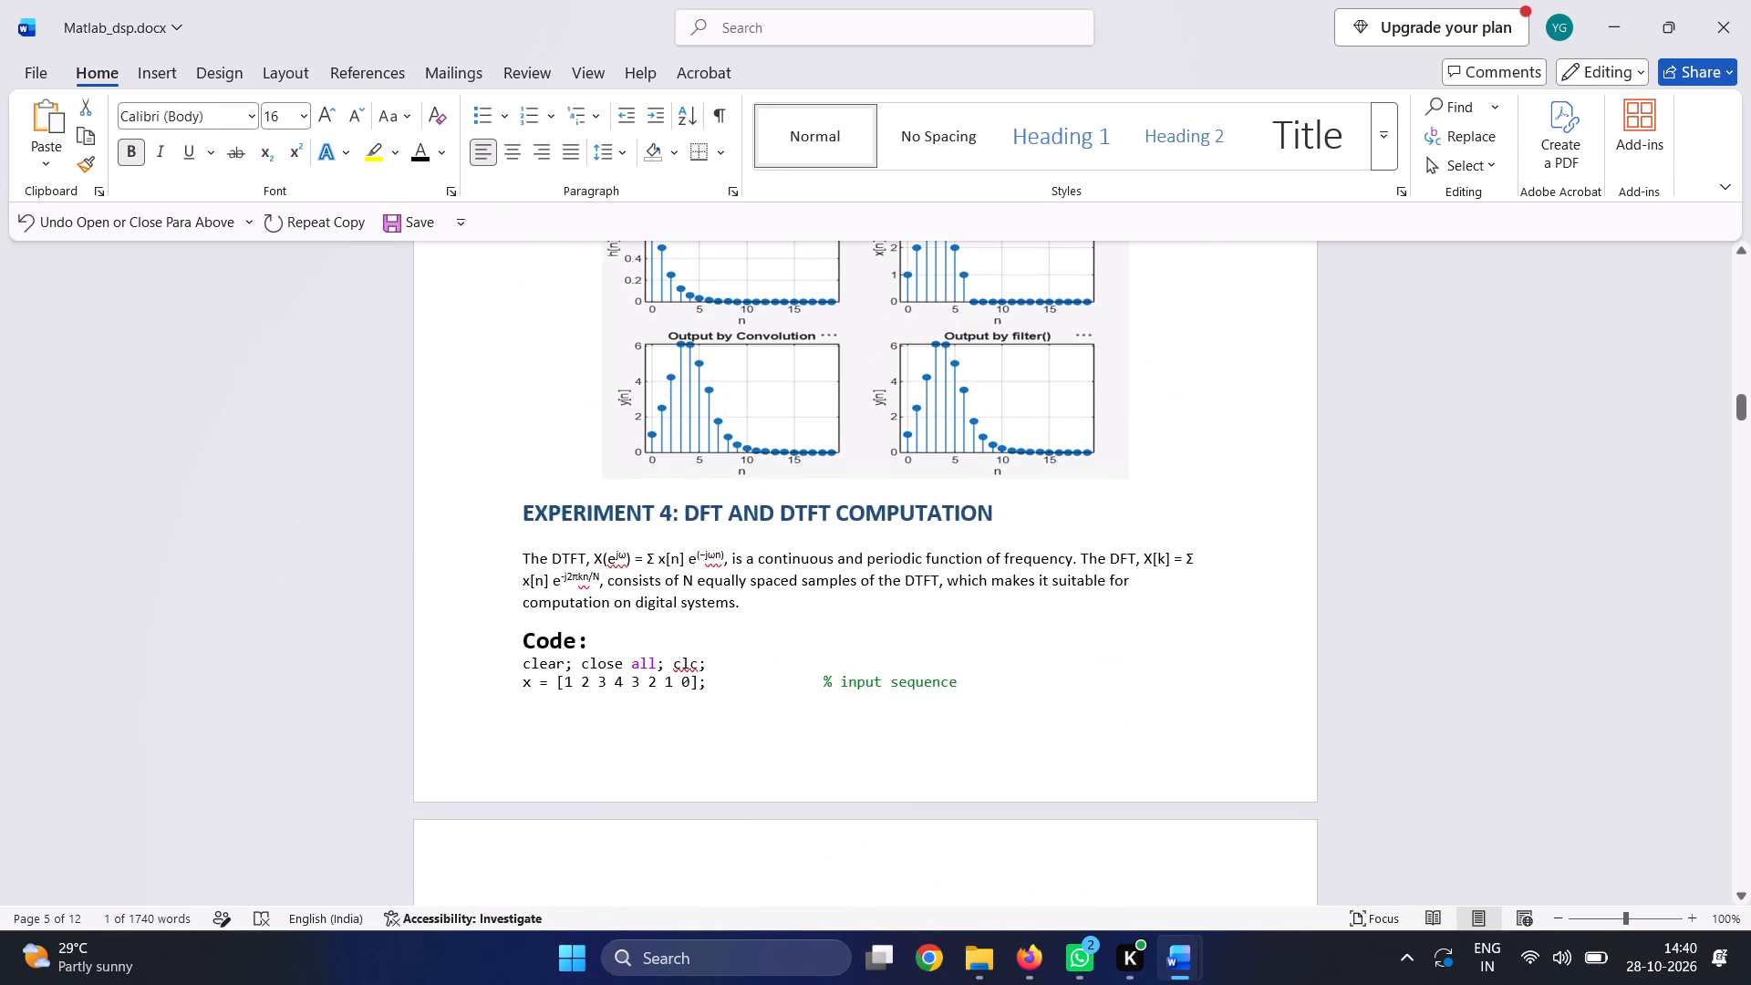
pyautogui.click(562, 542)
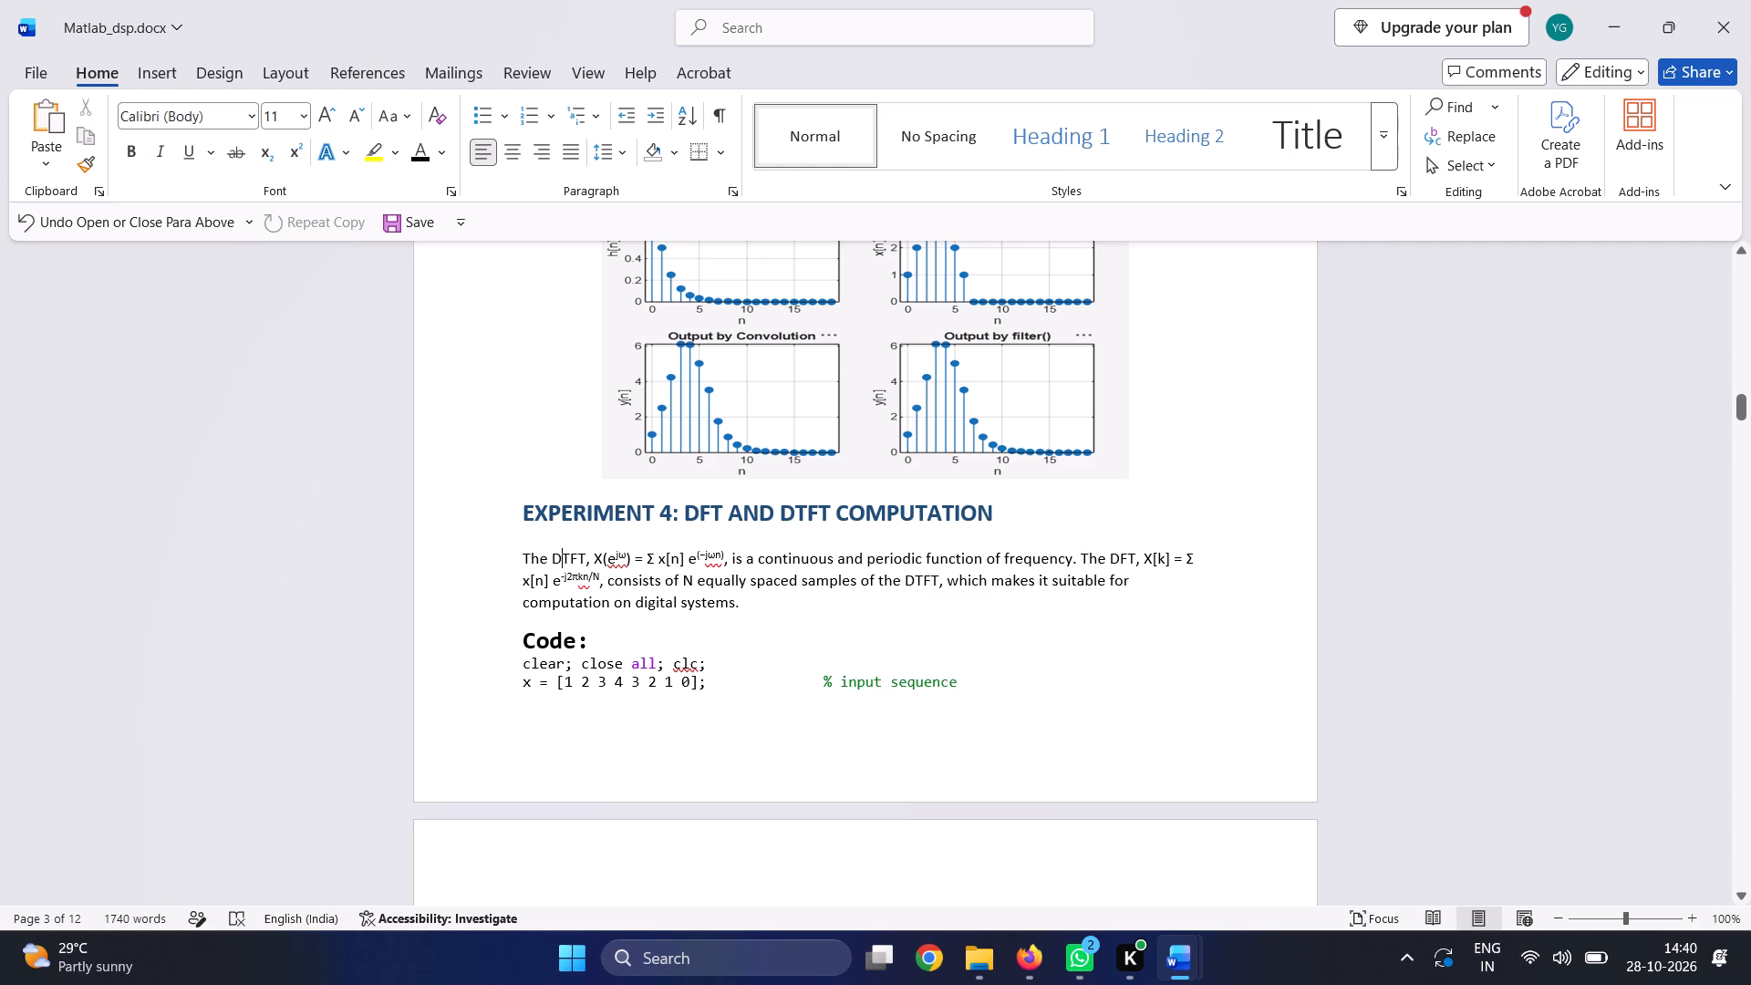
pyautogui.click(992, 509)
pyautogui.press('Return')
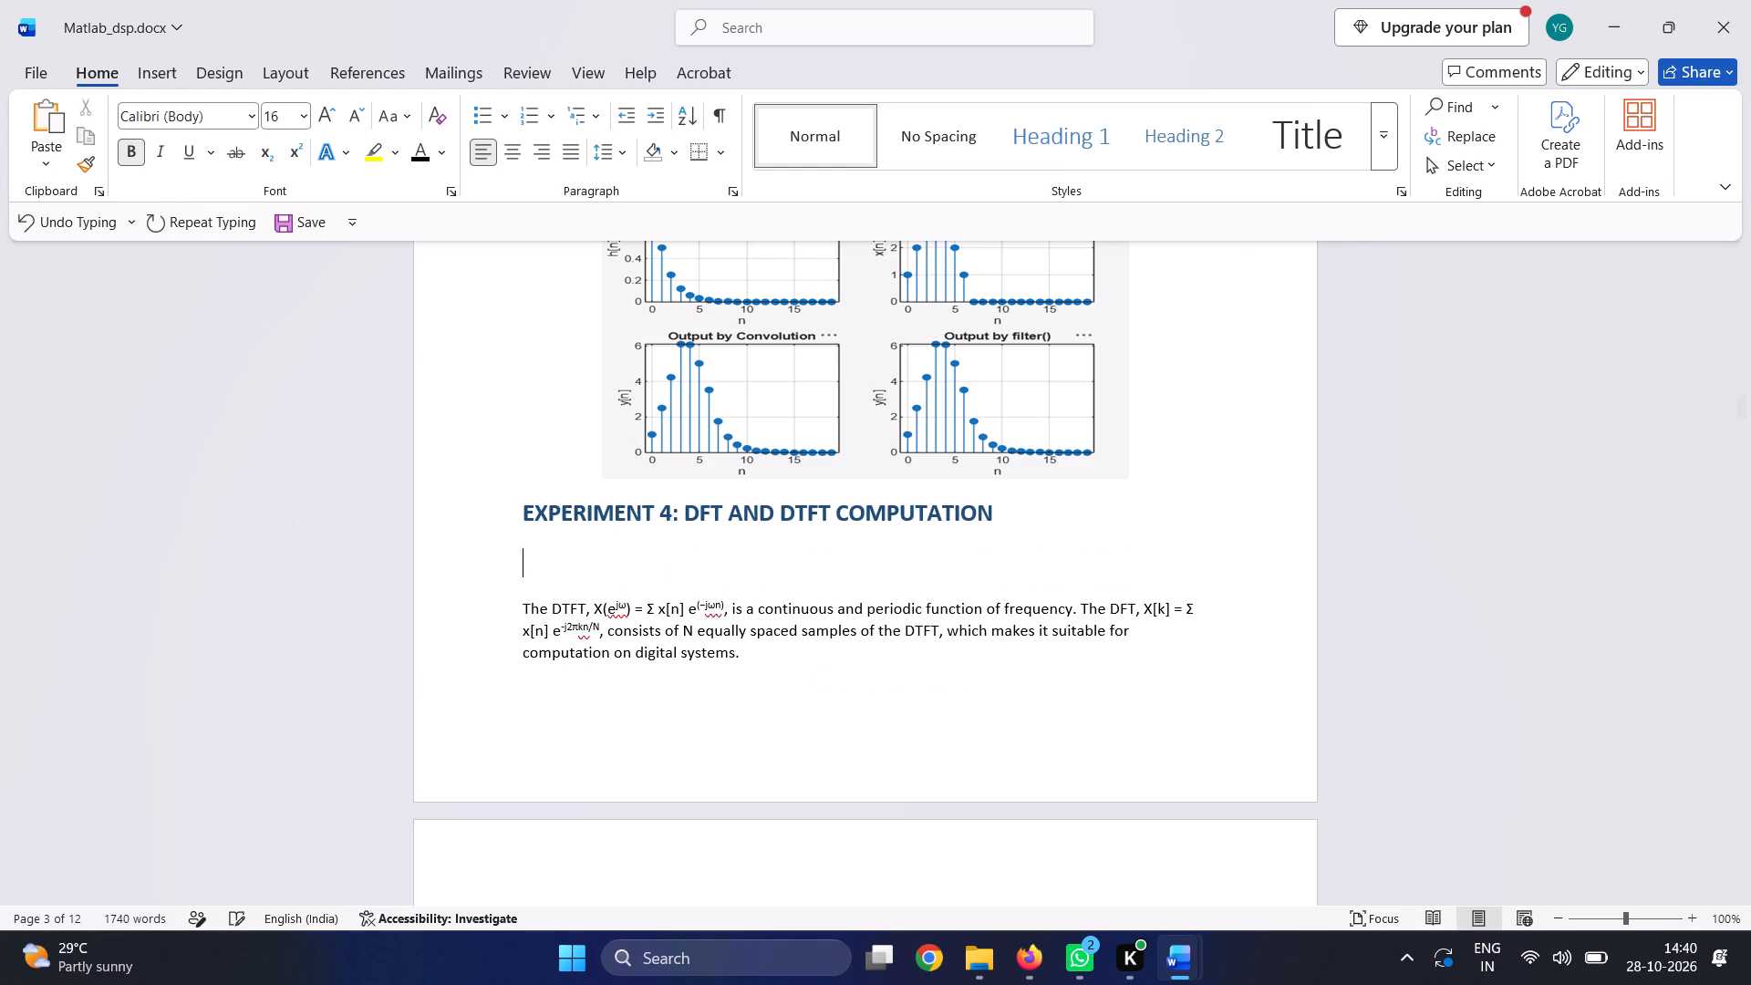
pyautogui.hotkey('ctrl', 'v')
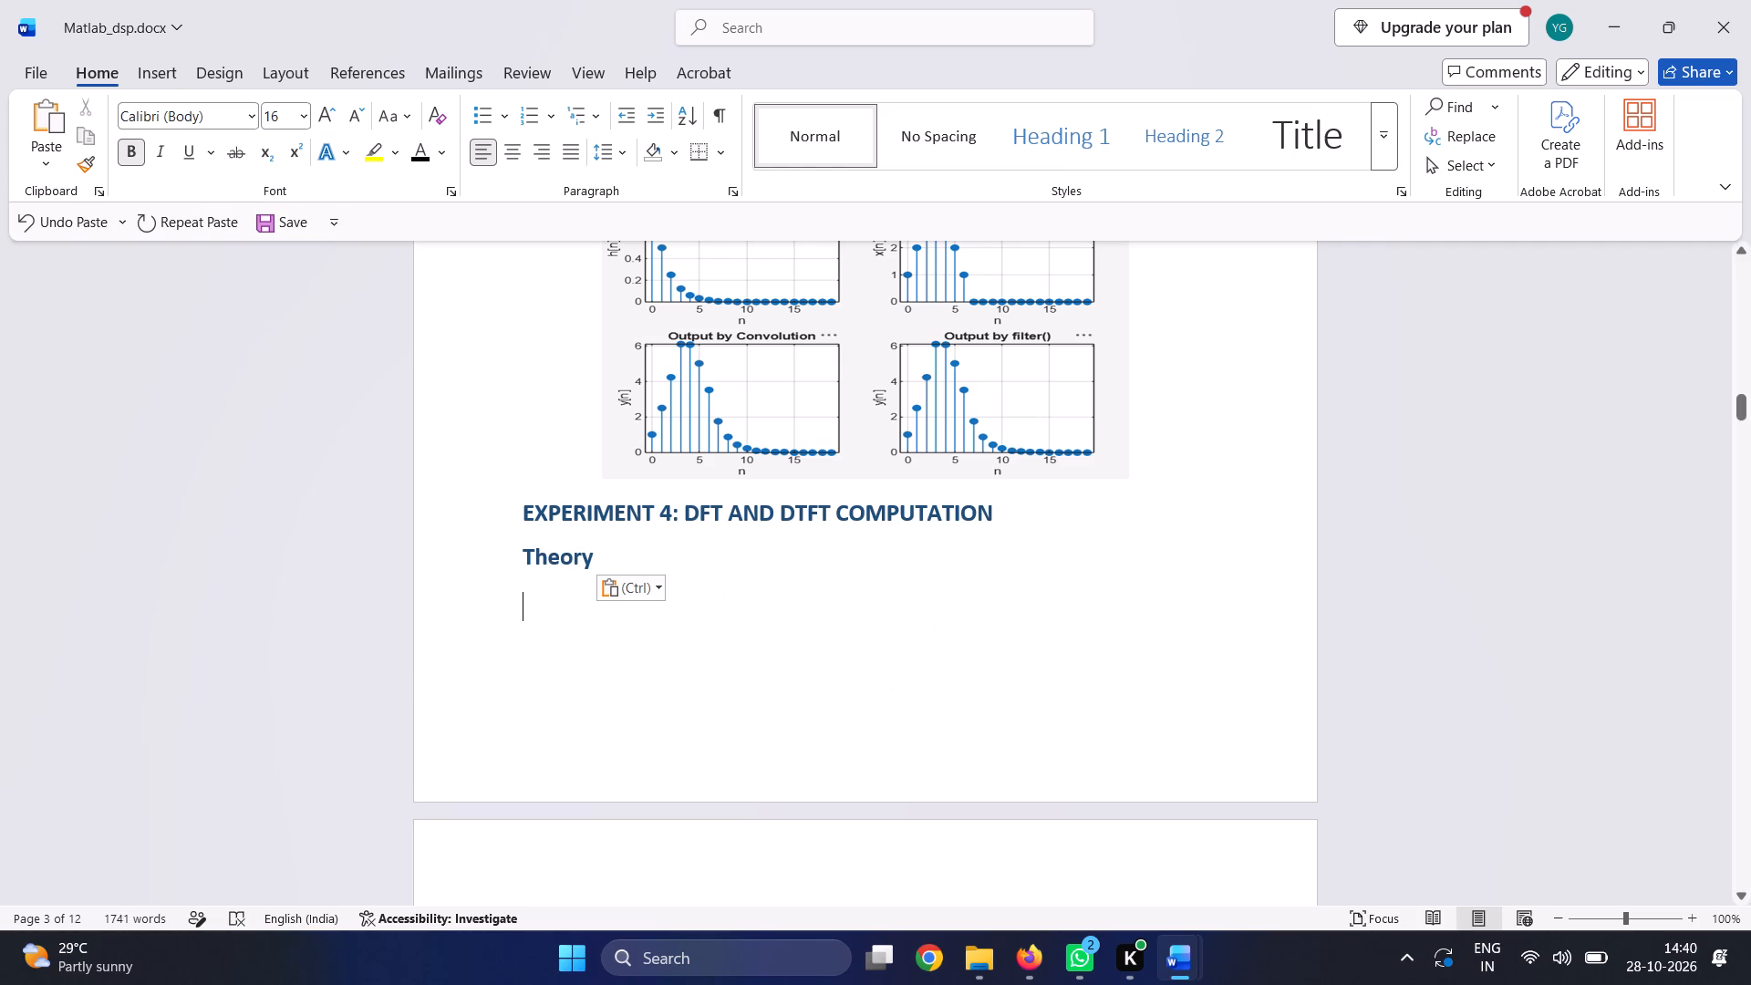
pyautogui.press('BackSpace')
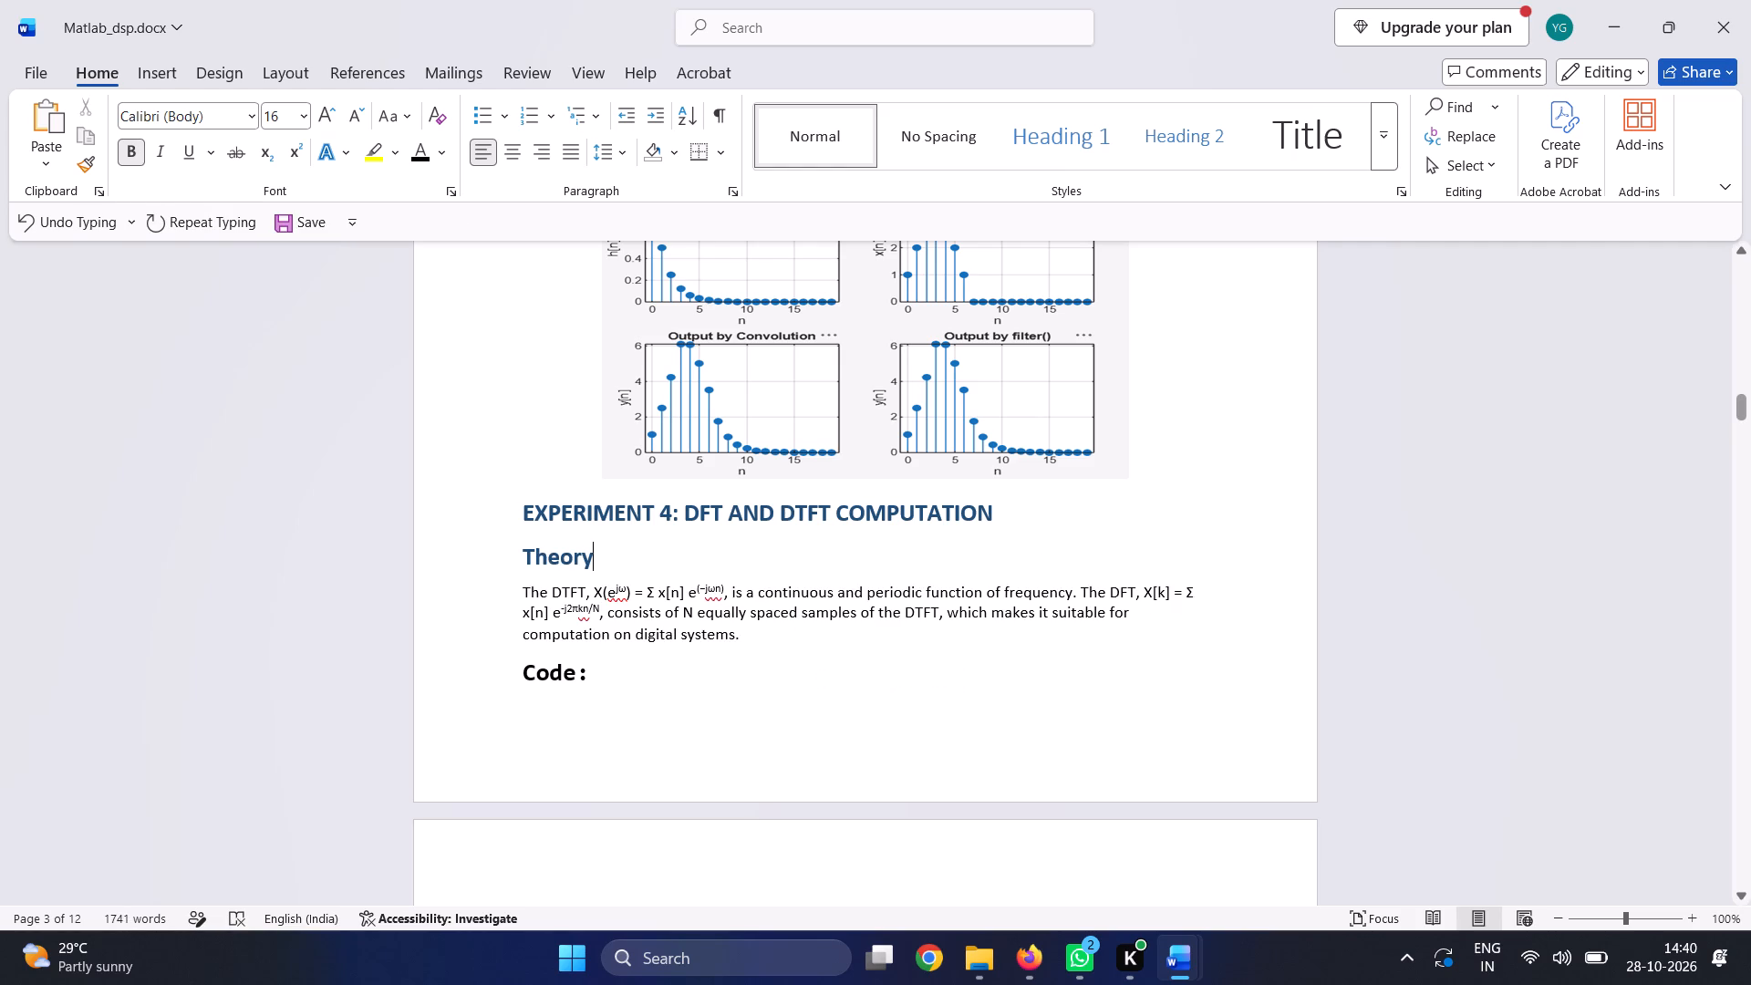
# Paste the copied "Theory" heading on a new line below the Experiment 3 title, leaving no blank line after it.
pyautogui.scroll(1, 996, 584)
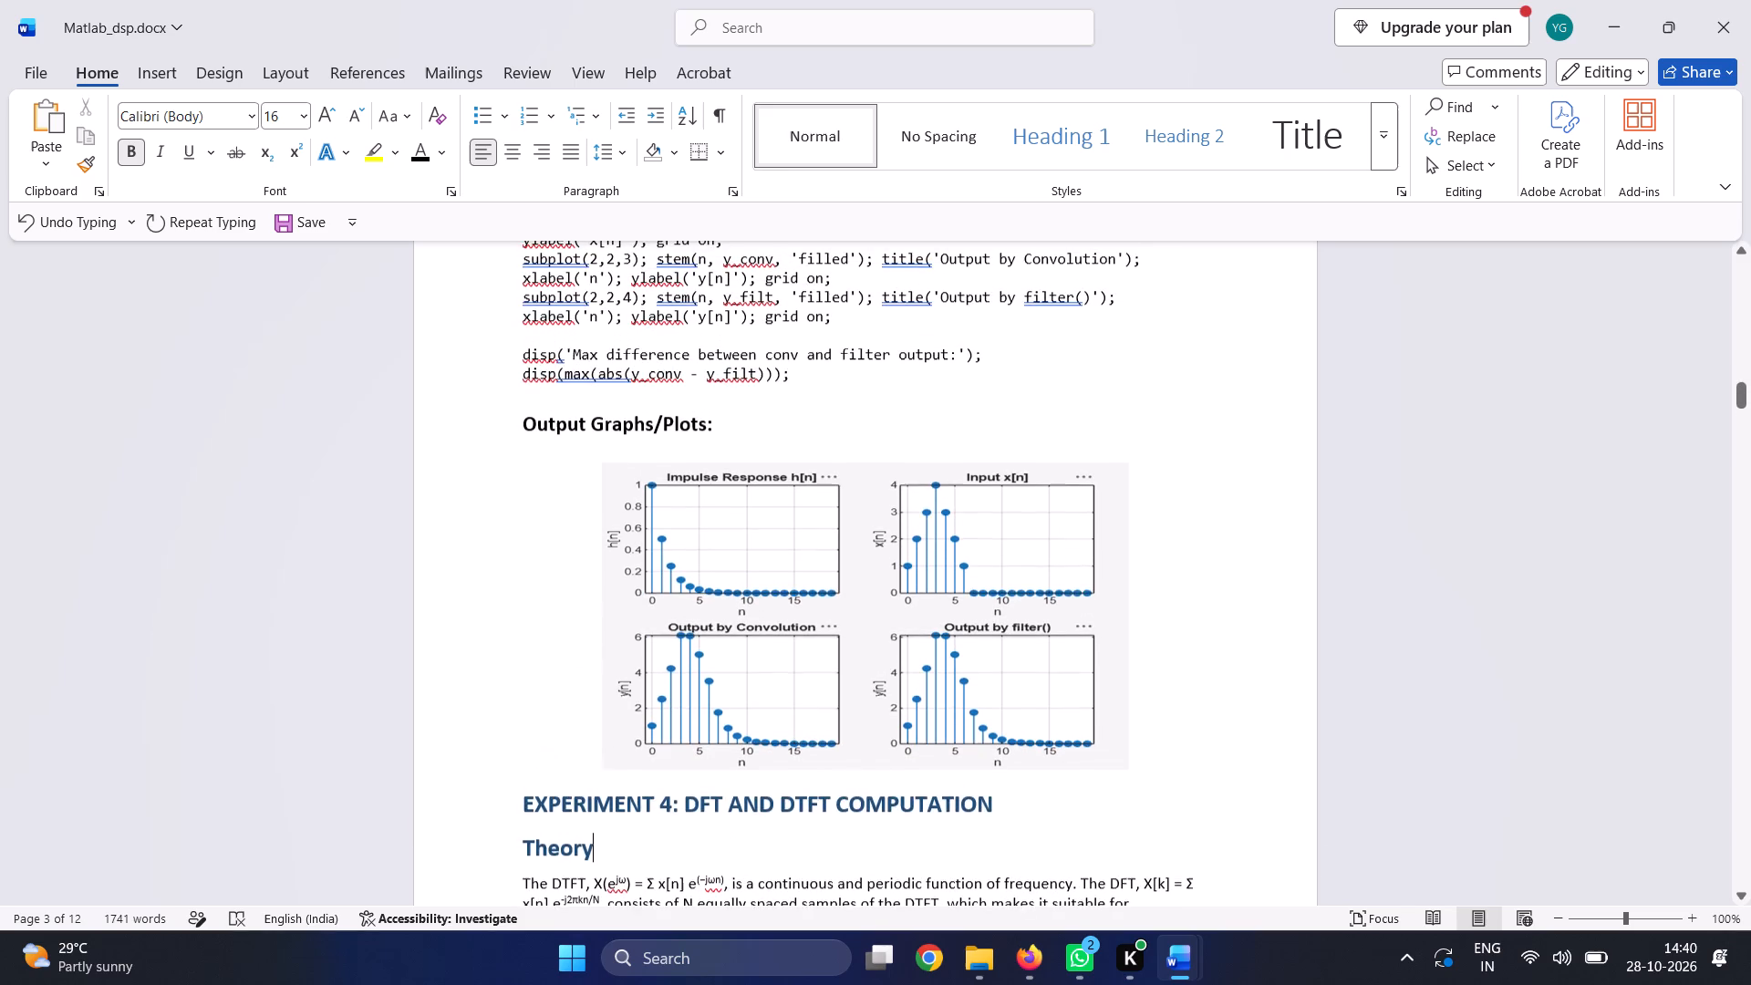
pyautogui.scroll(1, 996, 584)
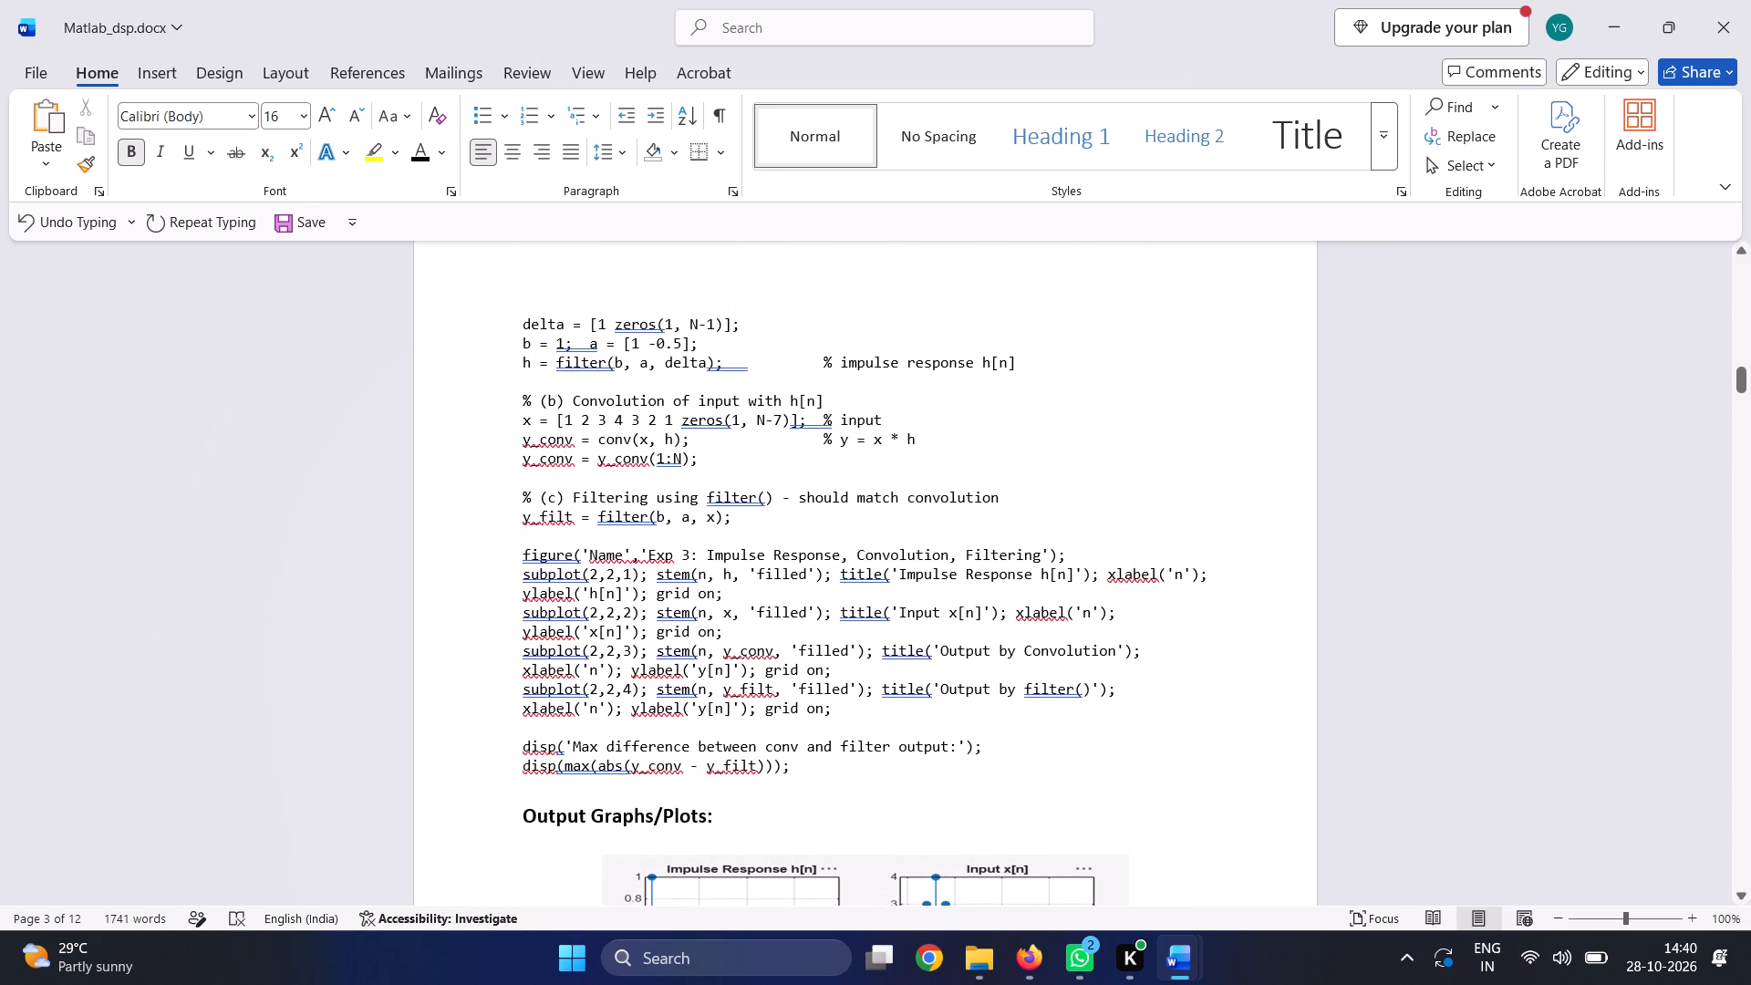
pyautogui.scroll(4, 996, 584)
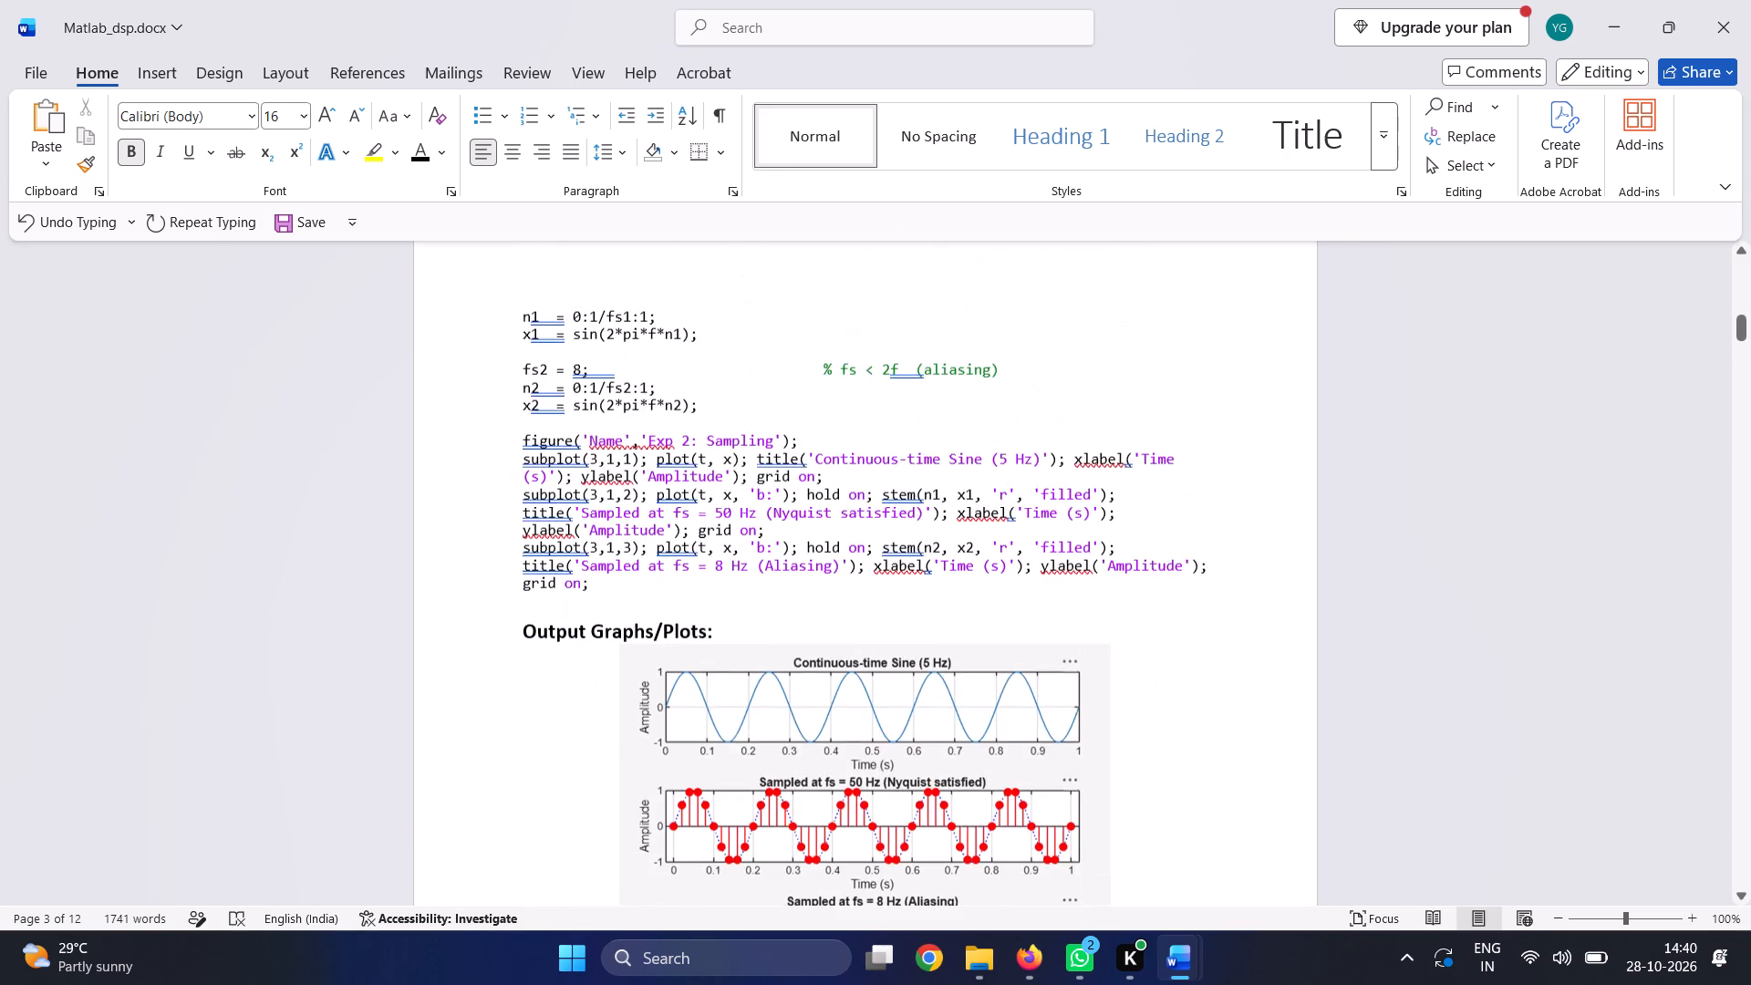
pyautogui.scroll(-1, 878, 717)
pyautogui.click(645, 669)
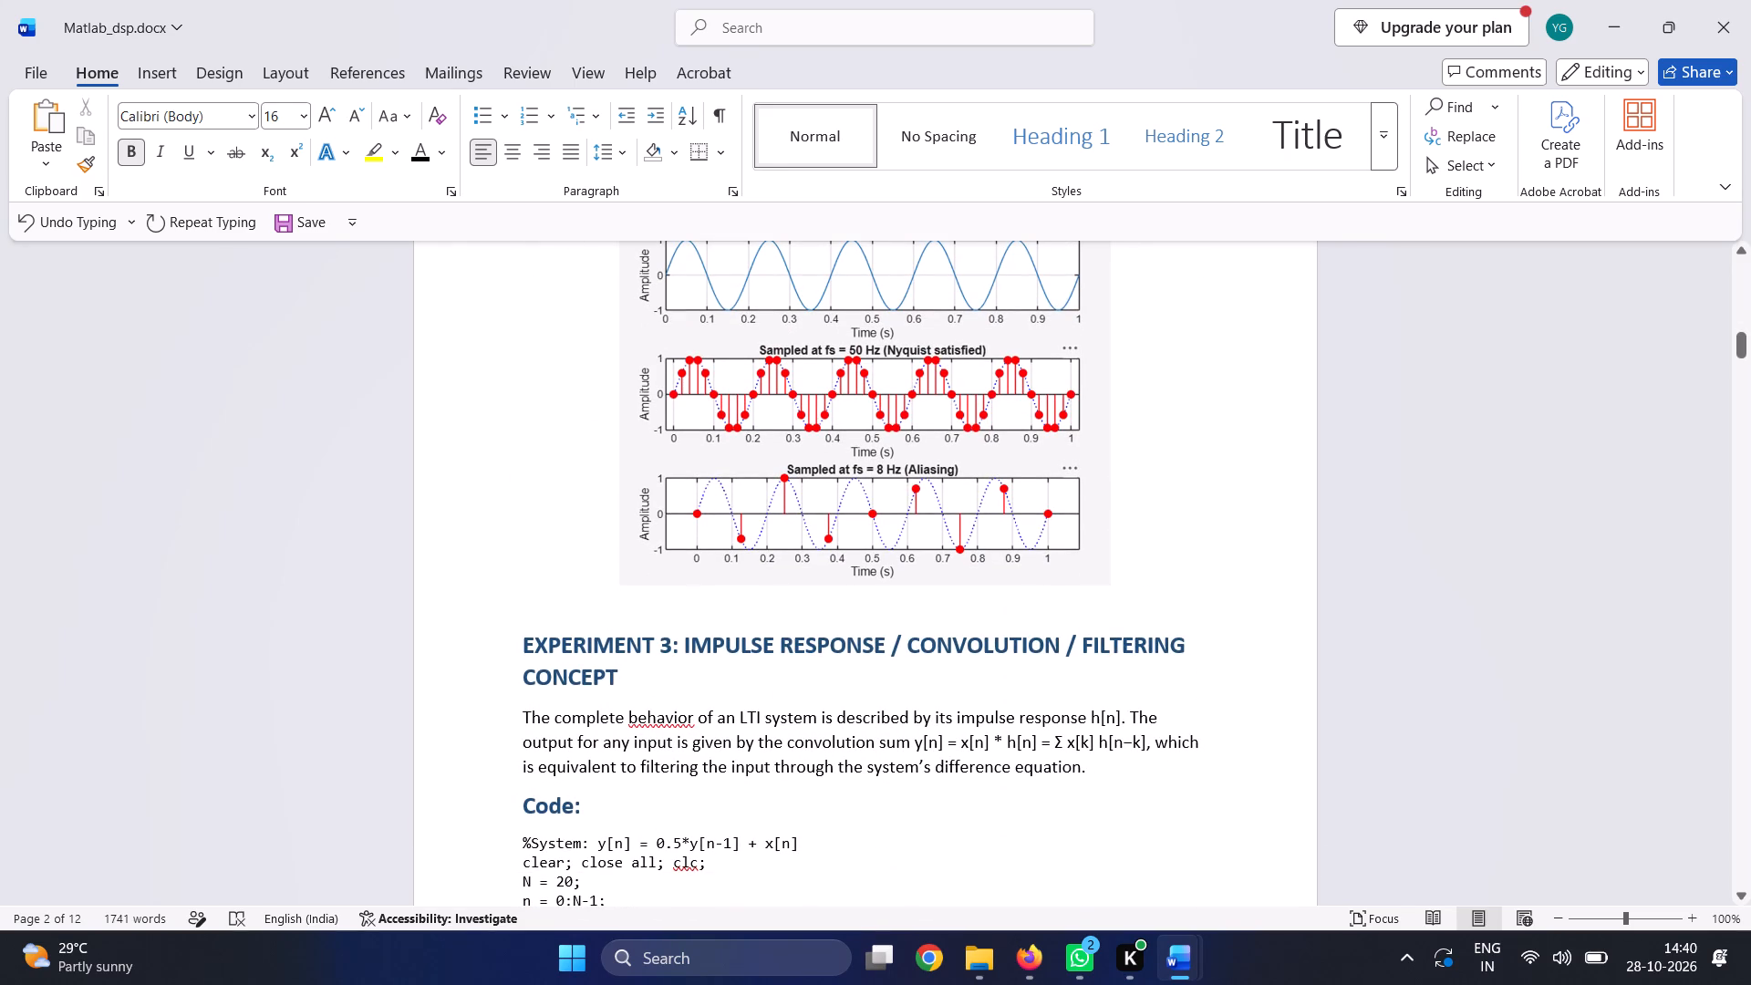
pyautogui.press('Return')
pyautogui.hotkey('ctrl', 'v')
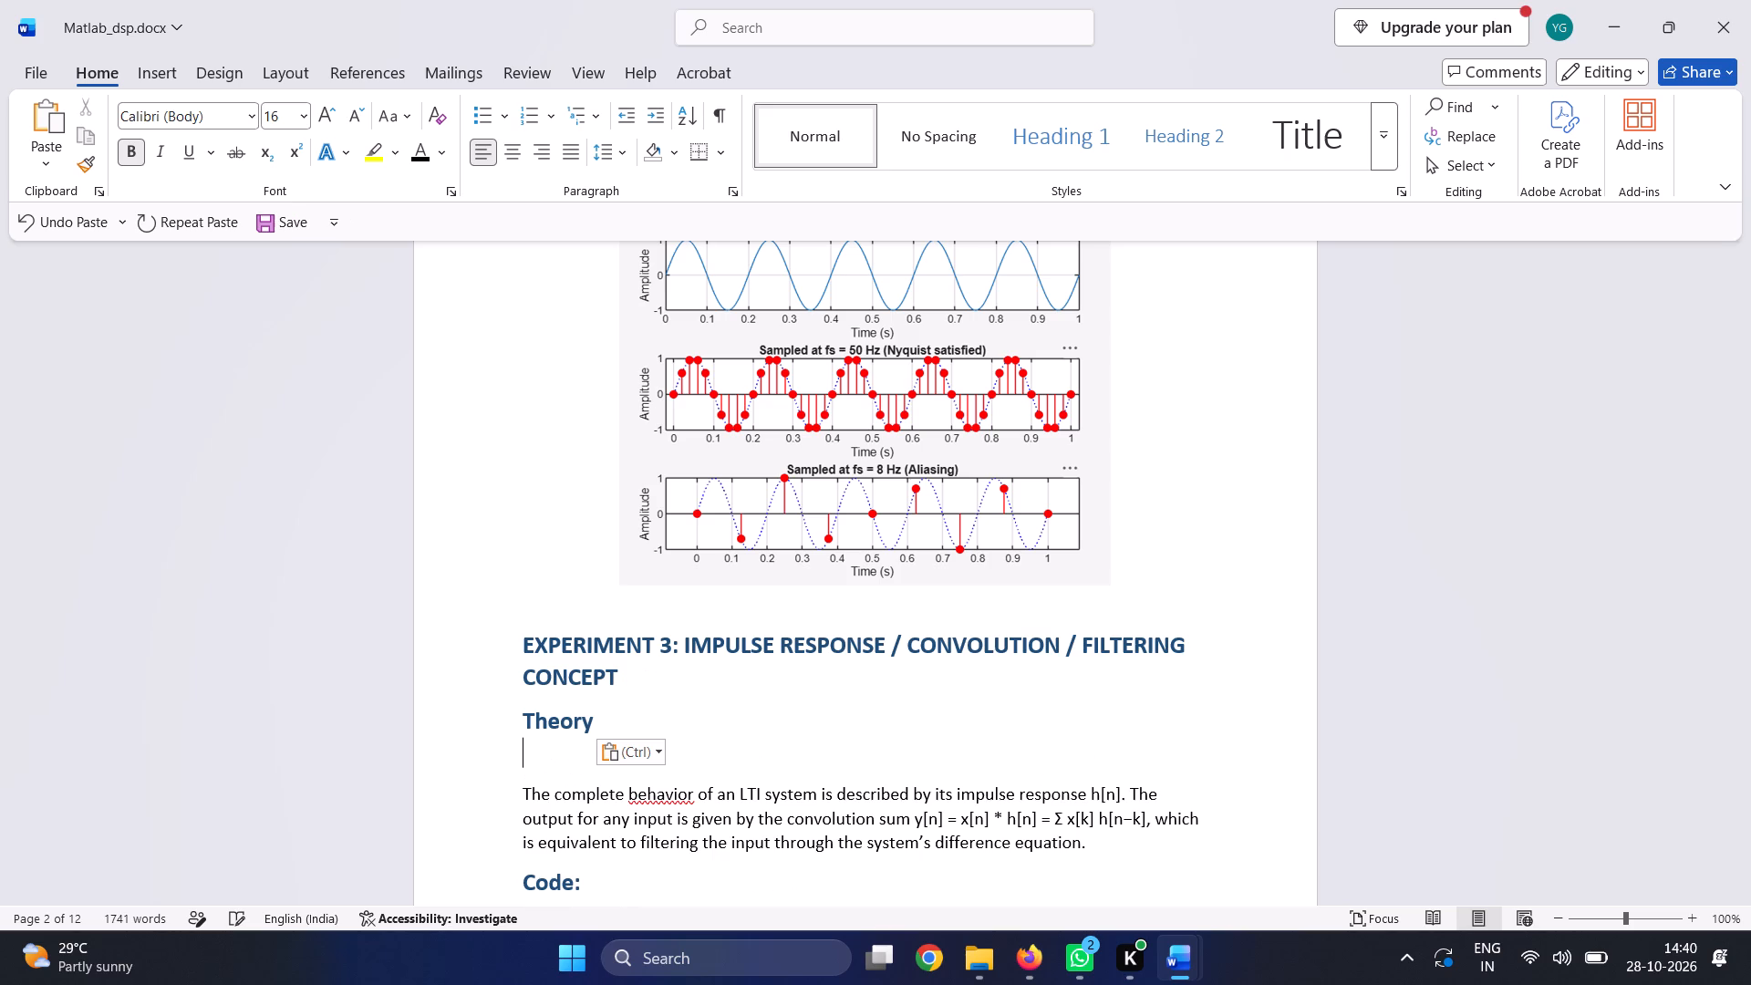
pyautogui.press('BackSpace')
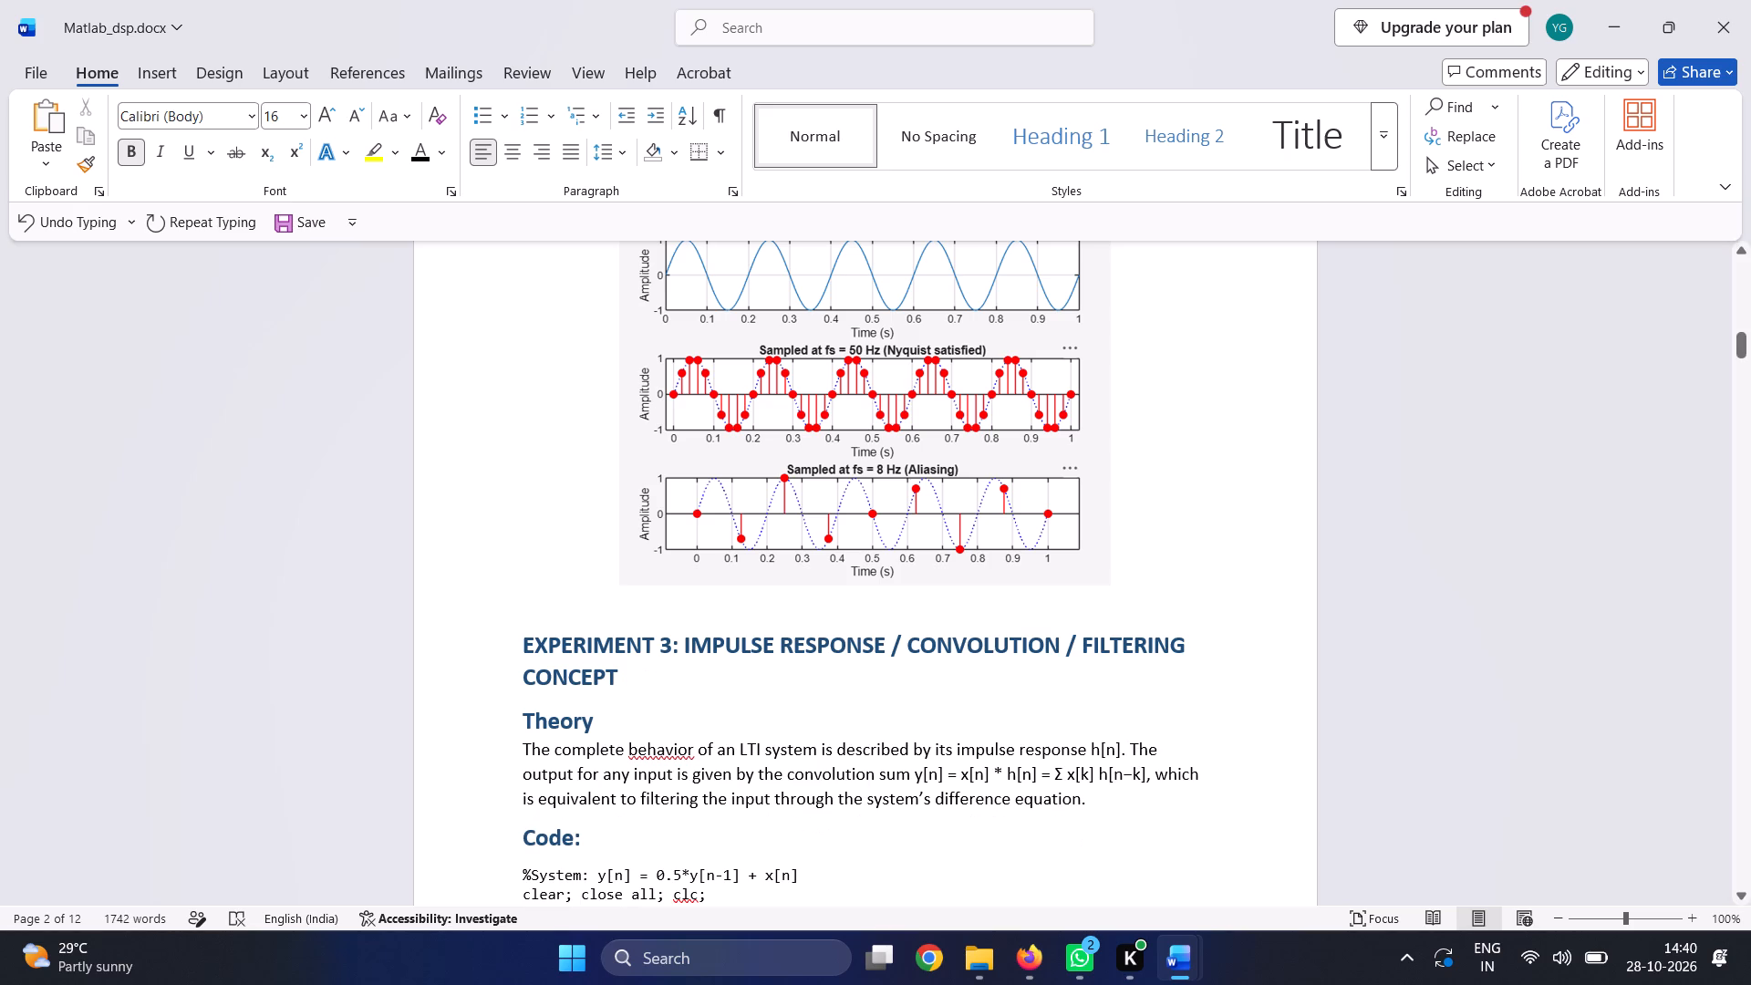
# Paste the "Theory" heading on a new line below the title "EXPERIMENT 2: SINUSOIDAL SIGNAL GENERATION AND SAMPLING", without a blank line after it.
pyautogui.scroll(3, 654, 737)
pyautogui.scroll(-1, 654, 737)
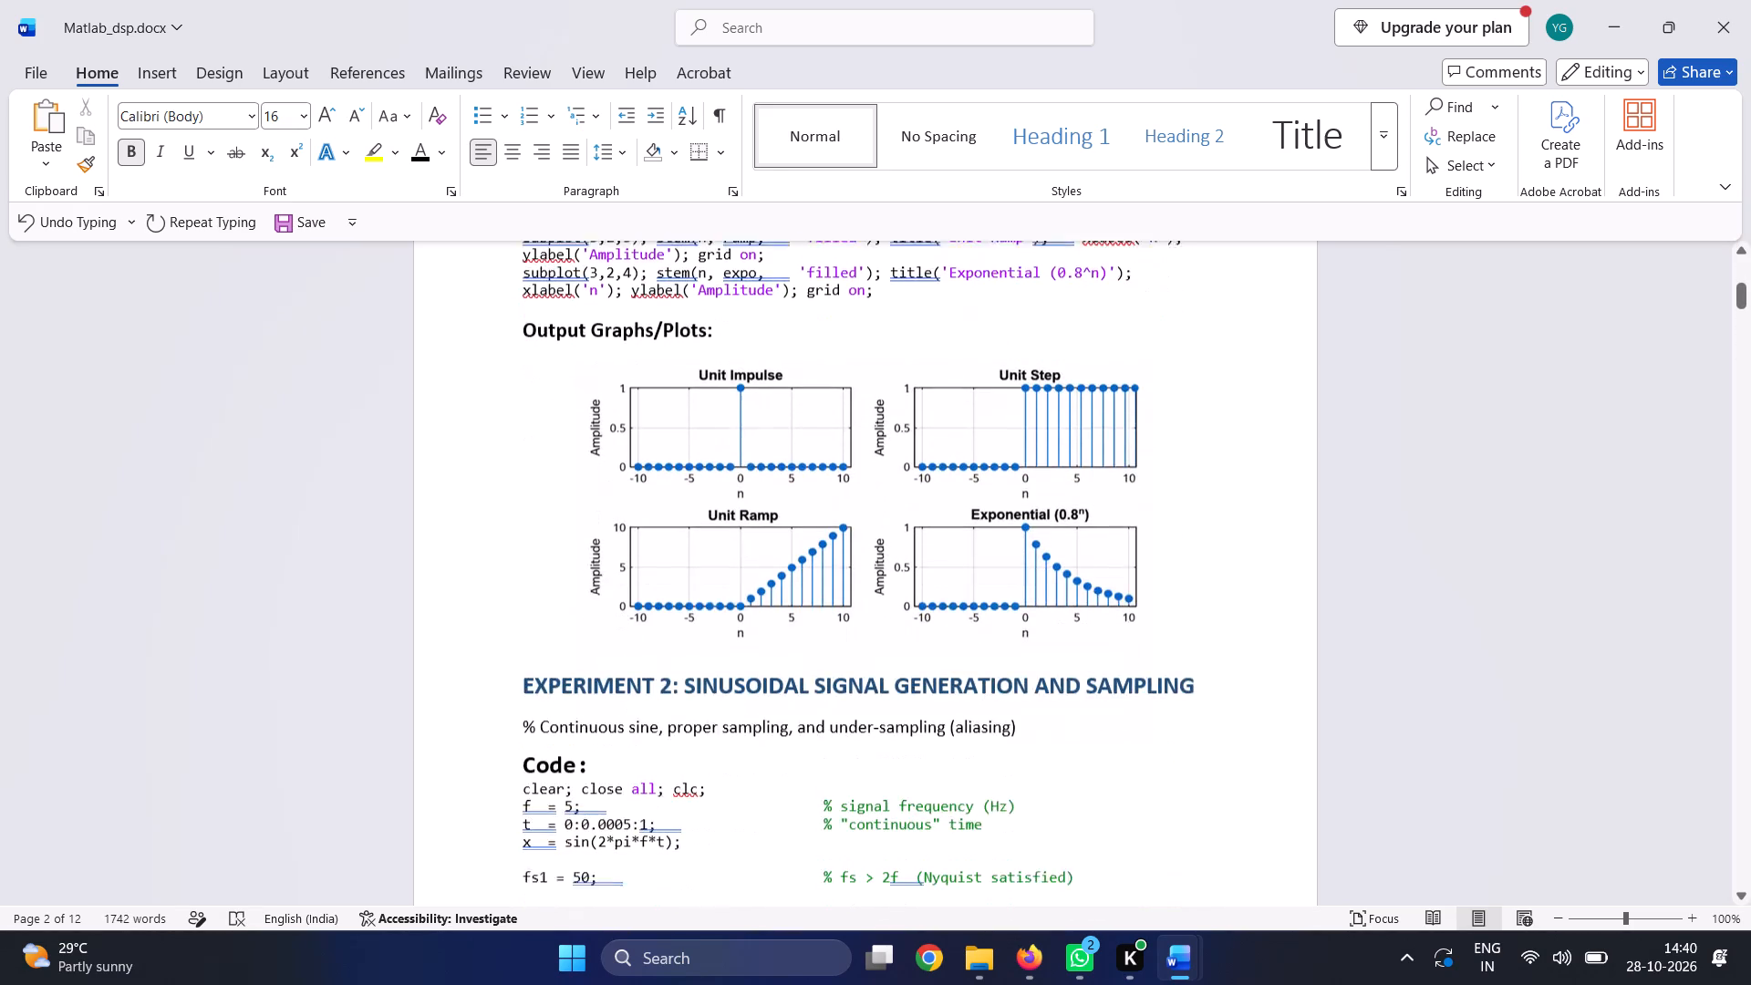
pyautogui.click(1203, 593)
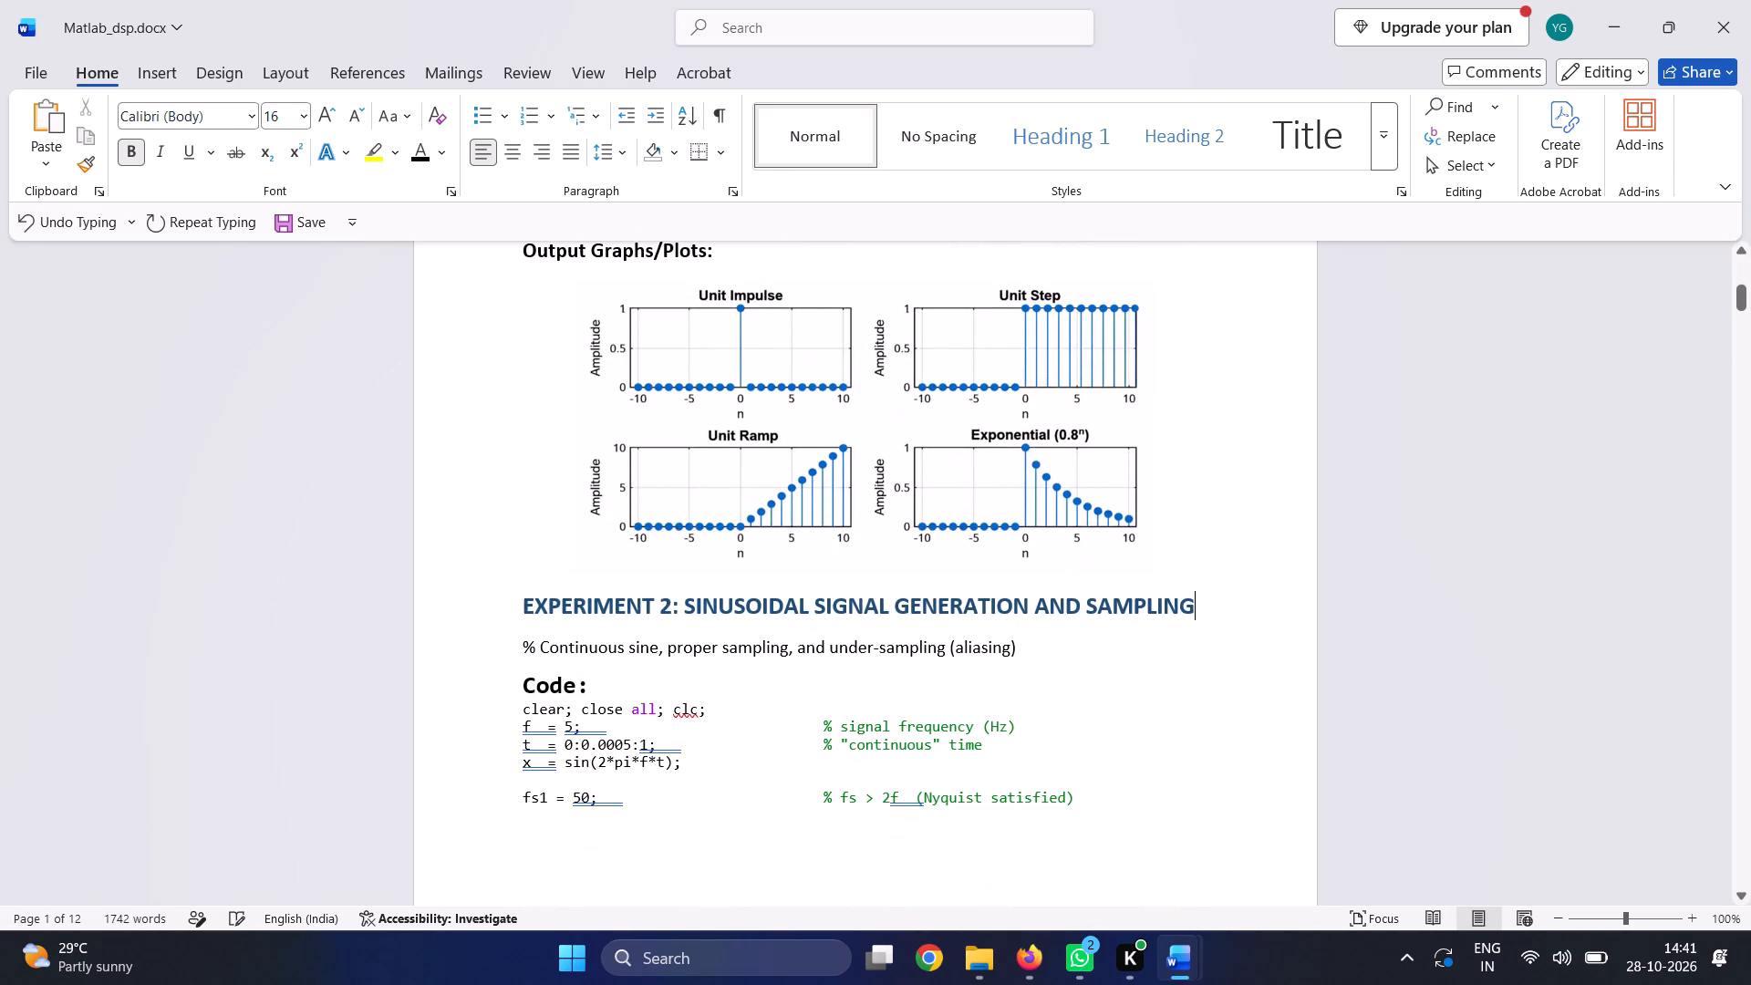
pyautogui.press('Return')
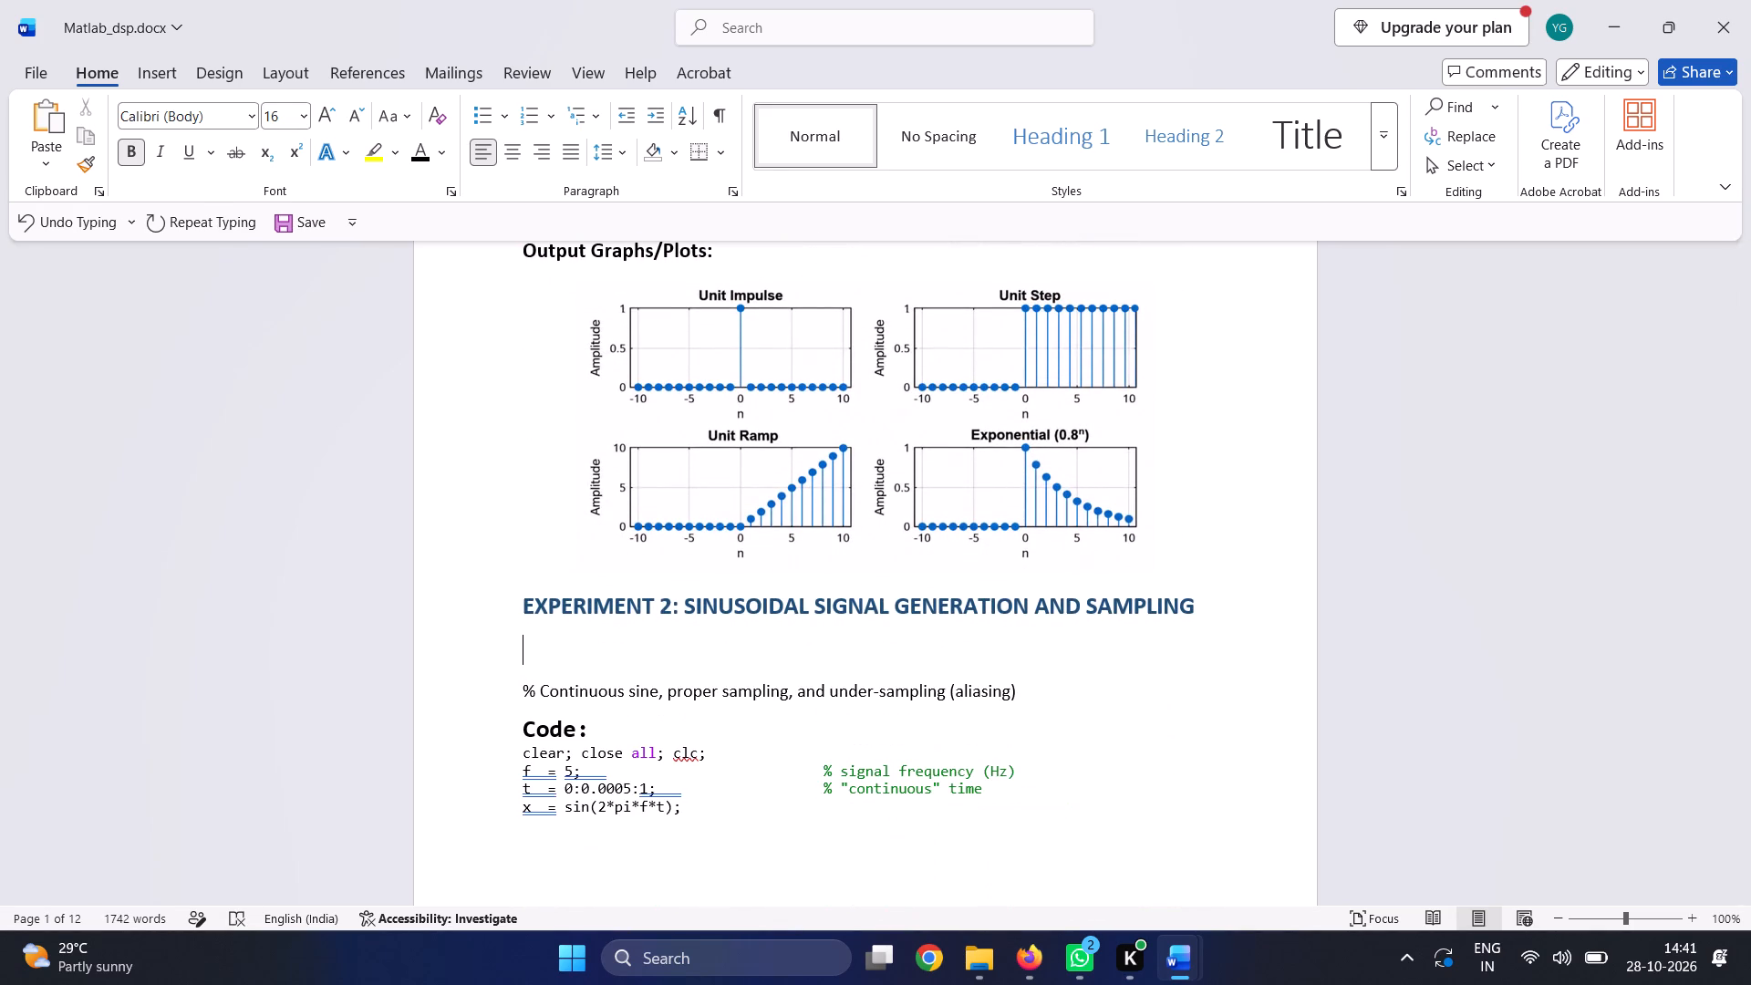
pyautogui.hotkey('ctrl', 'v')
pyautogui.press('BackSpace')
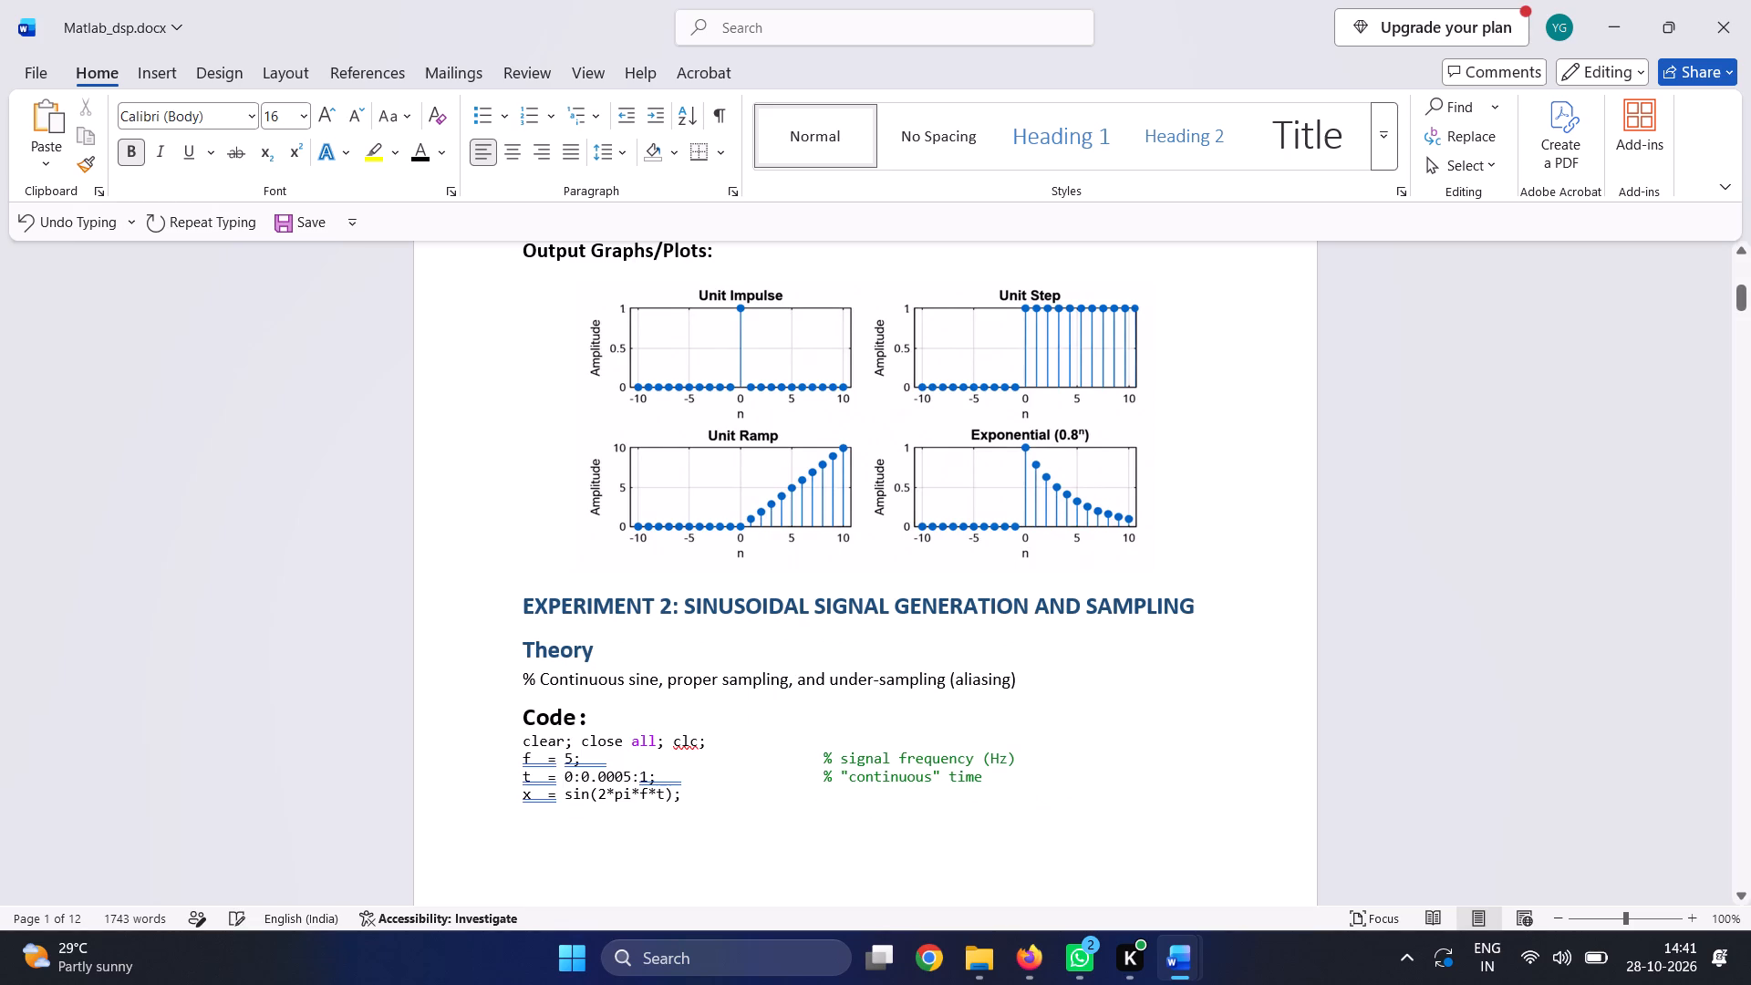
# Replace the "%" at the start of Experiment 2's theory sentence with the word "Plotting".
pyautogui.click(534, 679)
pyautogui.press('BackSpace')
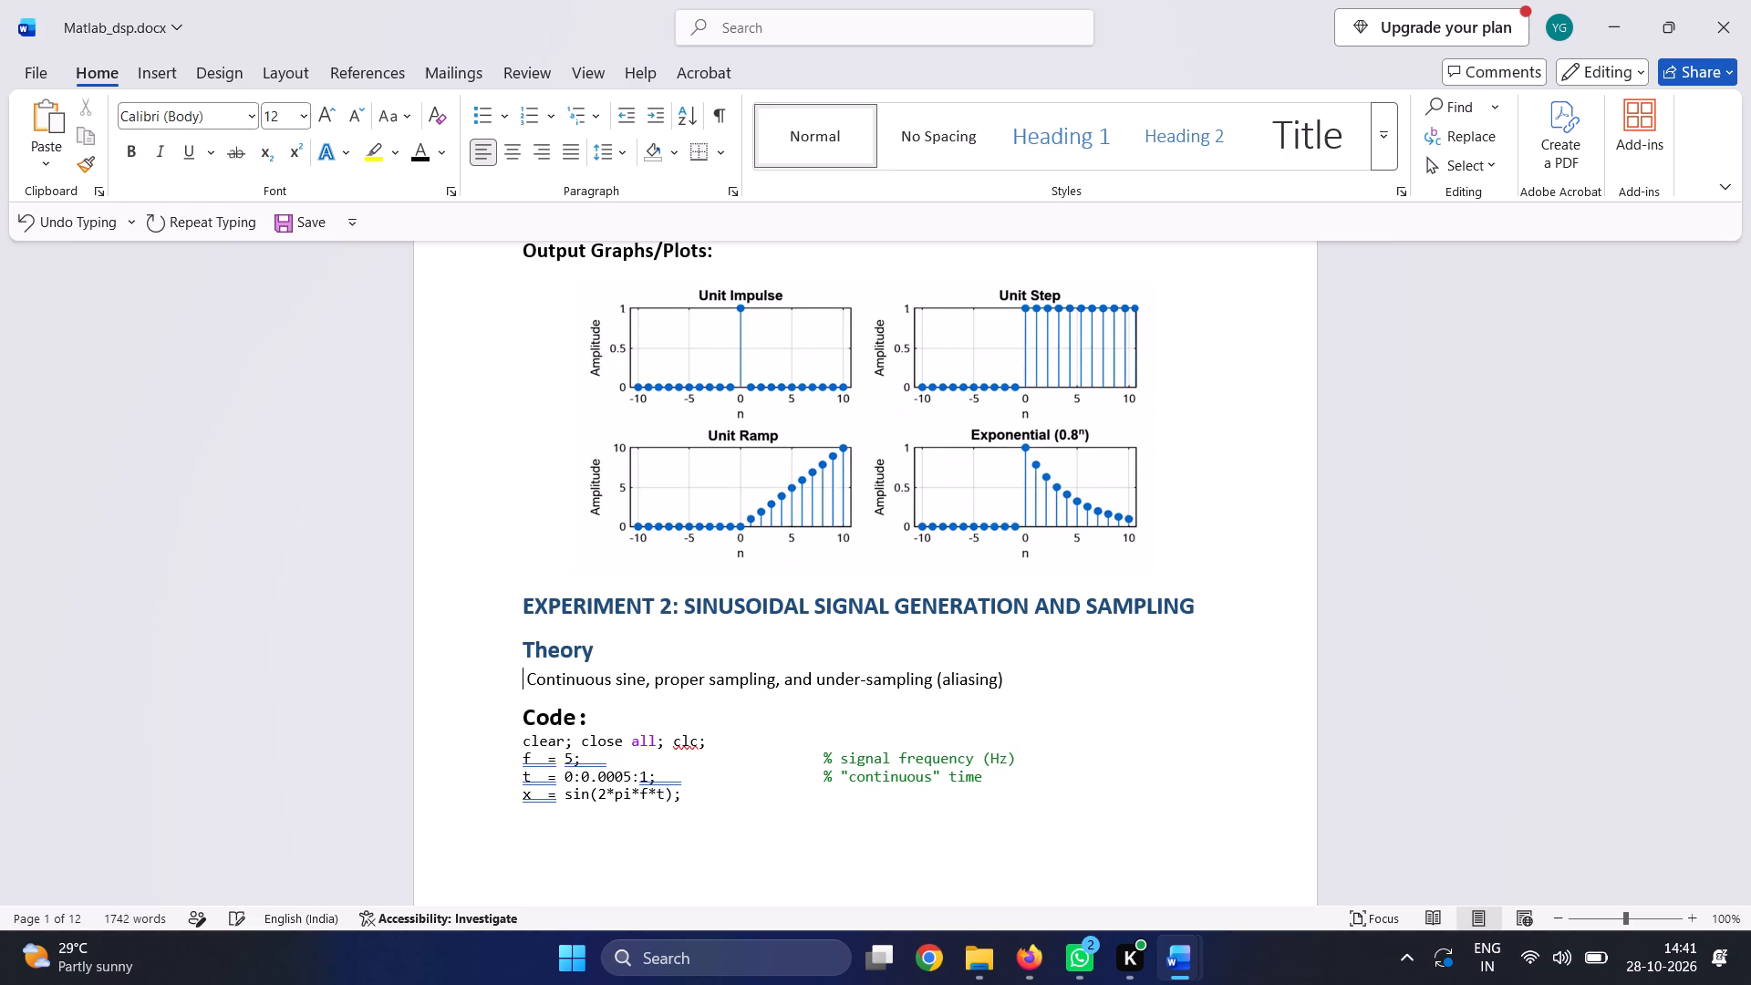
pyautogui.write('plottinh]\\')
pyautogui.press('BackSpace')
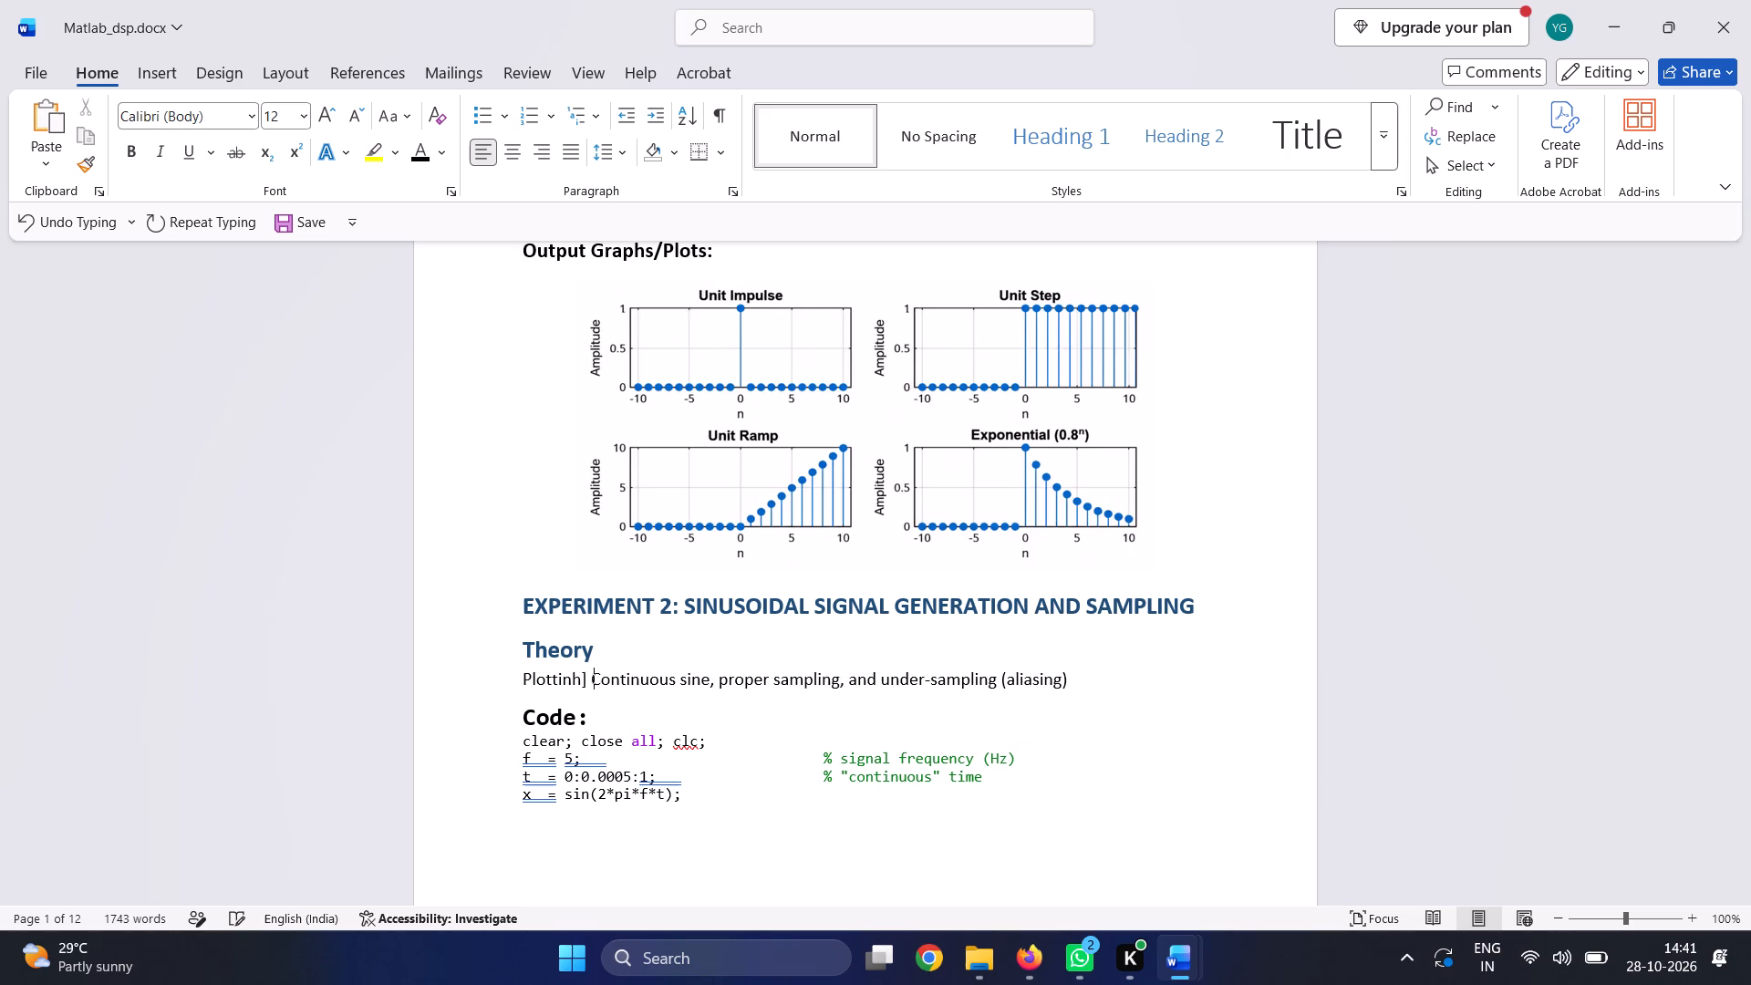
pyautogui.press('BackSpace')
pyautogui.press('BackSpace')
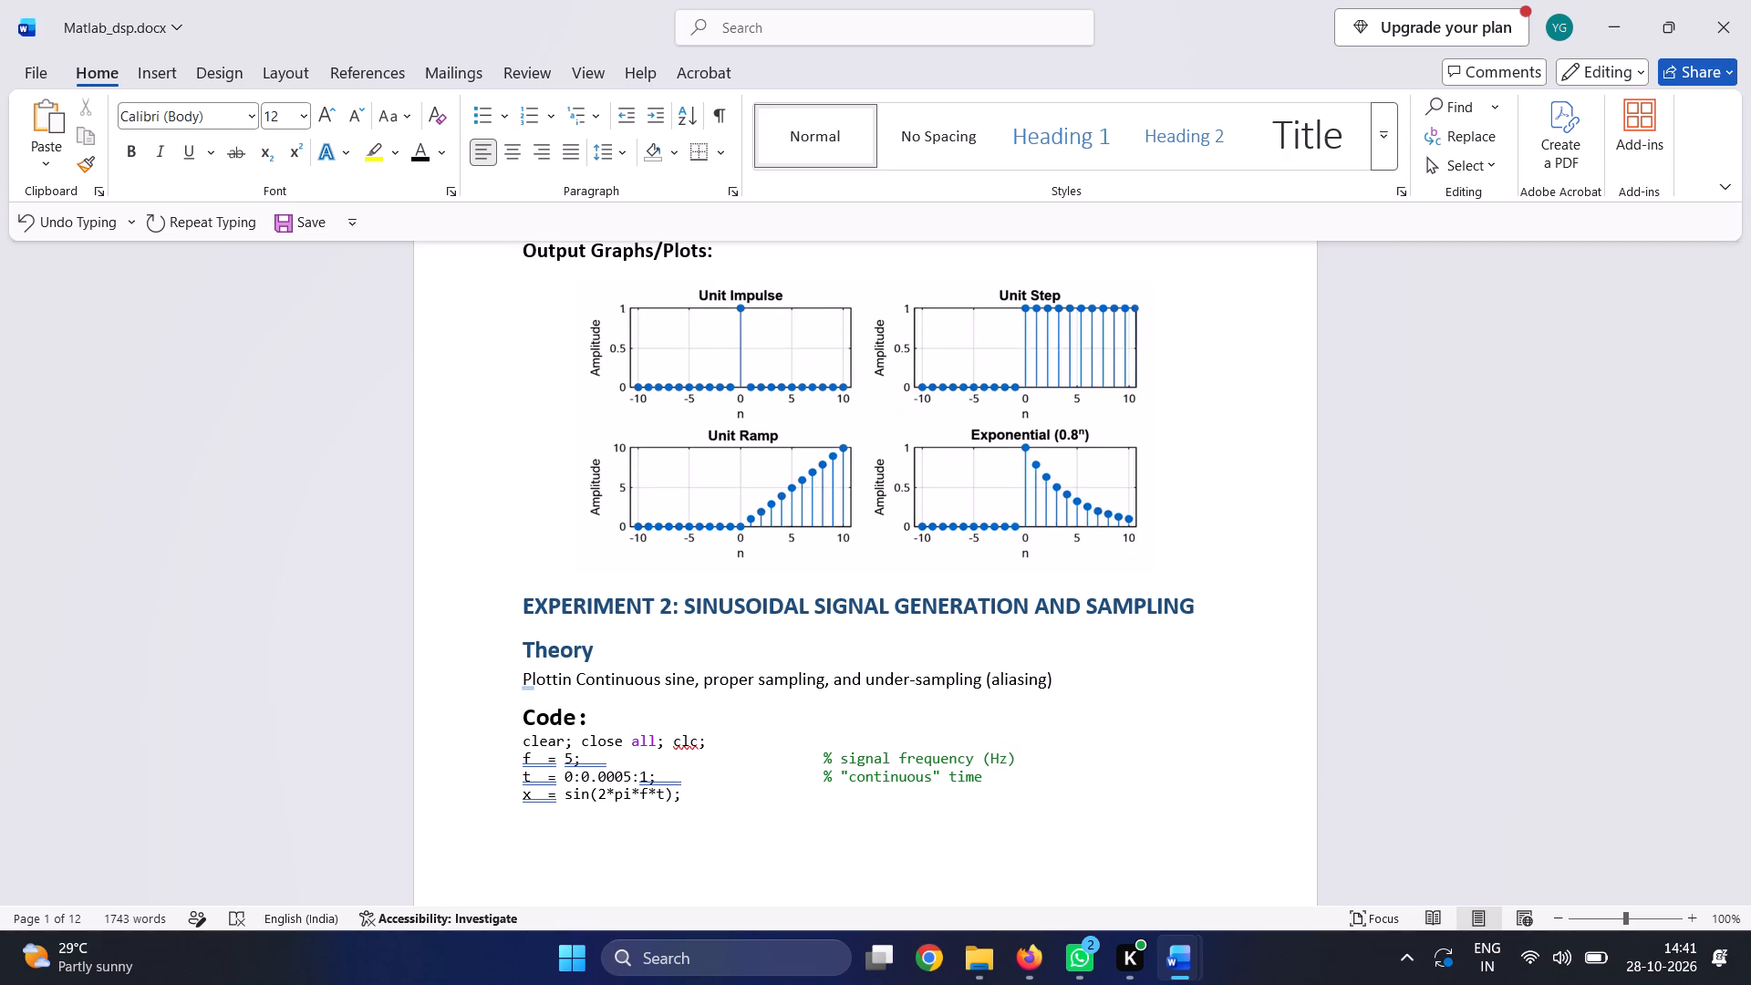
pyautogui.press('g')
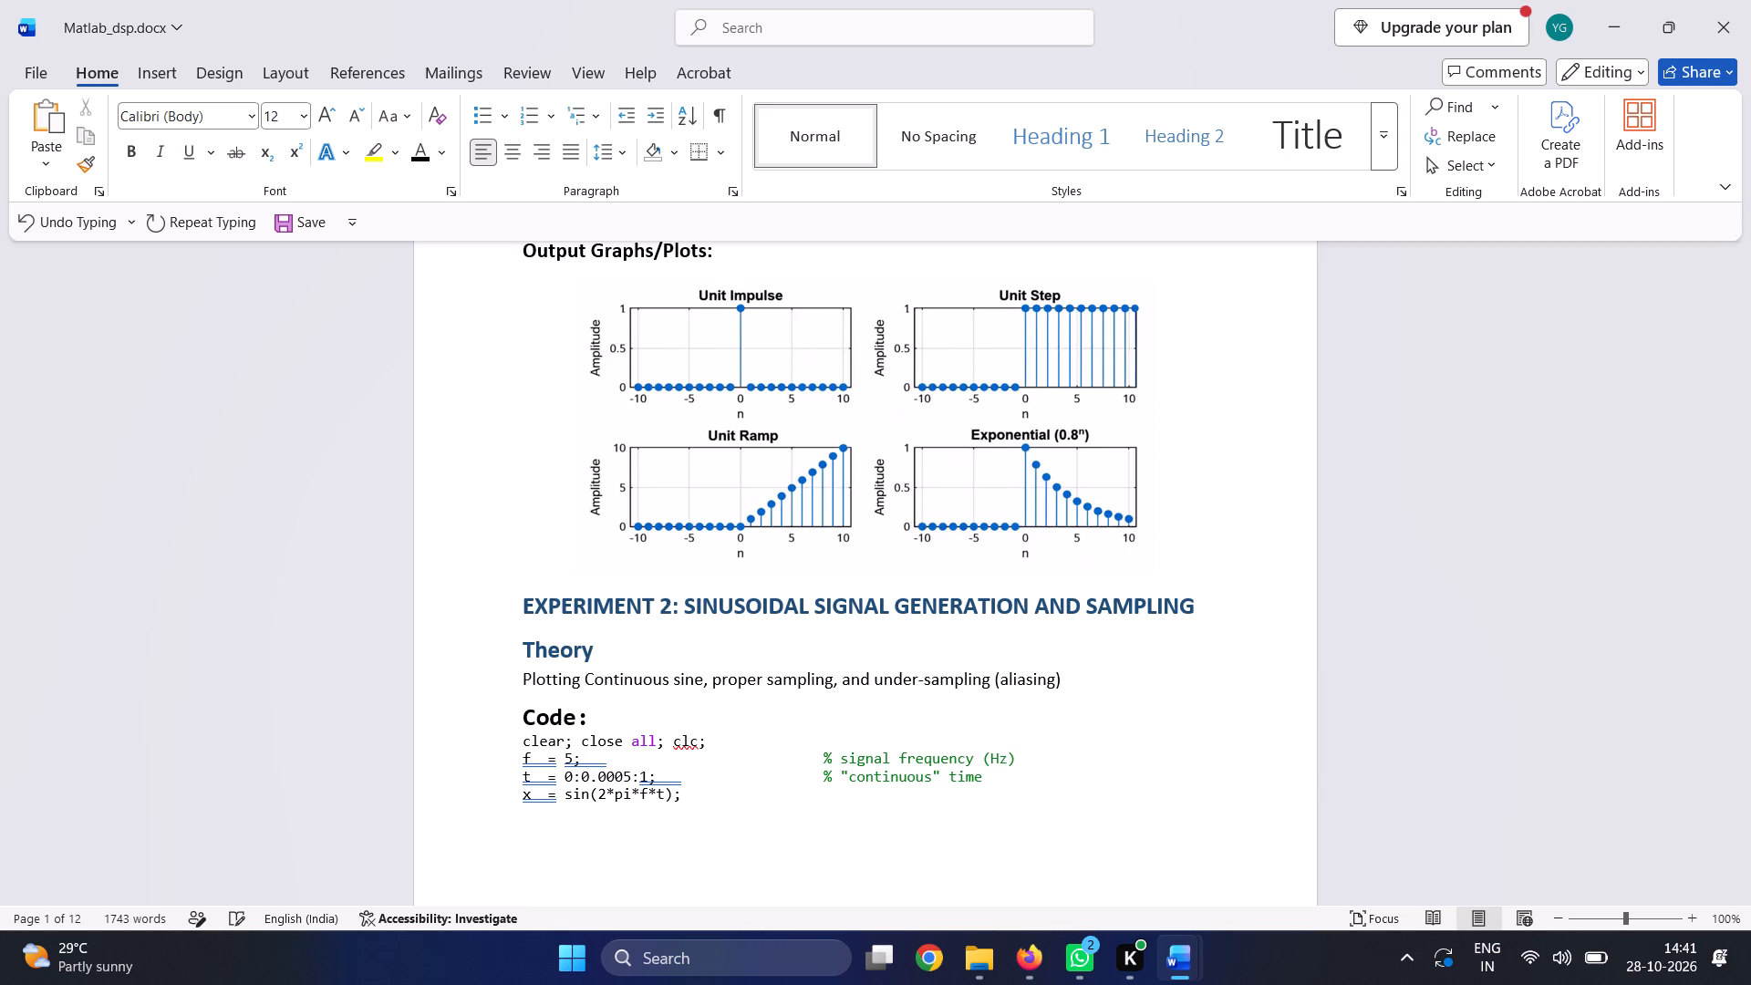
# Paste the "Theory" heading on a new line below the title "EXPERIMENT 1: Basic Signal Generation", without a blank line after it.
pyautogui.scroll(3, 680, 638)
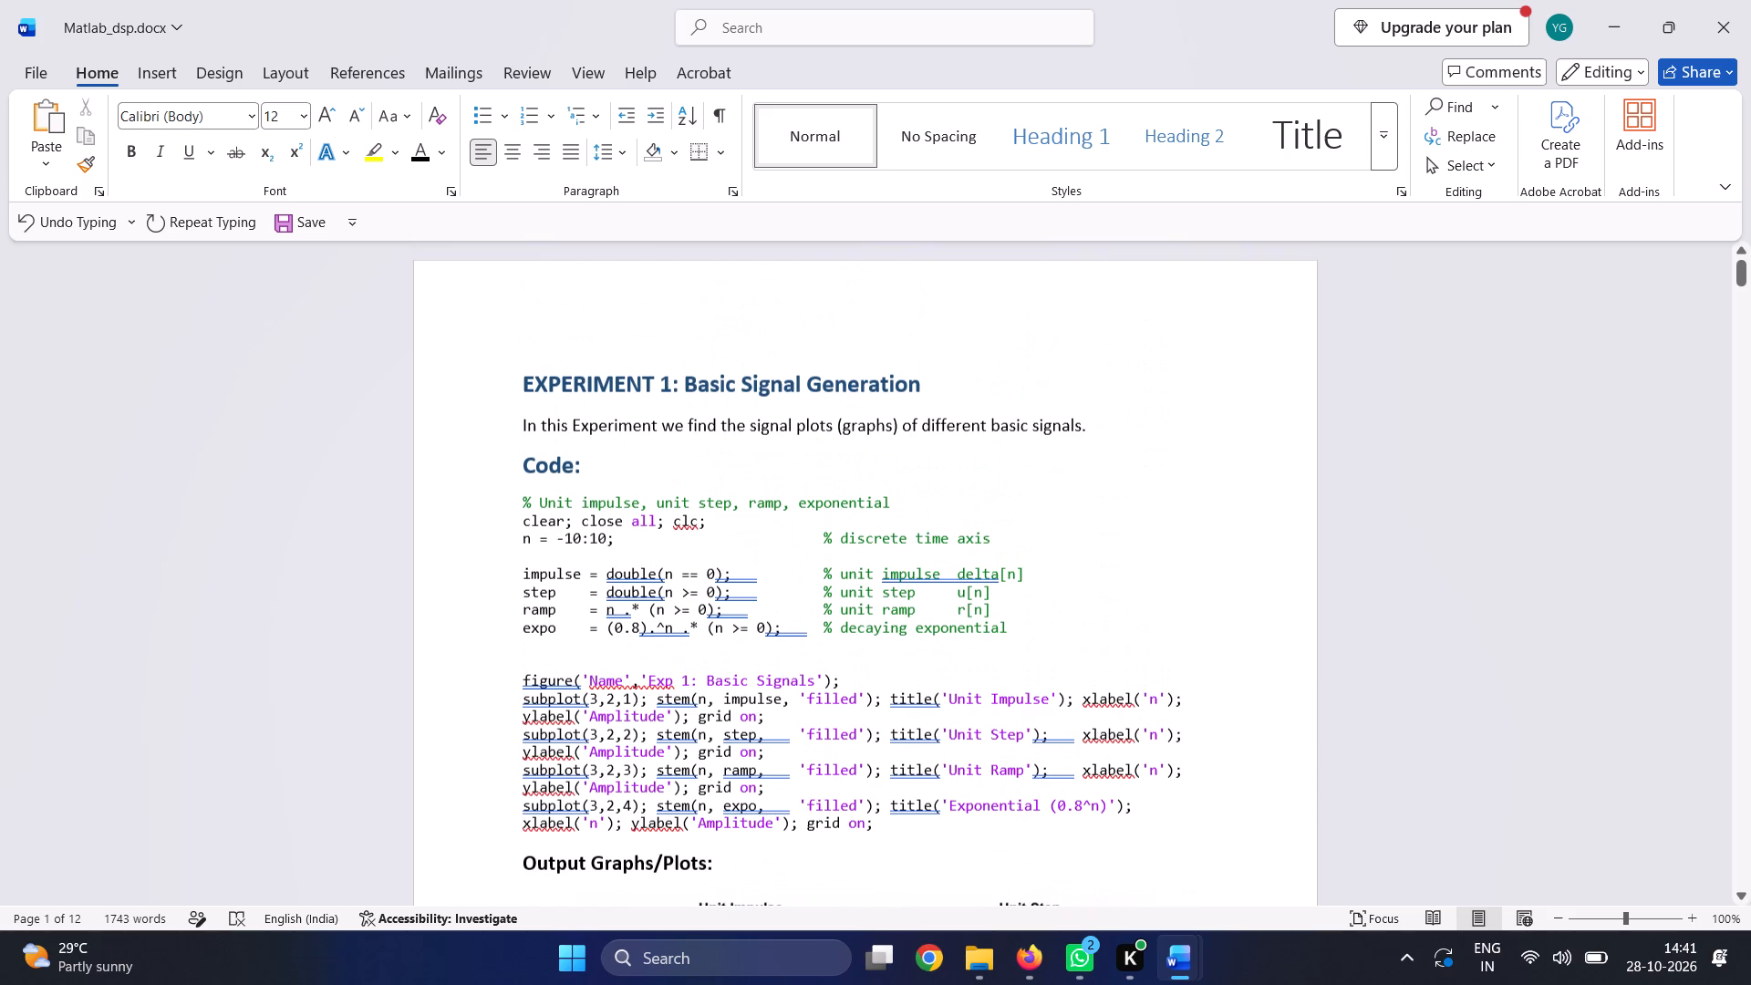
pyautogui.scroll(3, 686, 550)
pyautogui.scroll(-1, 686, 550)
pyautogui.scroll(1, 654, 448)
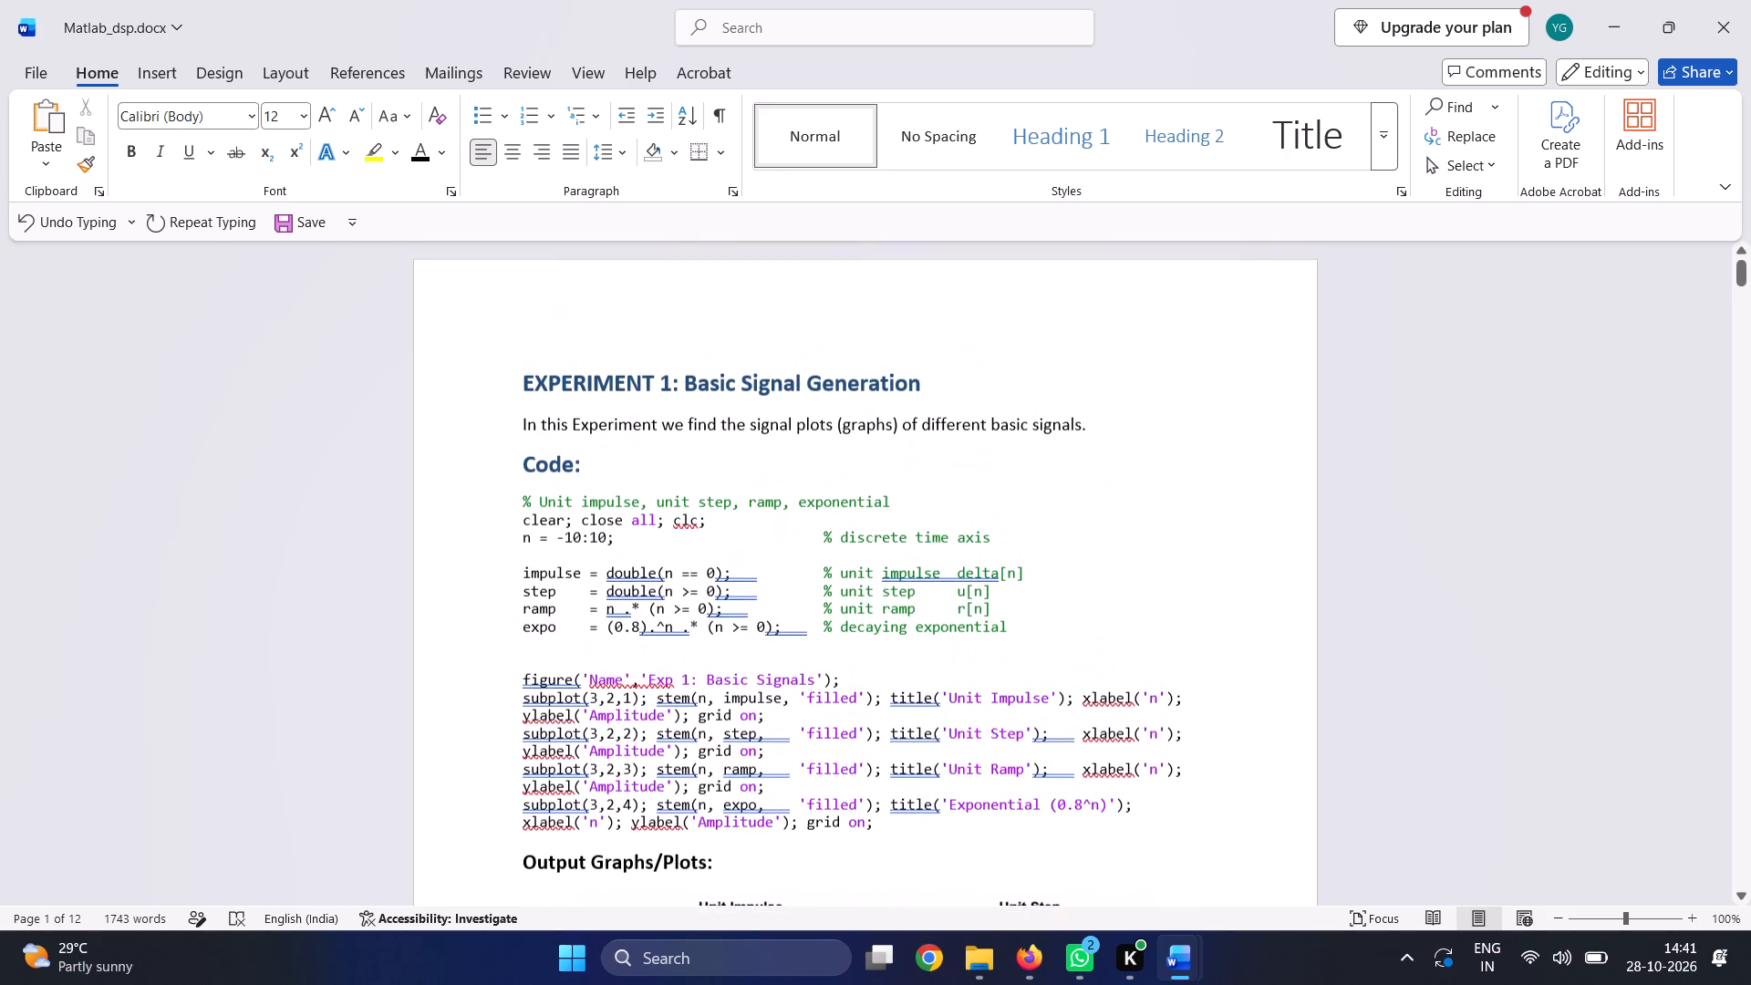
pyautogui.click(927, 391)
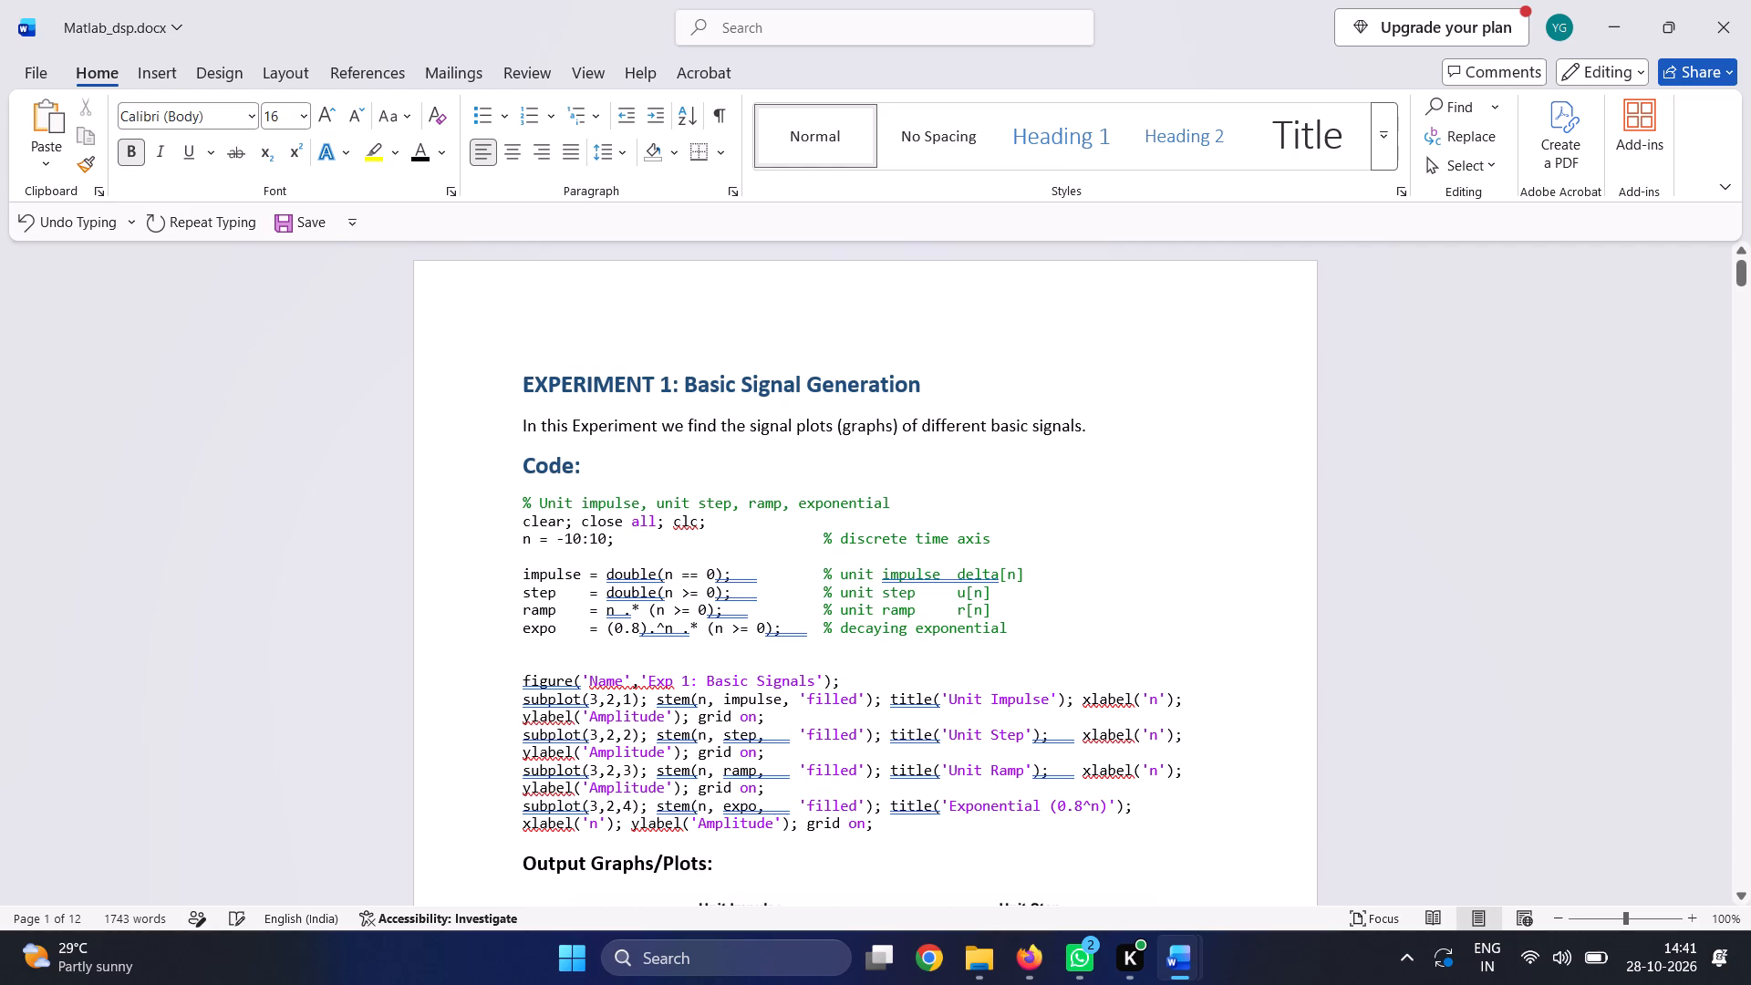
pyautogui.press('Return')
pyautogui.hotkey('ctrl', 'v')
pyautogui.press('BackSpace')
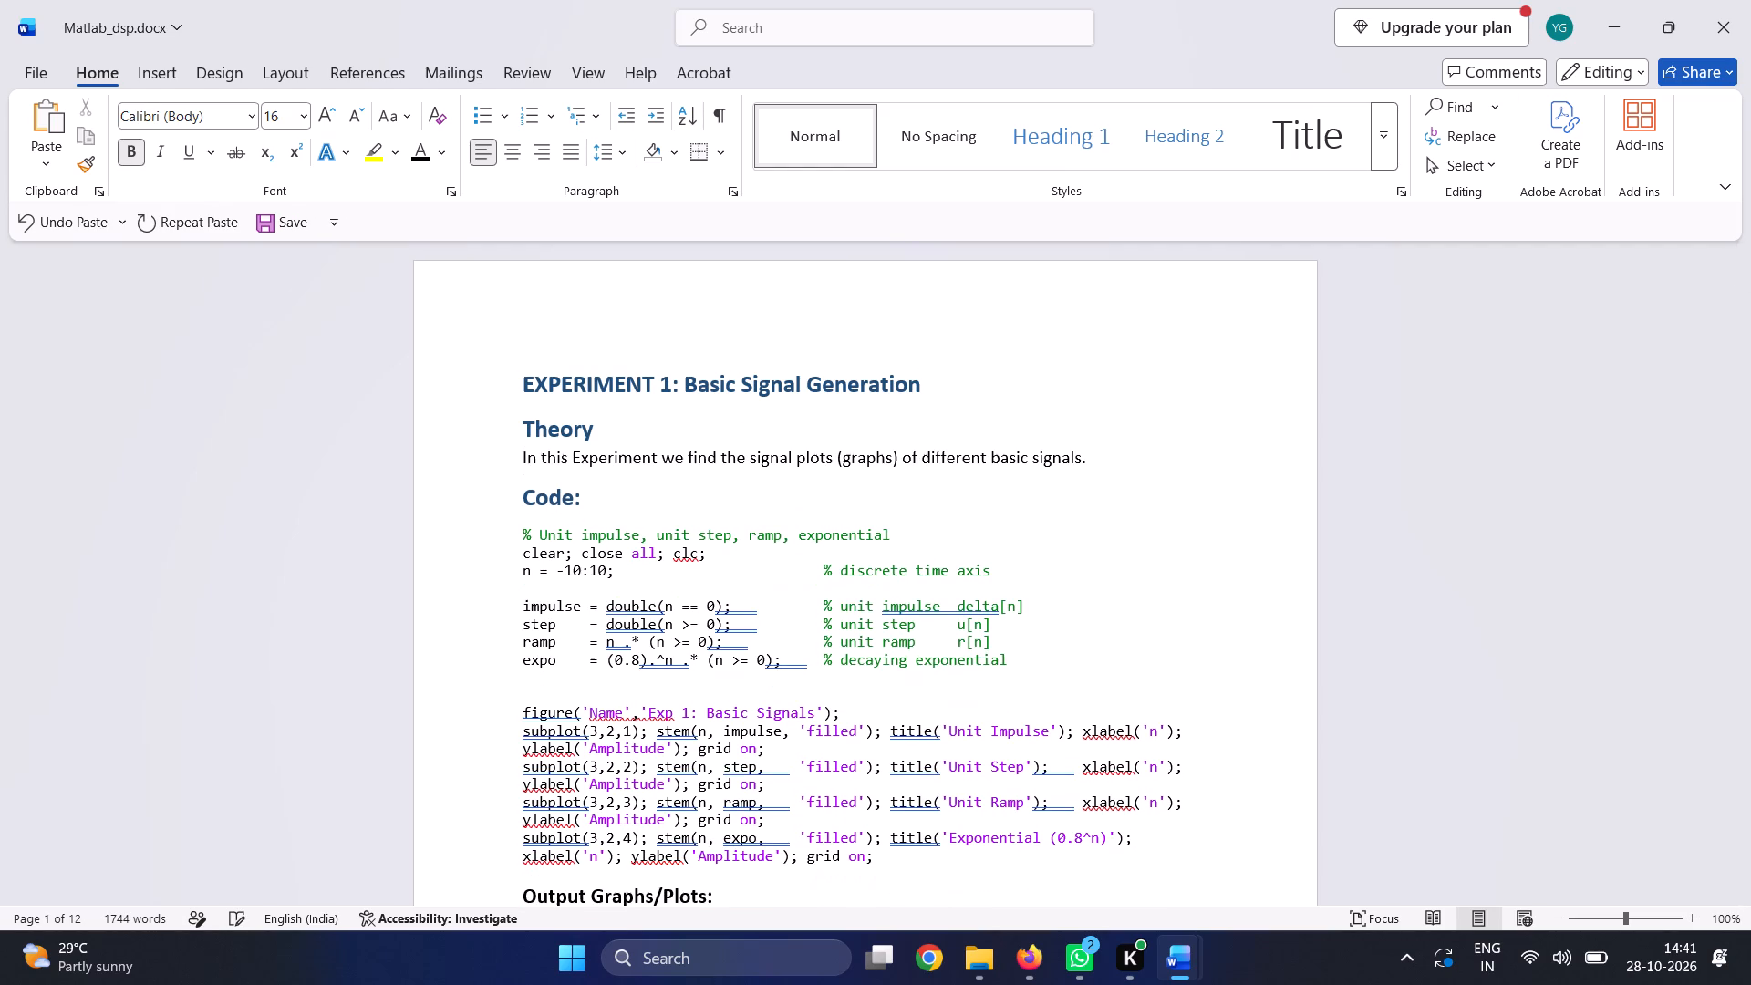
# Look through Experiments 1 to 5 to check the Theory headings, code, plots and page breaks.
pyautogui.scroll(-7, 927, 391)
pyautogui.scroll(1, 927, 391)
pyautogui.scroll(-1, 927, 391)
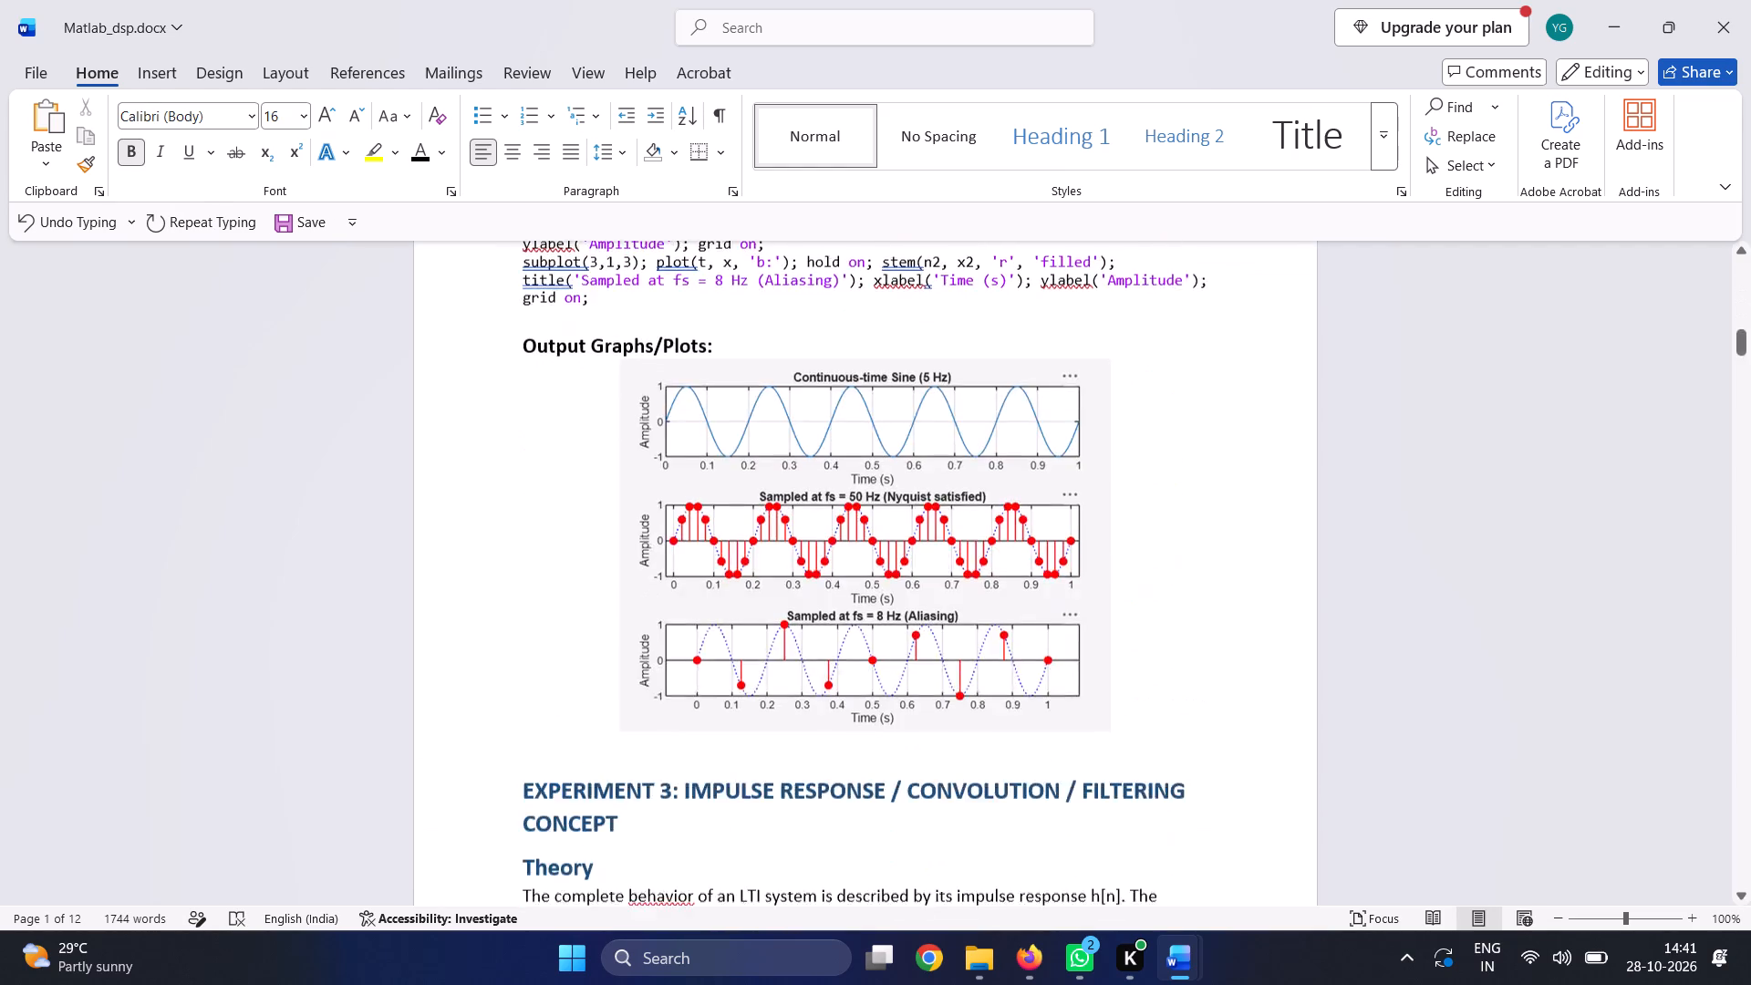
pyautogui.scroll(-3, 927, 391)
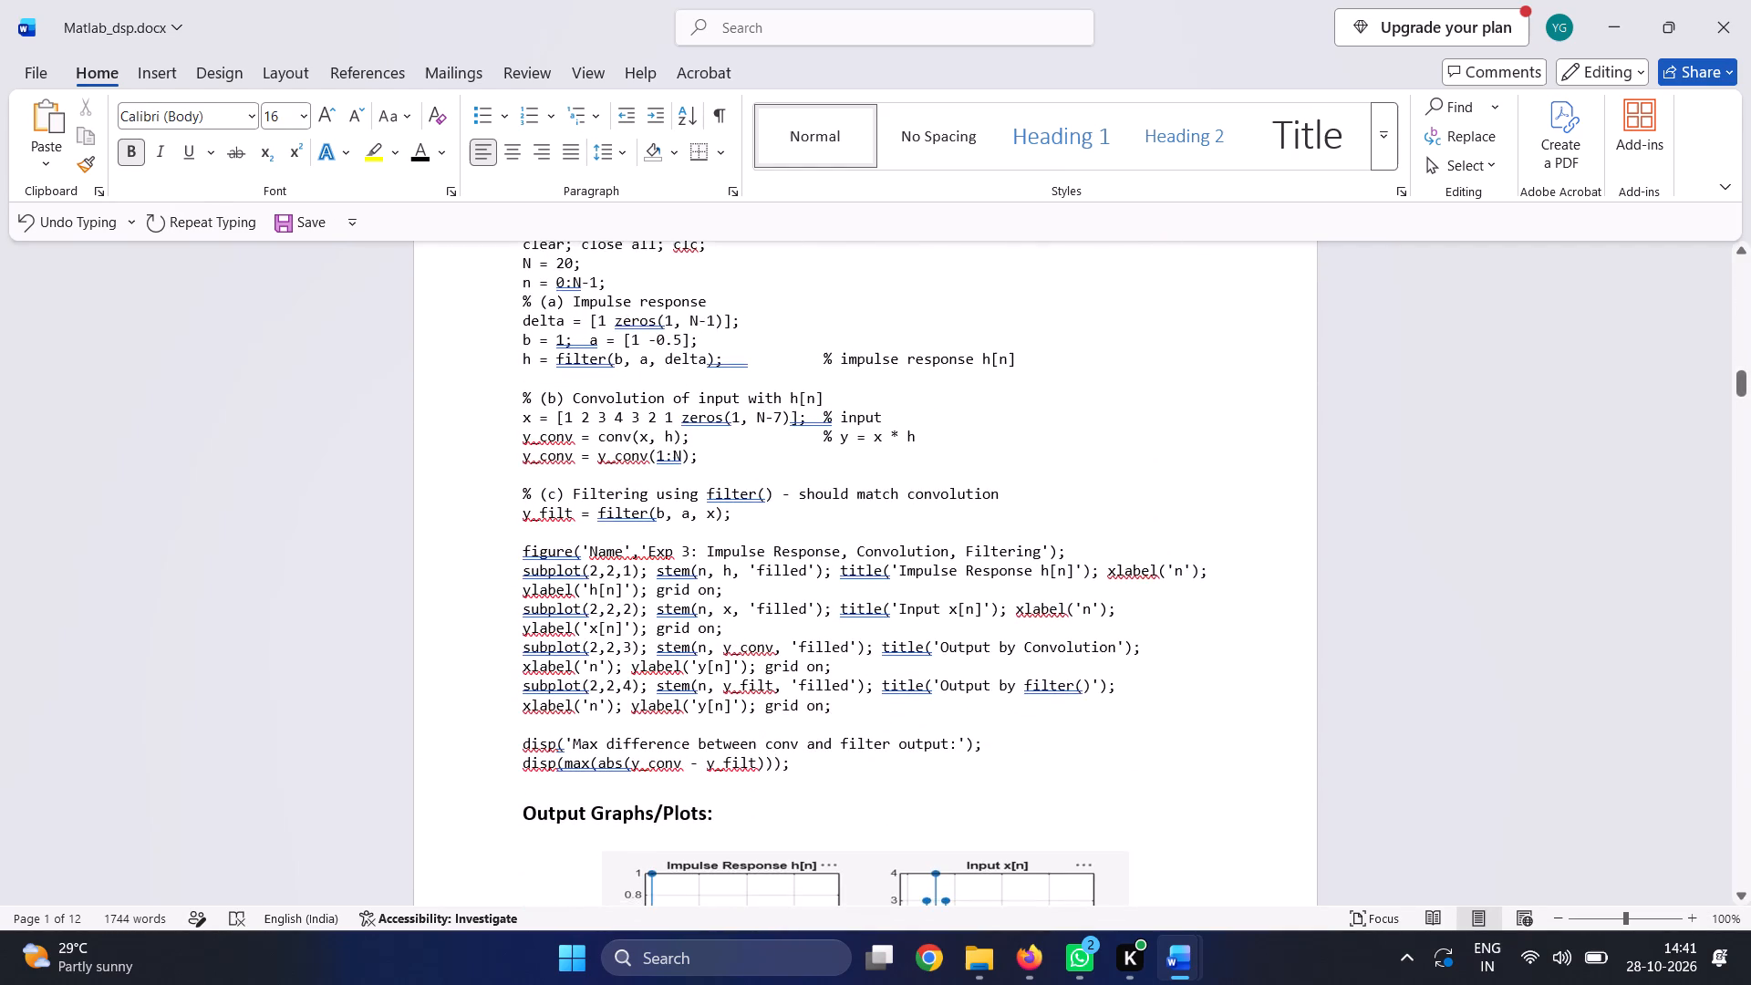
pyautogui.scroll(-1, 927, 391)
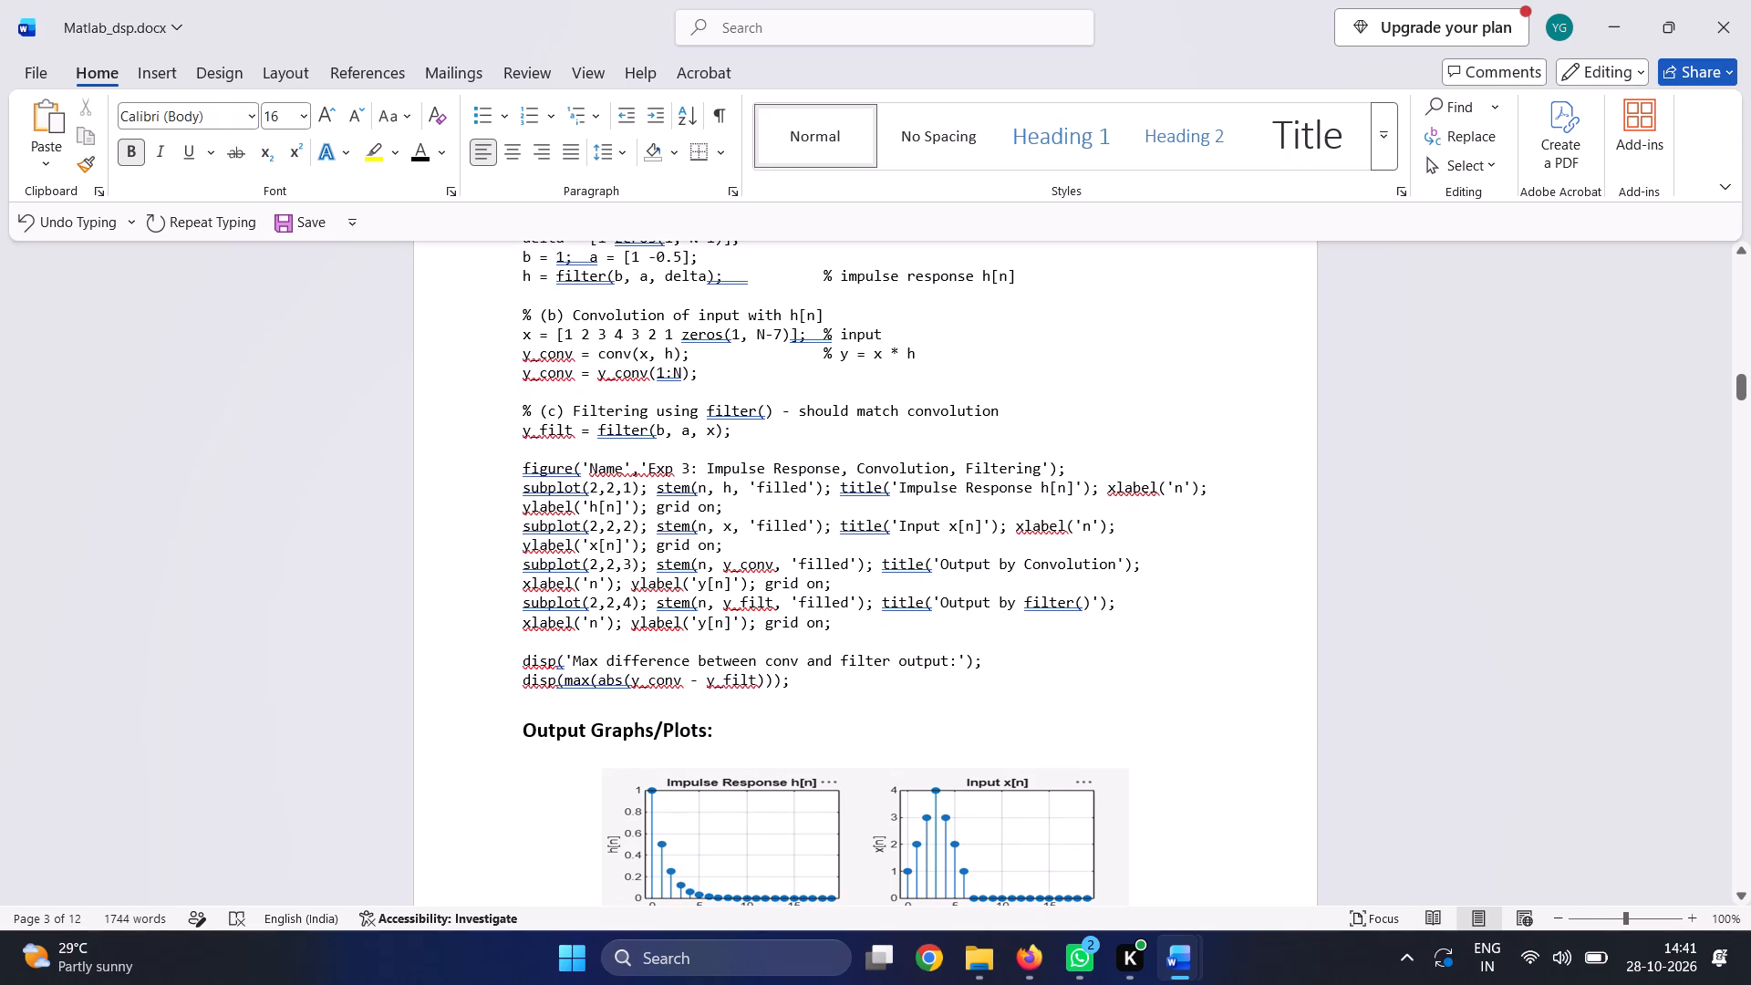
pyautogui.scroll(-3, 930, 455)
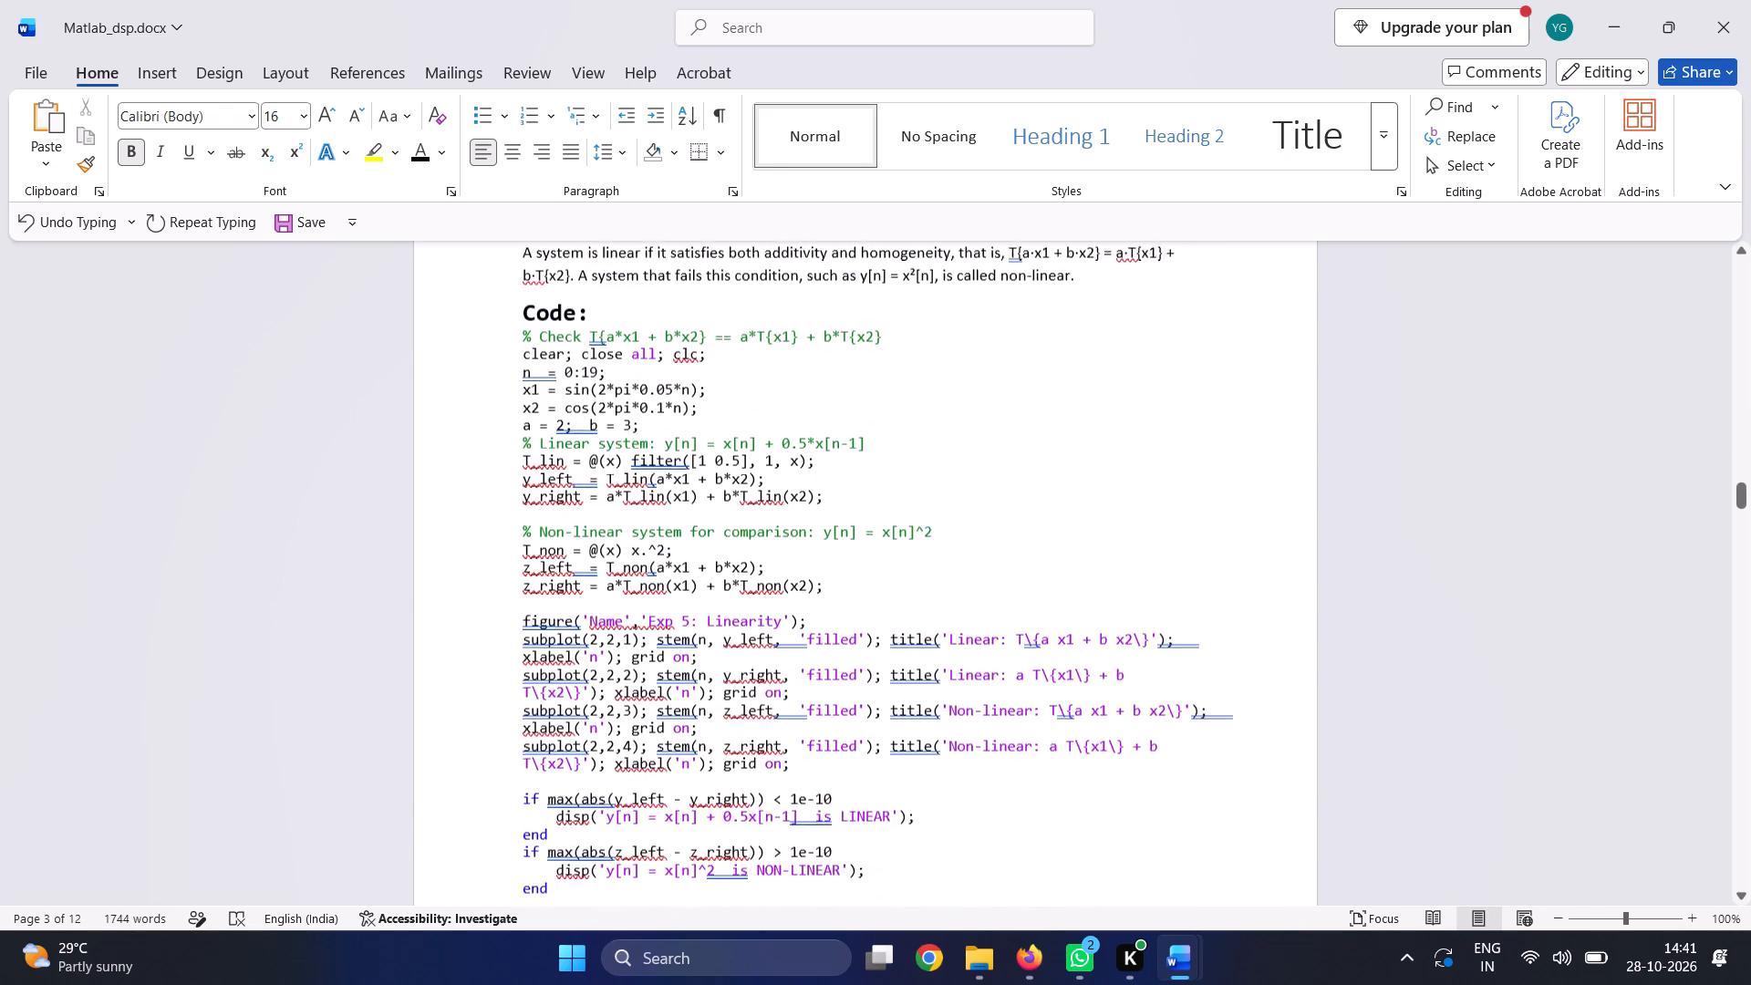
pyautogui.scroll(1, 930, 455)
pyautogui.scroll(-2, 848, 495)
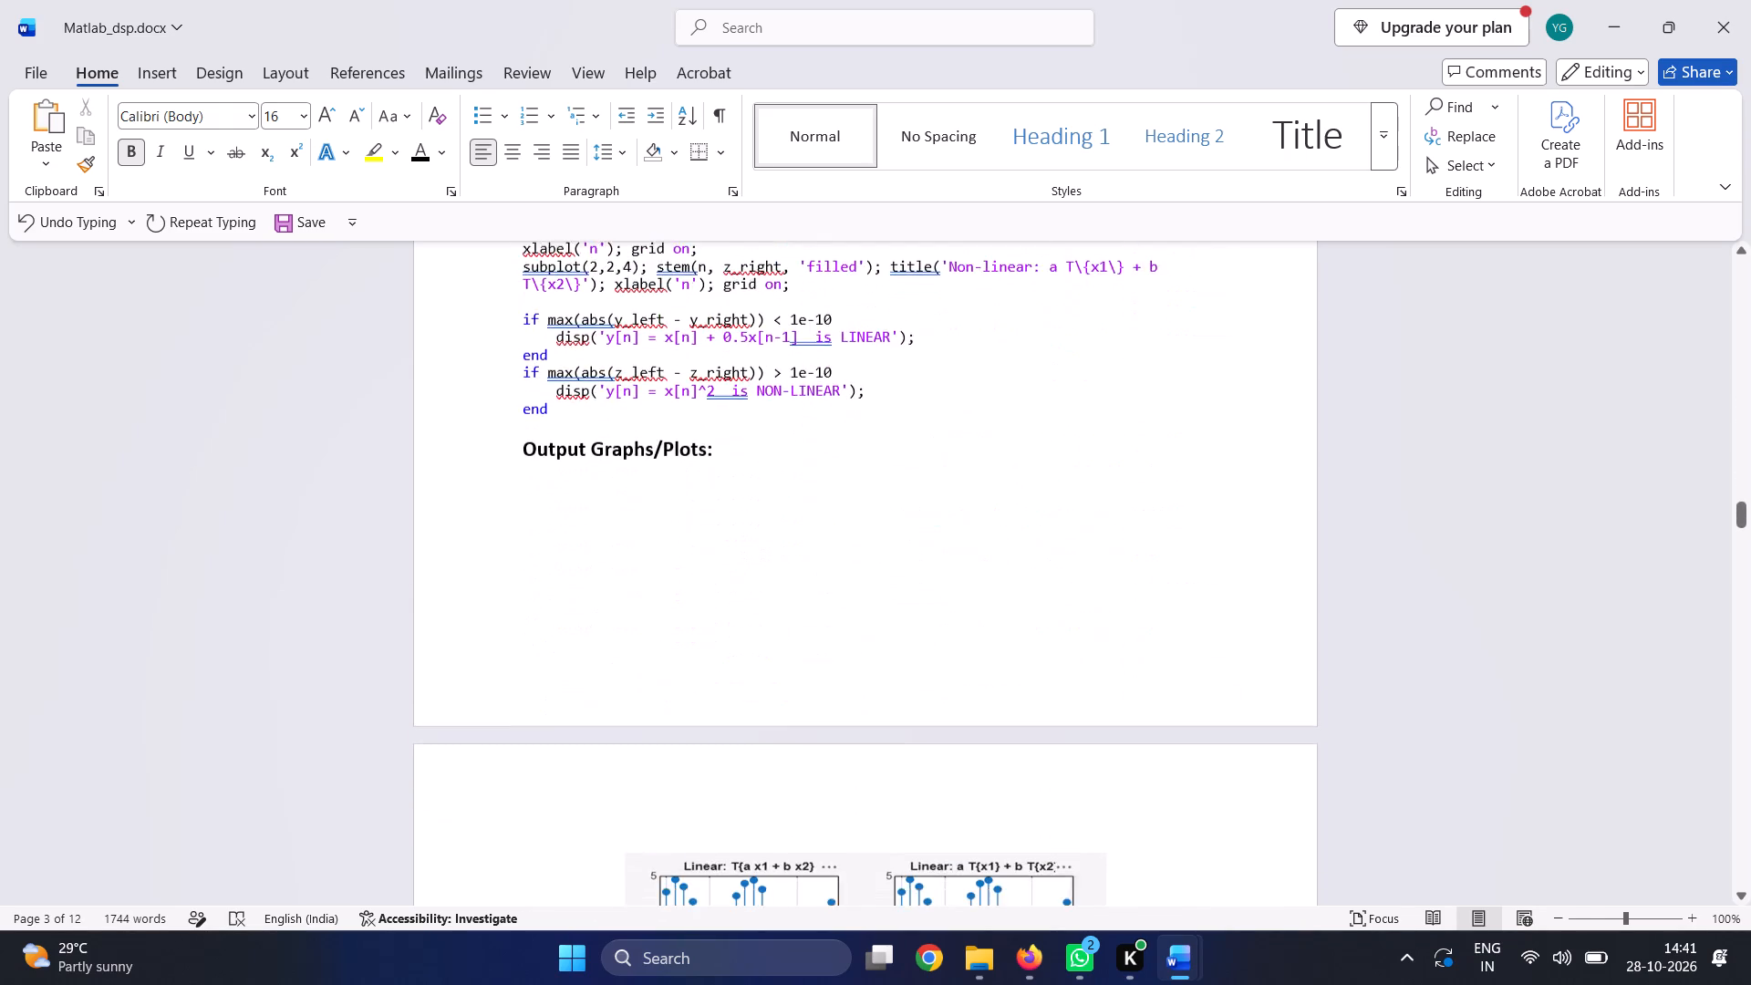
# Paste the "Theory" heading on a new line below the title "EXPERIMENT 6: FIR FILTER DESIGN USING BLACKMAN WINDOW", without a blank line after it.
pyautogui.scroll(-2, 848, 495)
pyautogui.scroll(1, 848, 495)
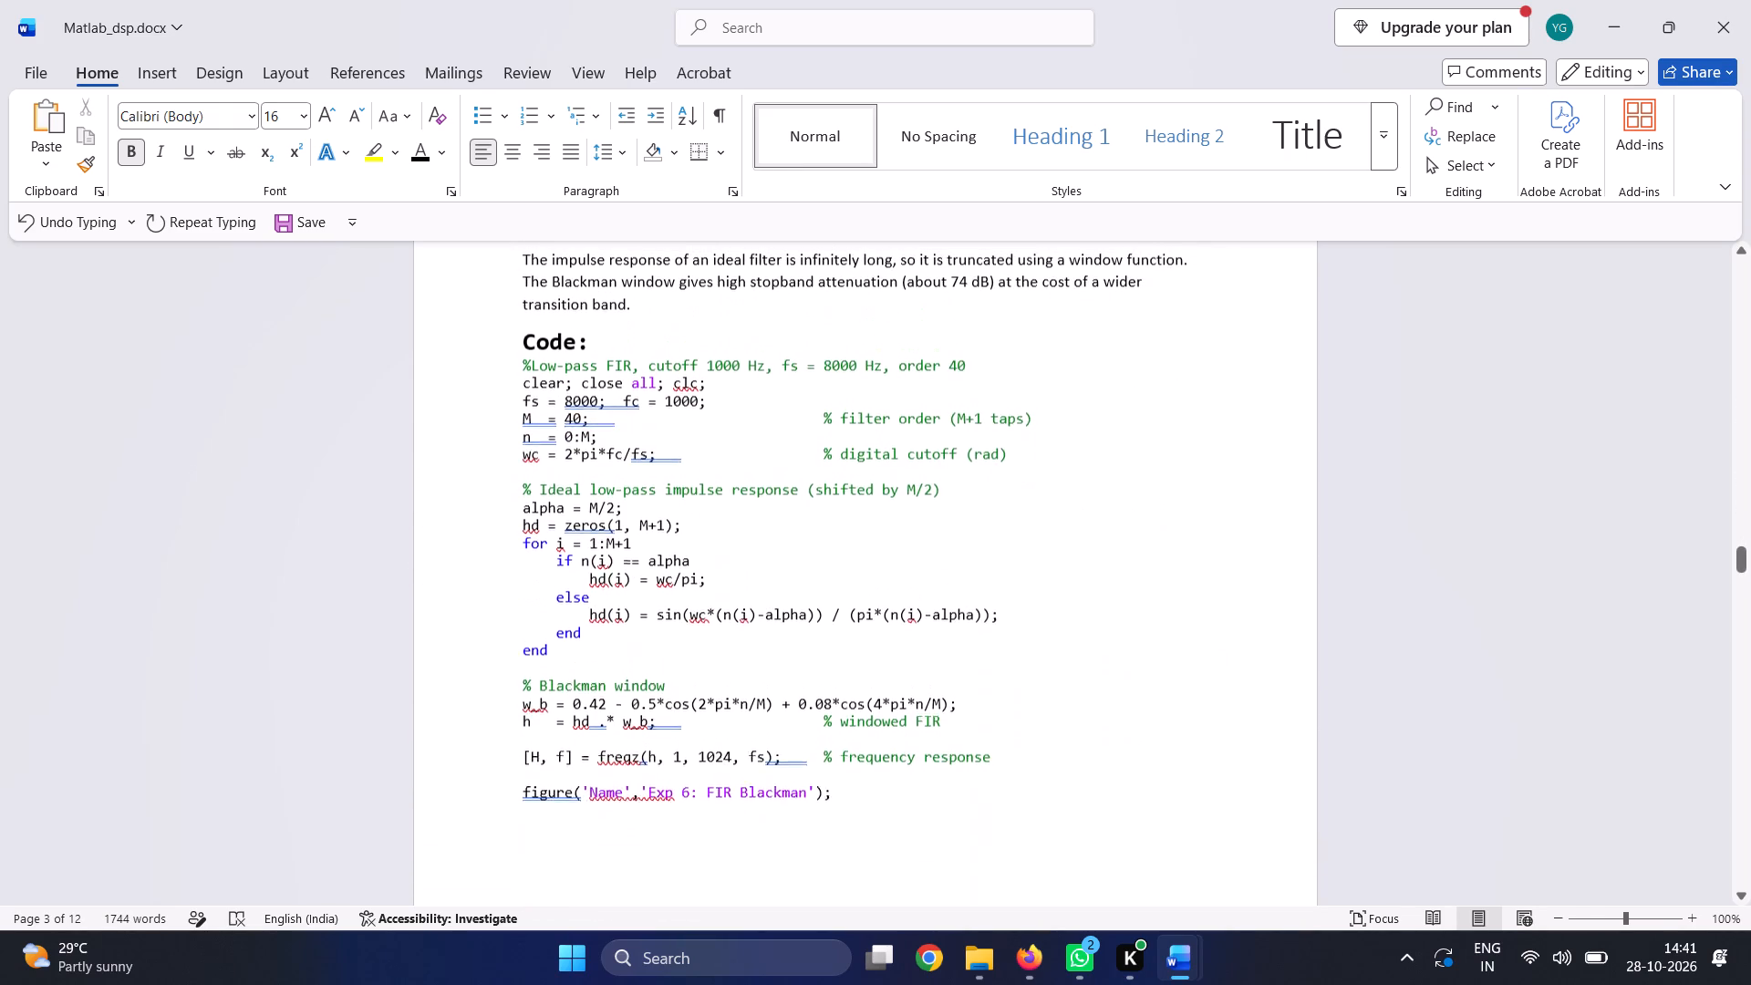
pyautogui.scroll(1, 690, 377)
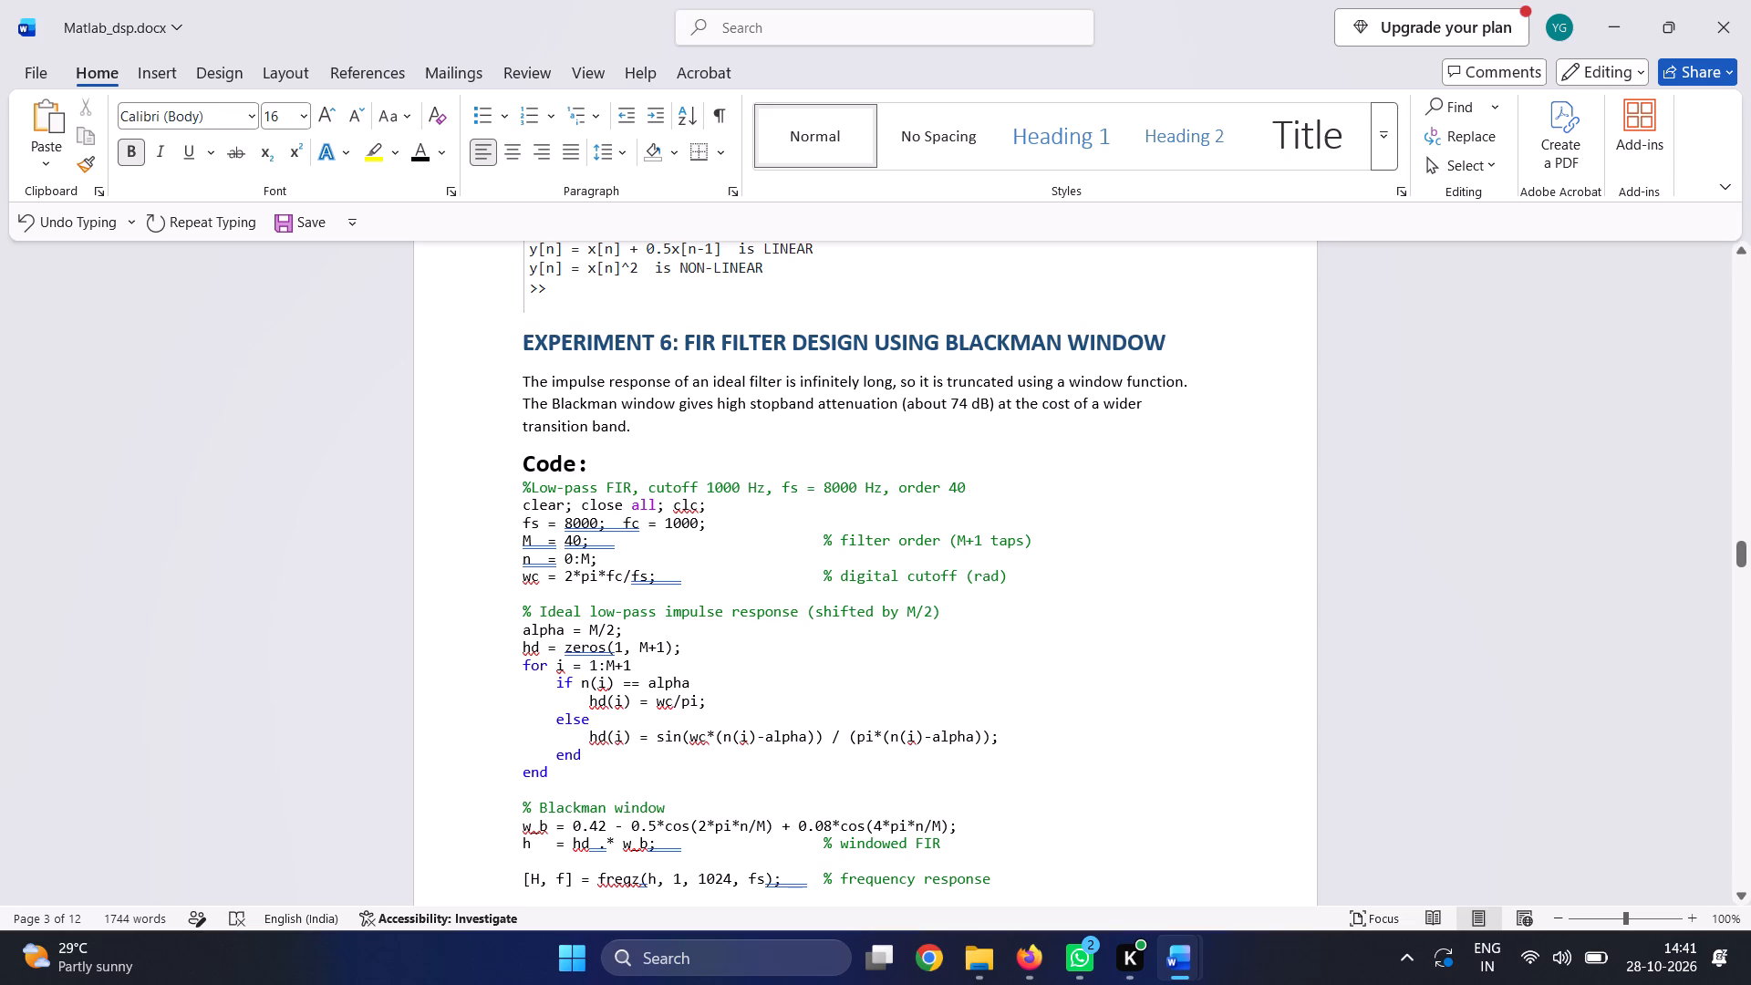
pyautogui.click(1178, 340)
pyautogui.press('Return')
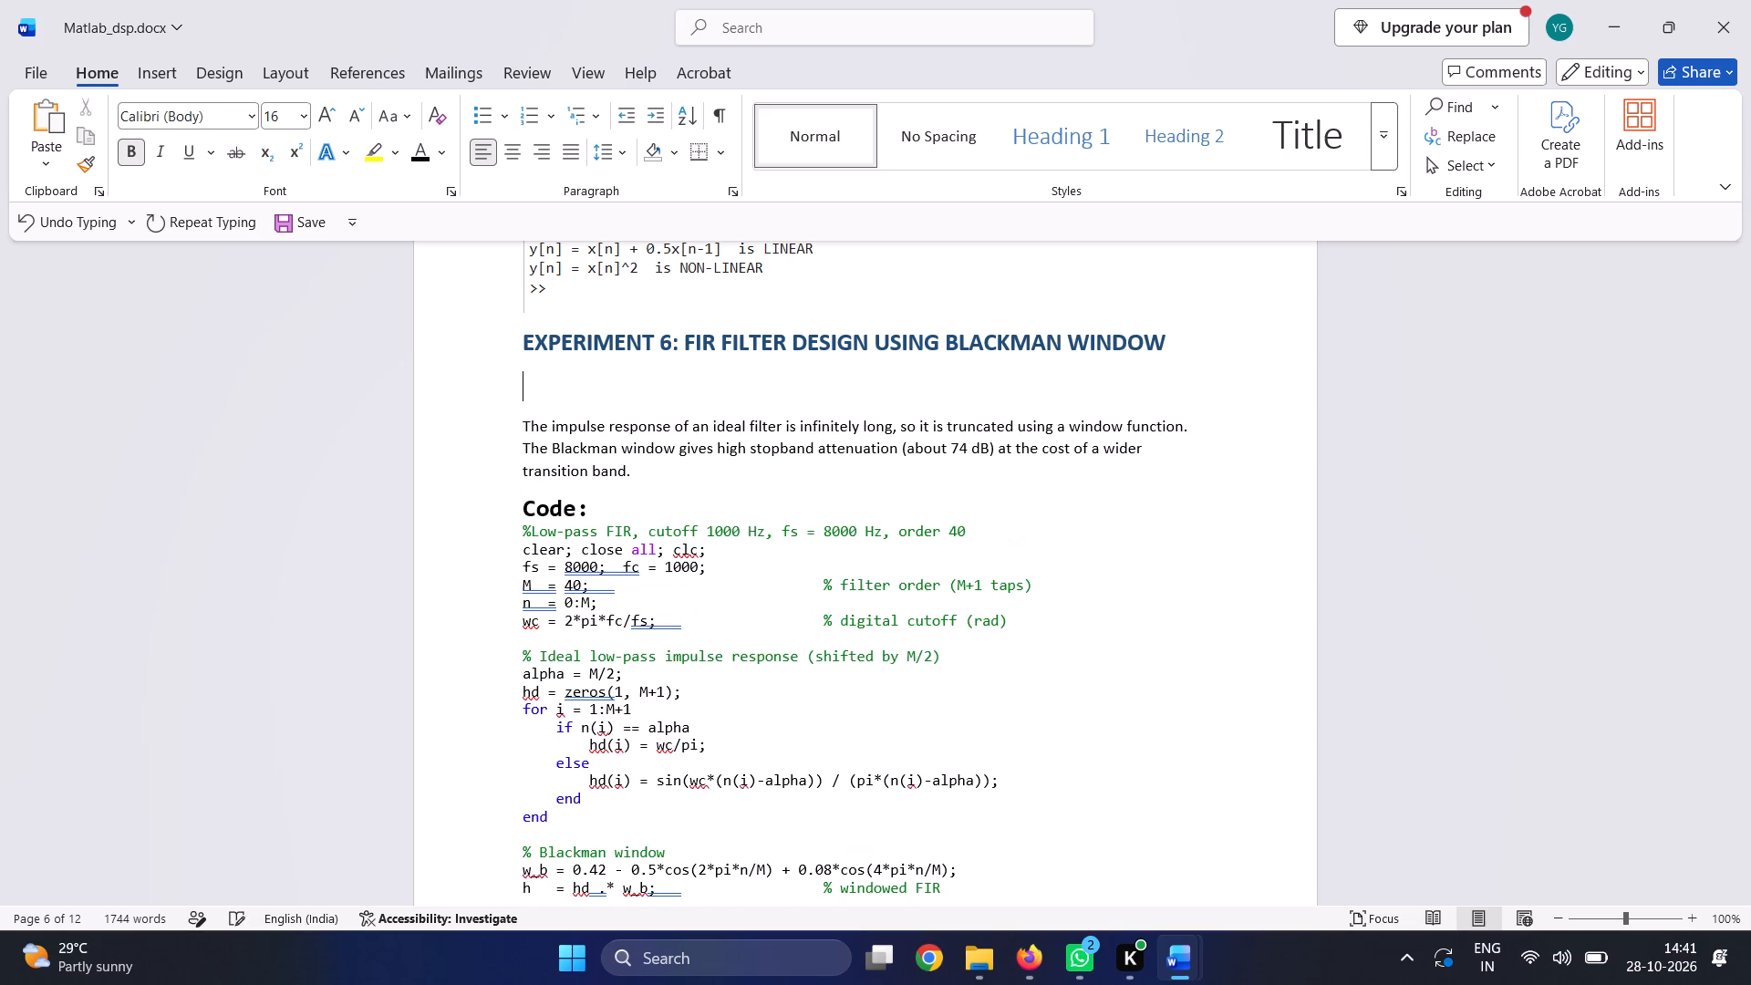
pyautogui.hotkey('ctrl', 'v')
pyautogui.press('BackSpace')
# Paste the "Theory" heading on a new line below the title "EXPERIMENT 7: IIR FILTER DESIGN (Butterworth)", without a blank line after it.
pyautogui.scroll(-1, 1186, 455)
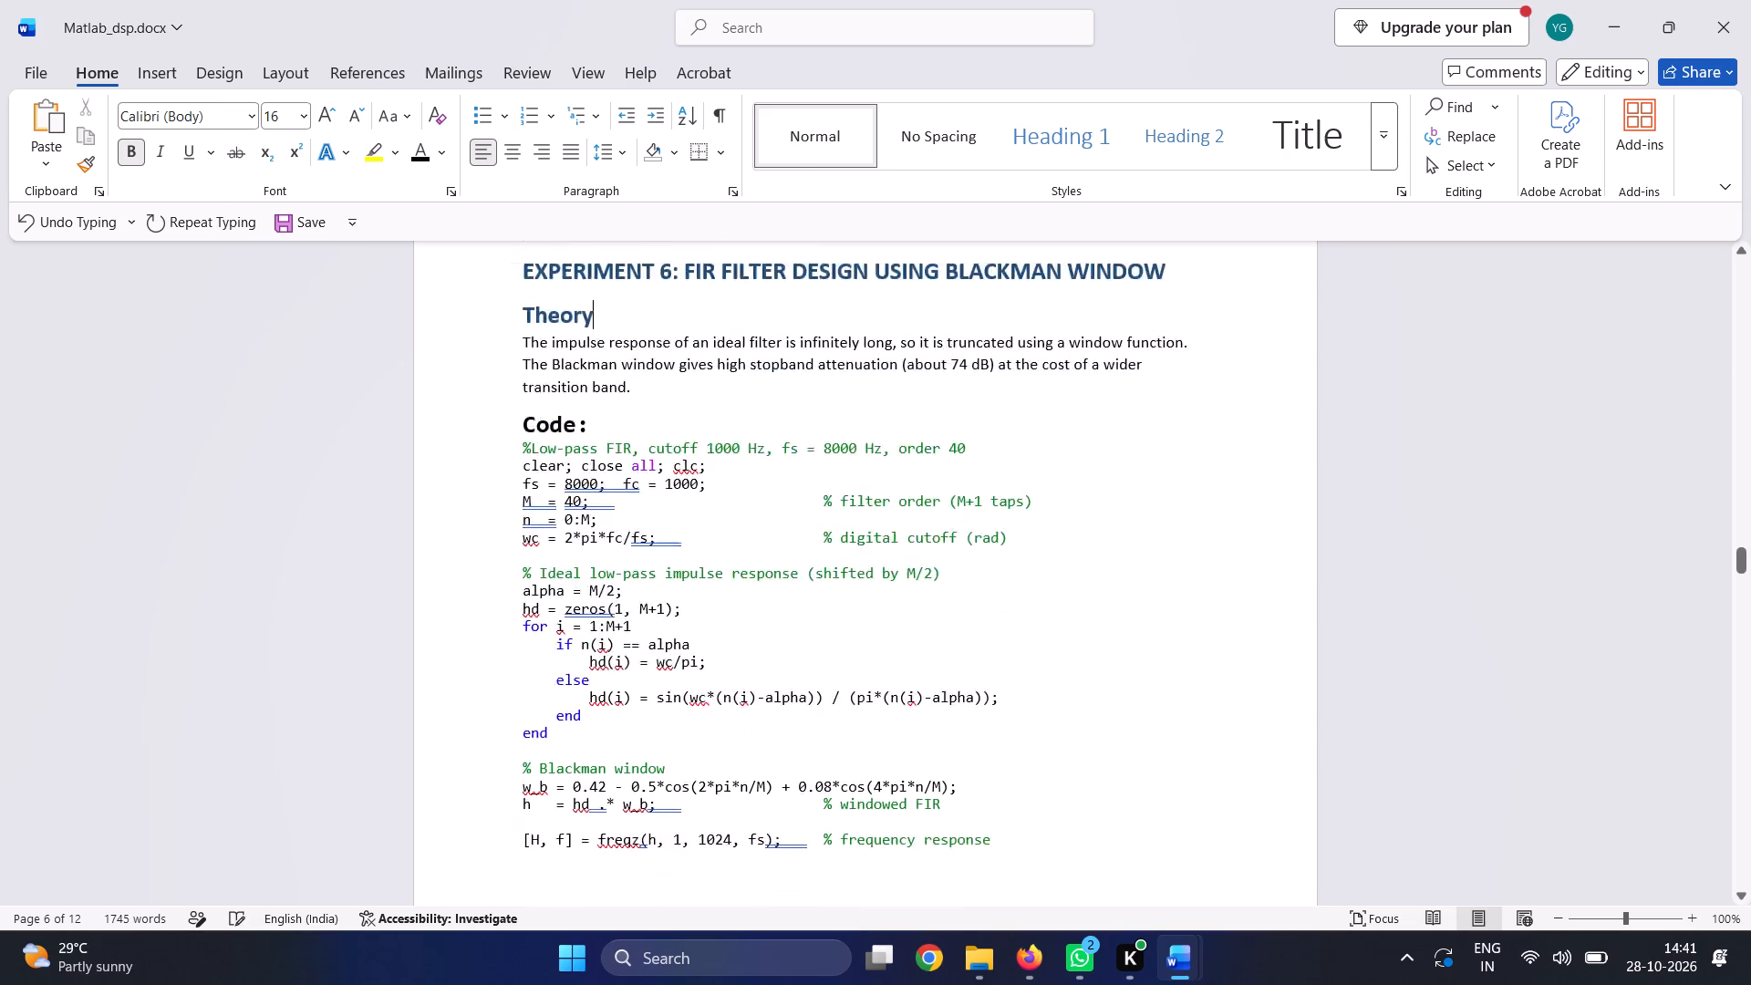
pyautogui.scroll(-1, 1186, 455)
pyautogui.scroll(1, 1186, 455)
pyautogui.scroll(-1, 1186, 455)
pyautogui.scroll(-3, 802, 499)
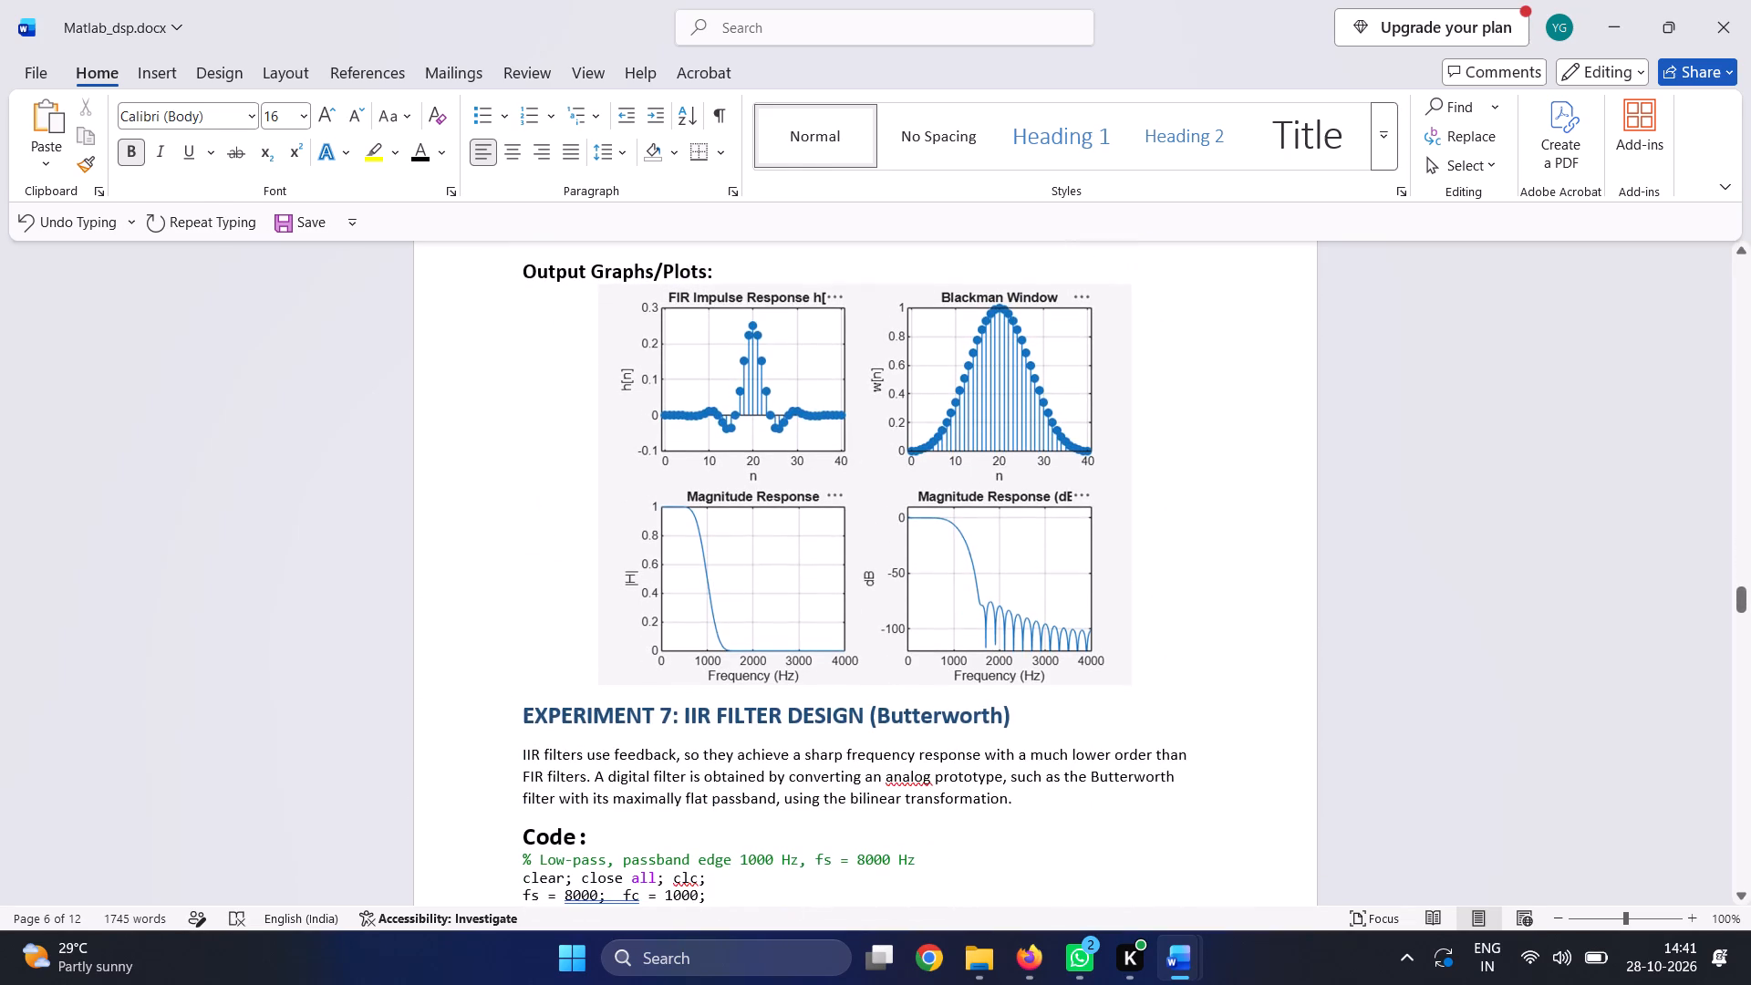
pyautogui.click(1014, 716)
pyautogui.press('Return')
pyautogui.hotkey('ctrl', 'v')
pyautogui.press('BackSpace')
# Paste the "Theory" heading on a new line below the title "EXPERIMENT 8: MATLAB PROGRAM TO GENERATE SIGNALS", without a blank line after it.
pyautogui.scroll(-2, 1014, 716)
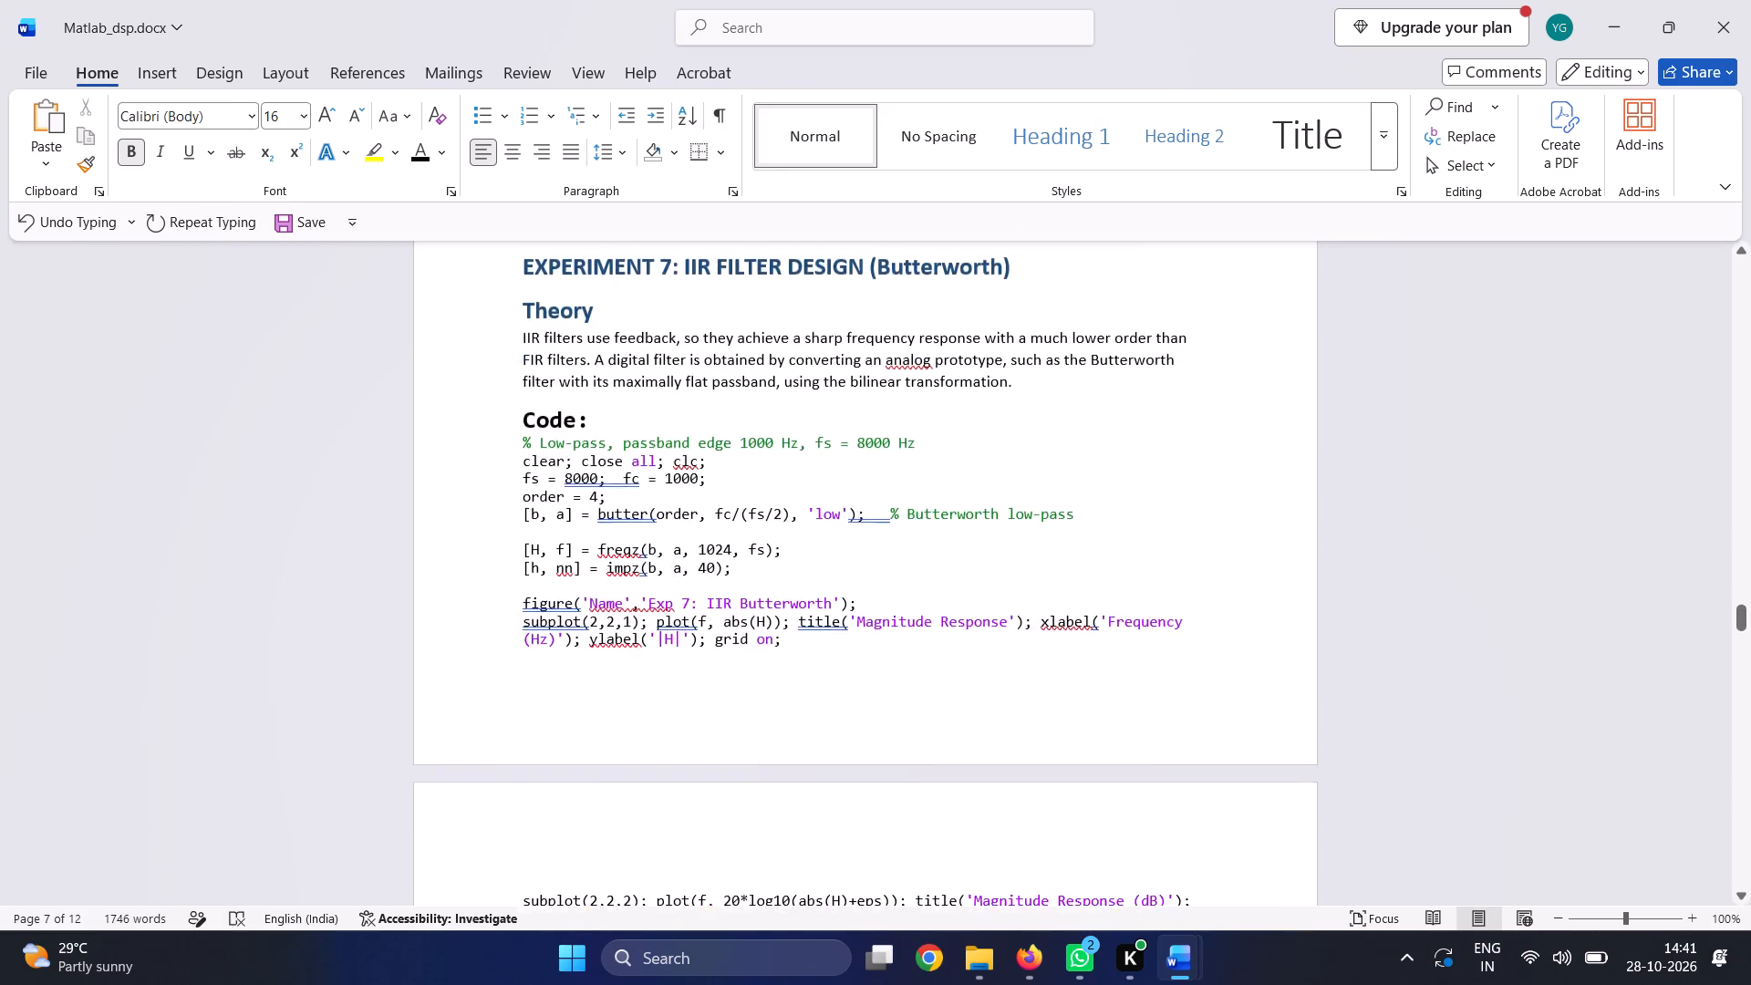
pyautogui.scroll(-2, 1014, 716)
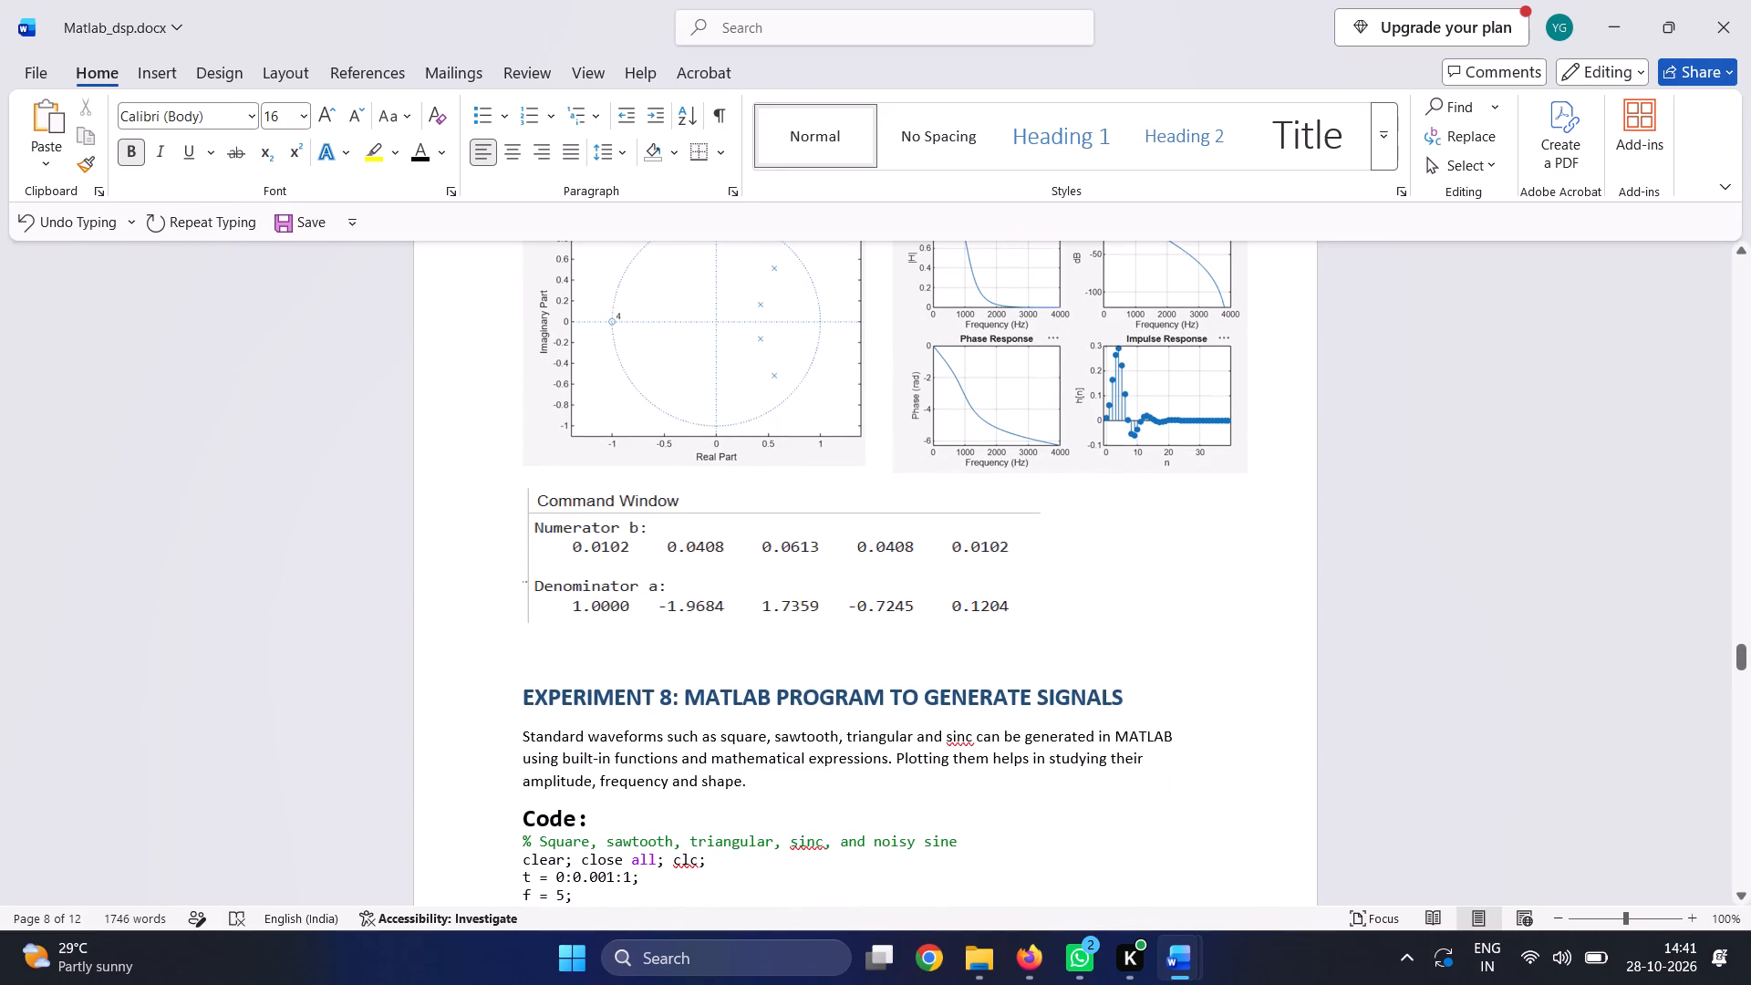
pyautogui.click(1117, 695)
pyautogui.press('Return')
pyautogui.hotkey('ctrl', 'v')
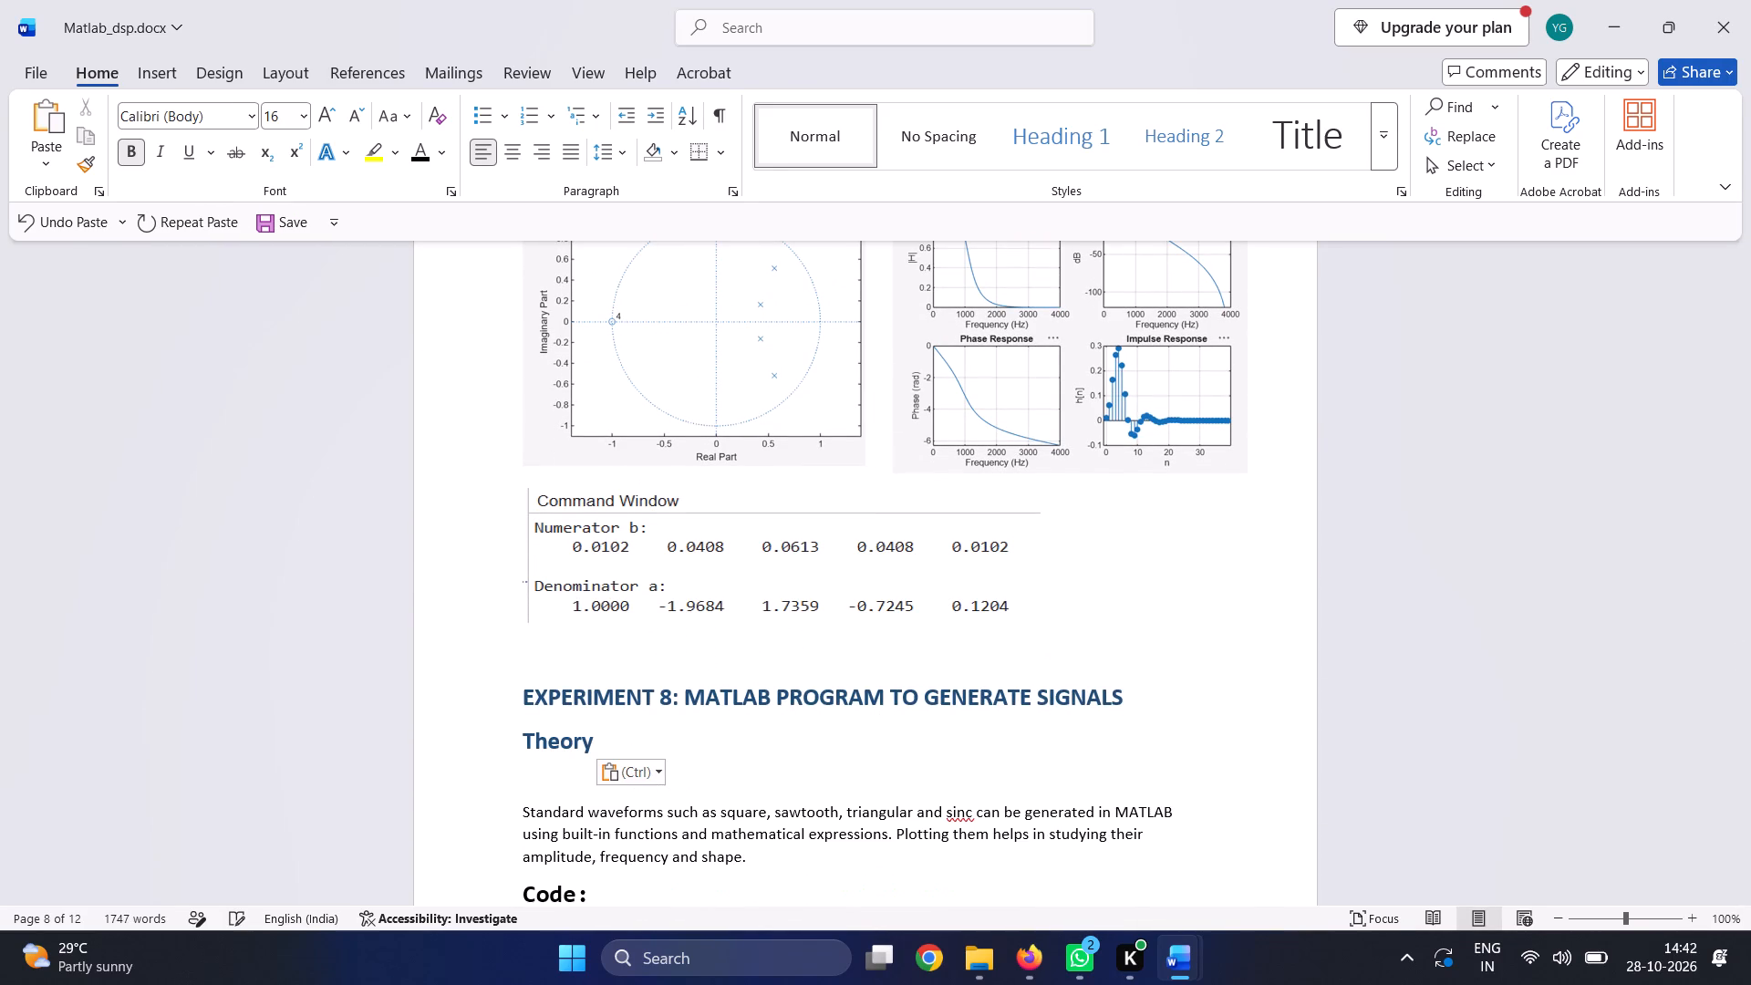
pyautogui.press('BackSpace')
# Paste the "Theory" heading below the title "EXPERIMENT 9: MATLAB PROGRAM FOR GENERATION / ADDITION OF SEQUENCES", without a blank line after it.
pyautogui.scroll(-2, 1117, 695)
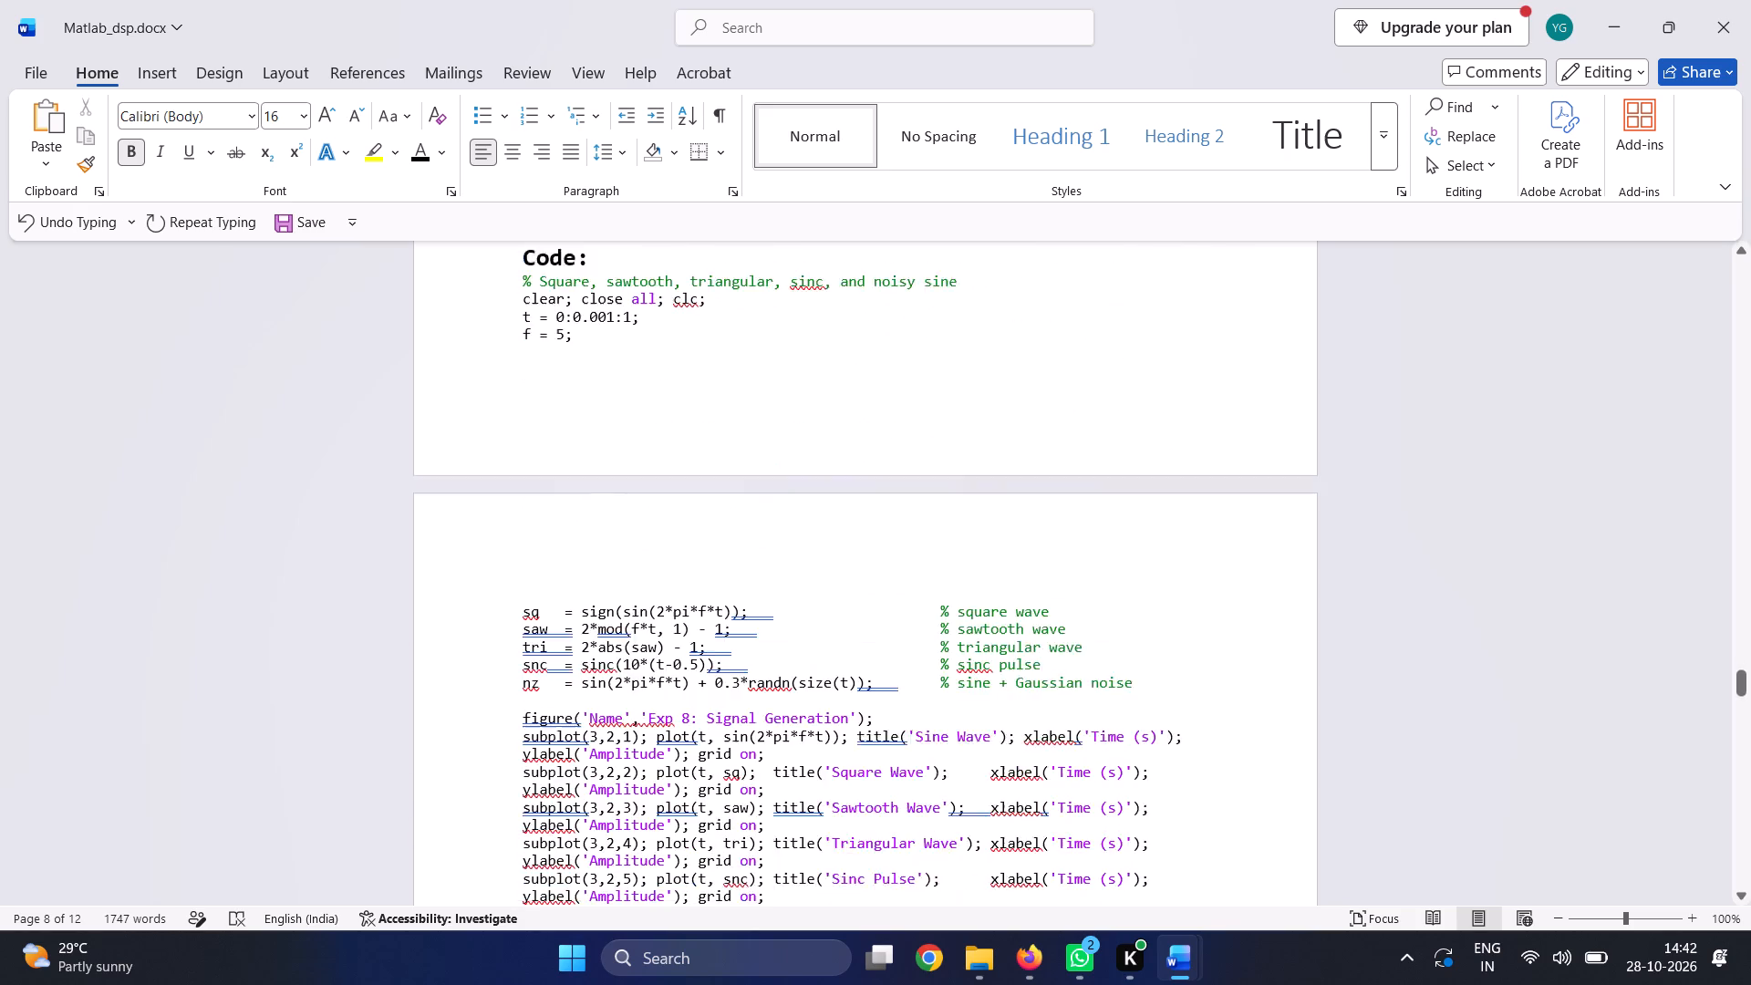
pyautogui.scroll(-2, 1117, 695)
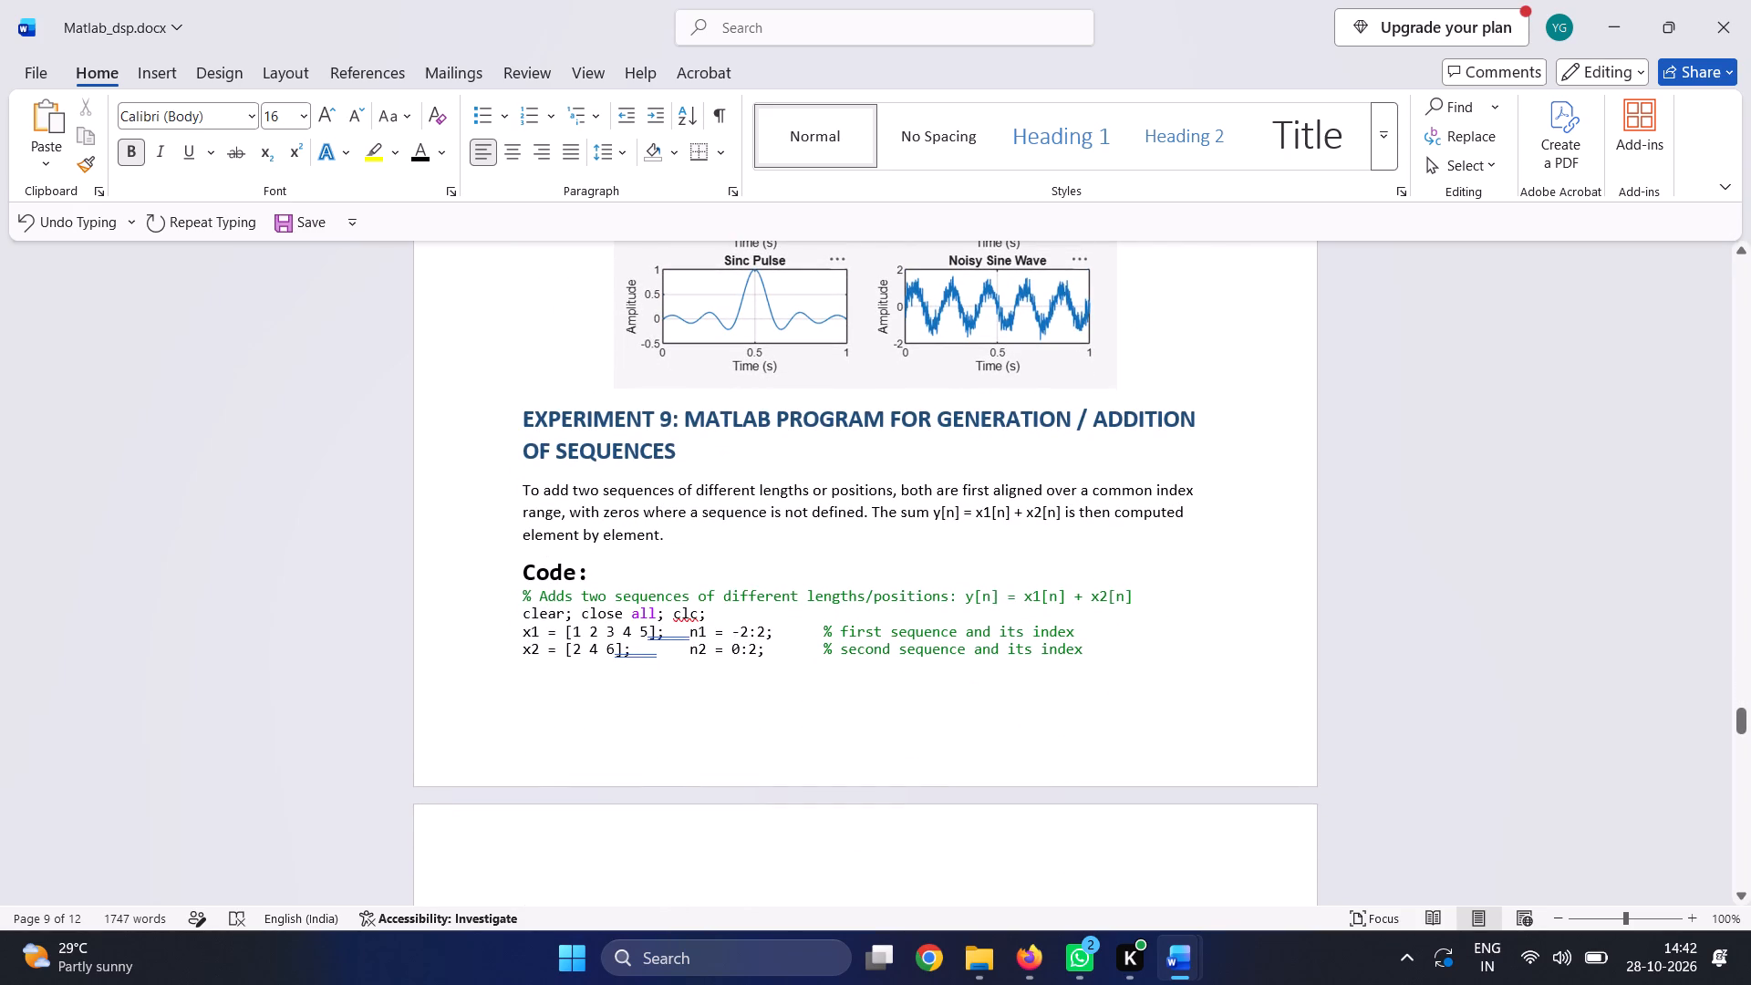
pyautogui.click(784, 436)
pyautogui.press('Return')
pyautogui.hotkey('ctrl', 'v')
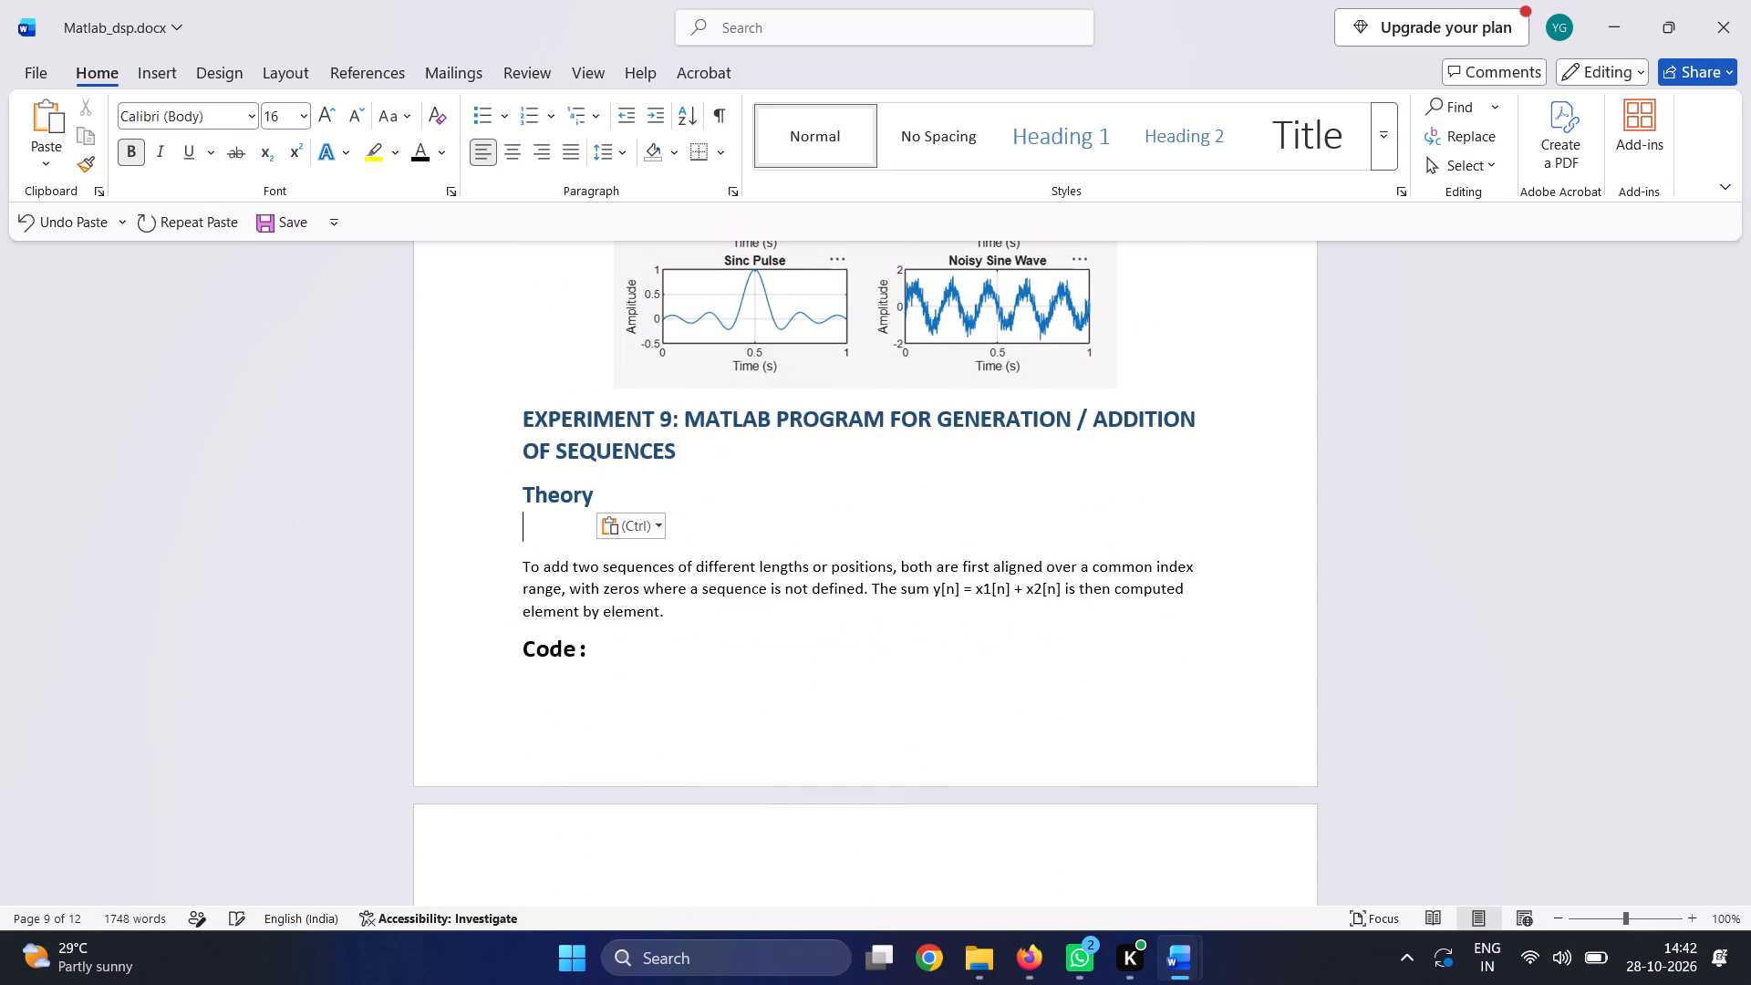
pyautogui.press('BackSpace')
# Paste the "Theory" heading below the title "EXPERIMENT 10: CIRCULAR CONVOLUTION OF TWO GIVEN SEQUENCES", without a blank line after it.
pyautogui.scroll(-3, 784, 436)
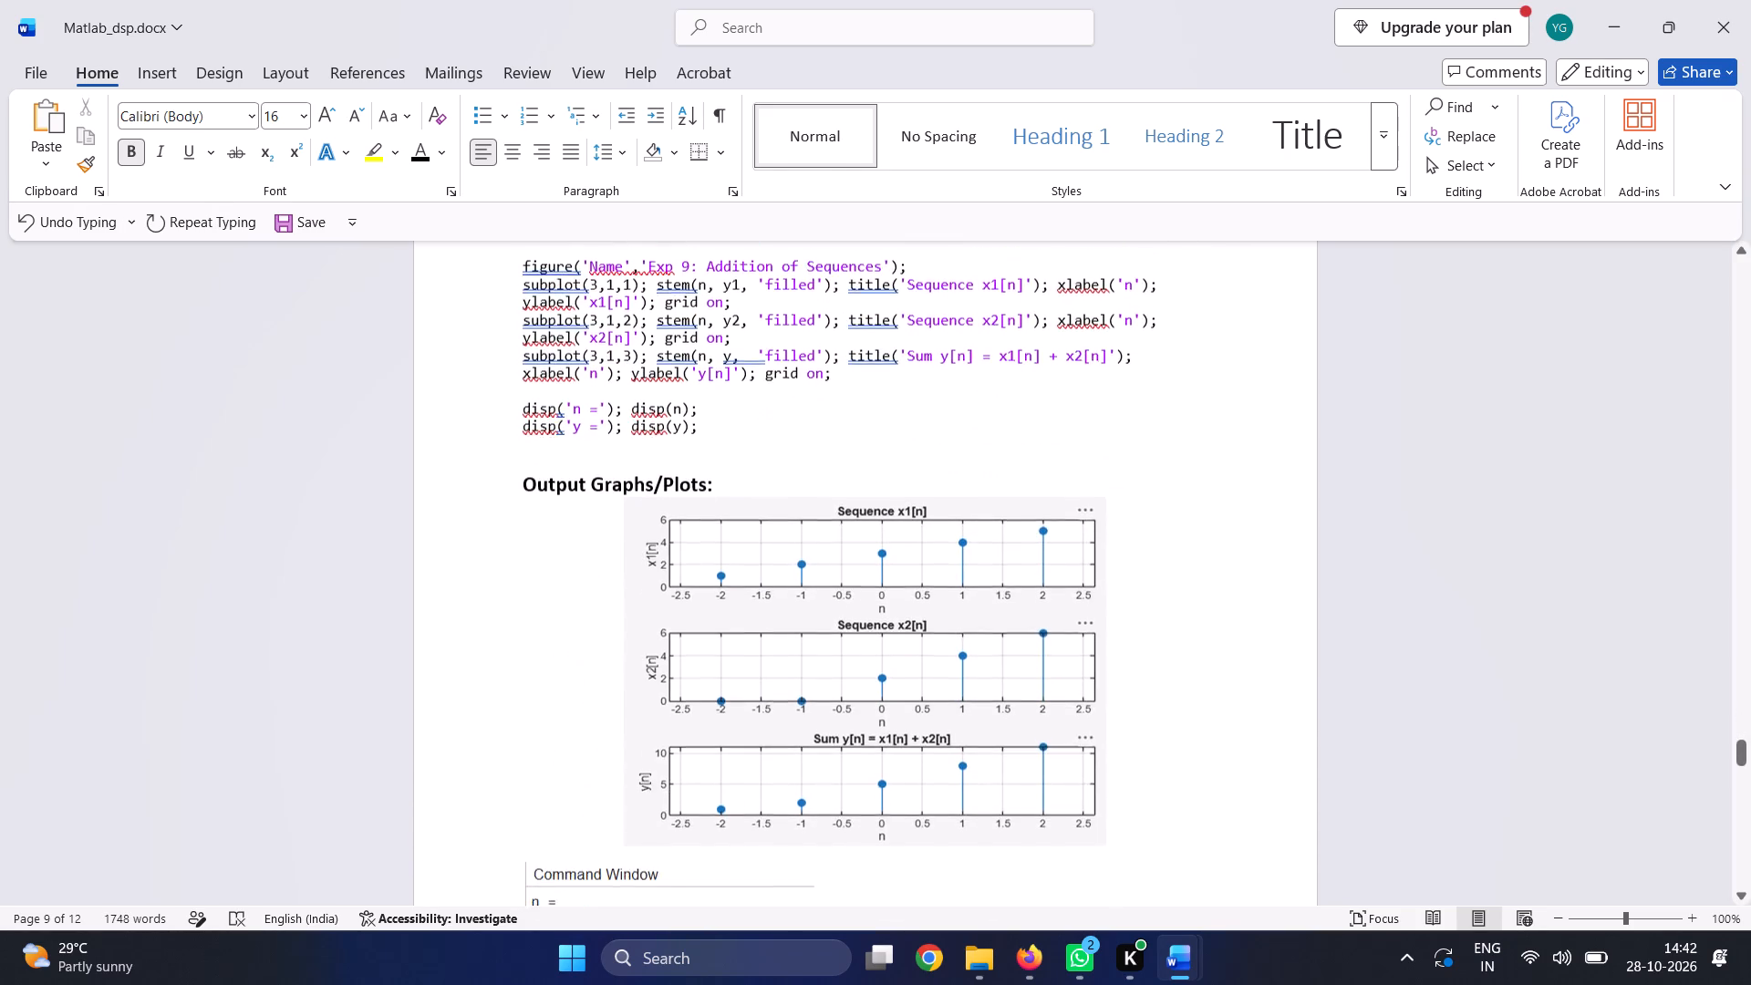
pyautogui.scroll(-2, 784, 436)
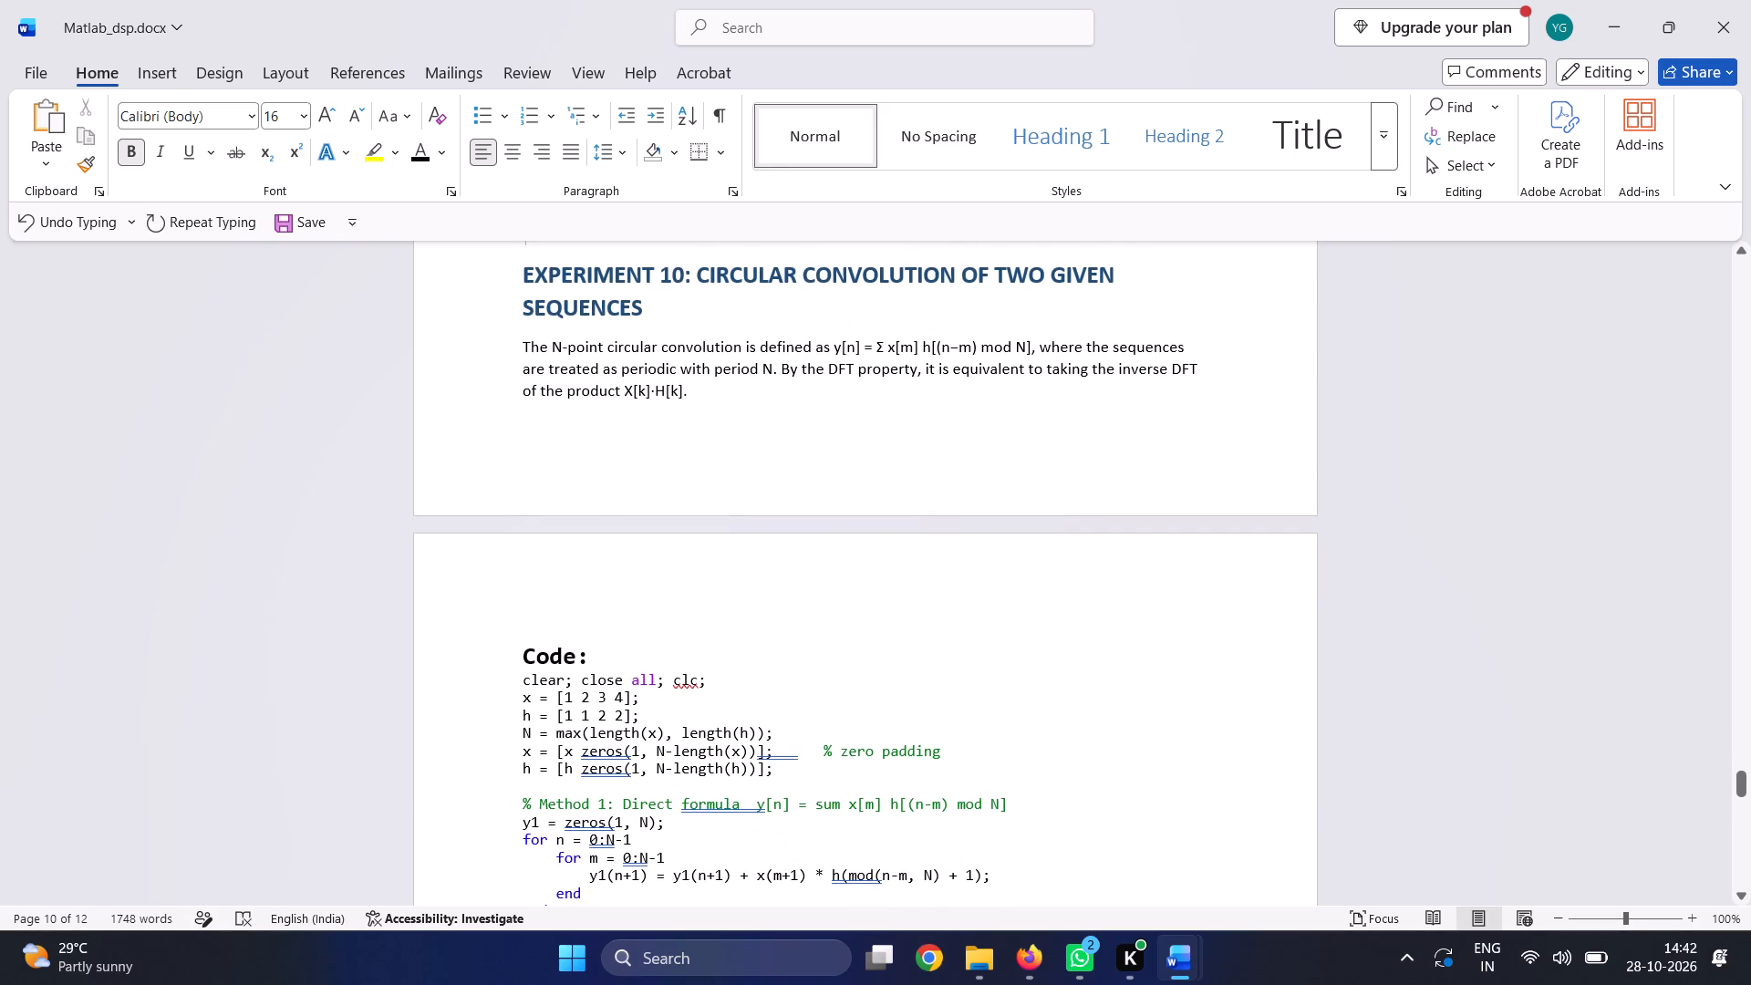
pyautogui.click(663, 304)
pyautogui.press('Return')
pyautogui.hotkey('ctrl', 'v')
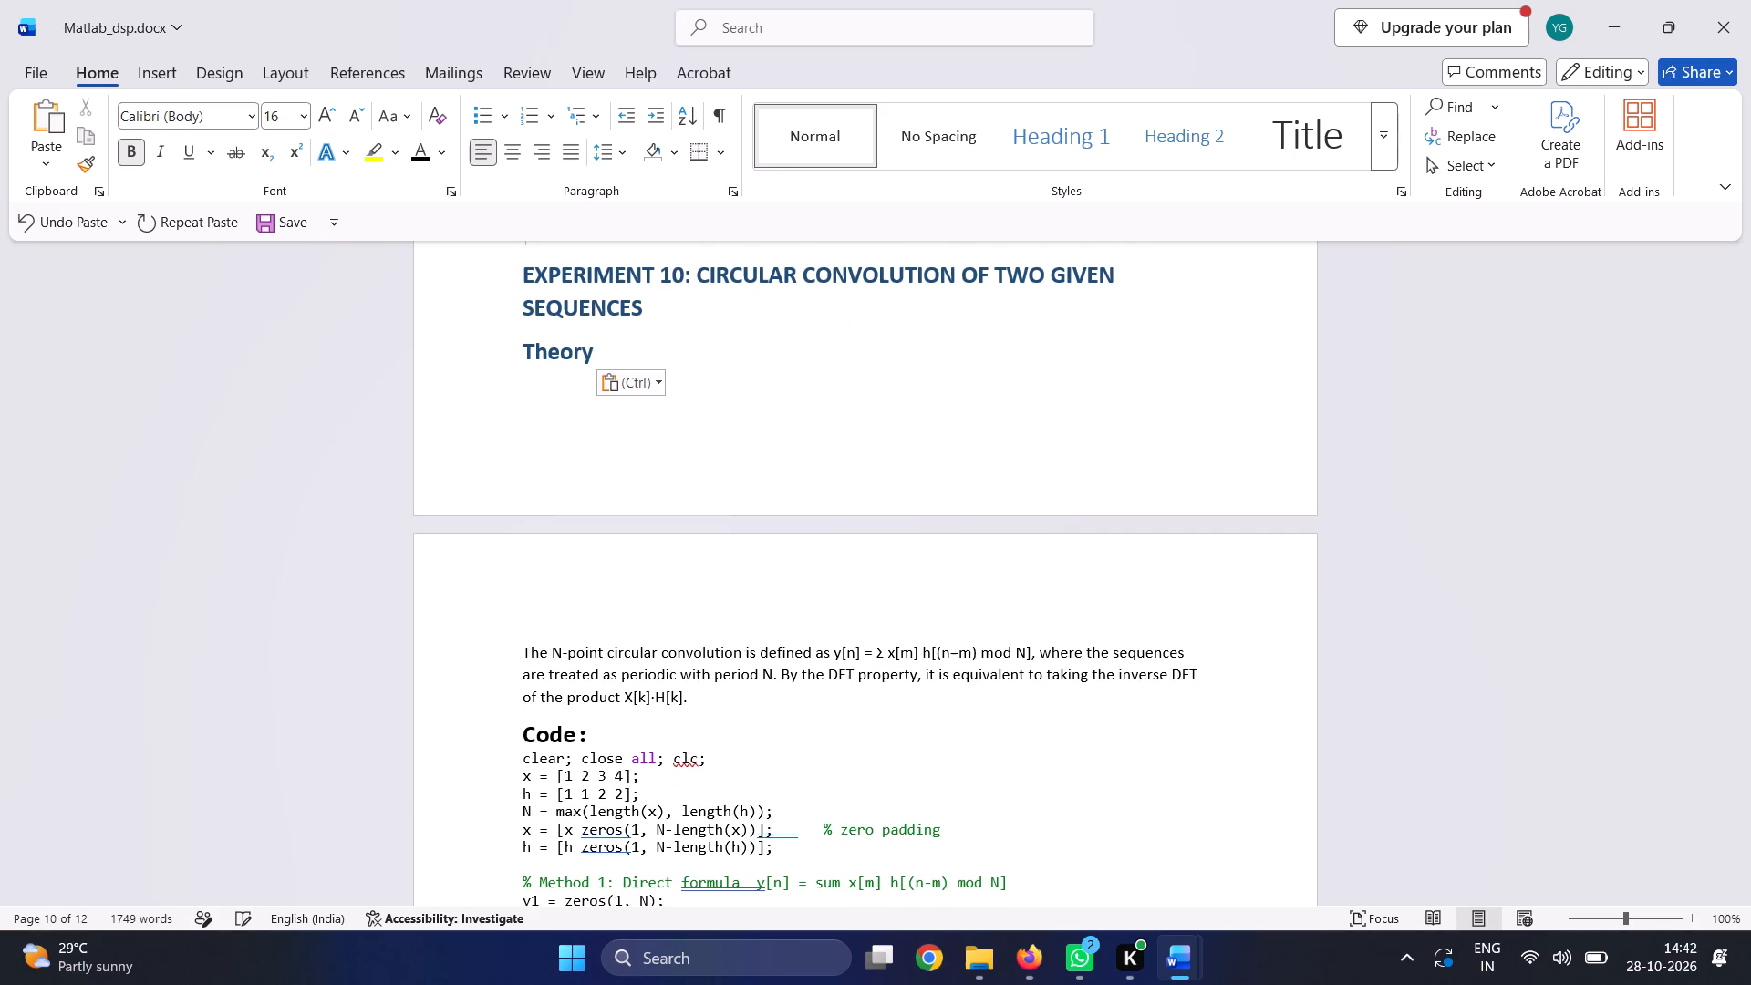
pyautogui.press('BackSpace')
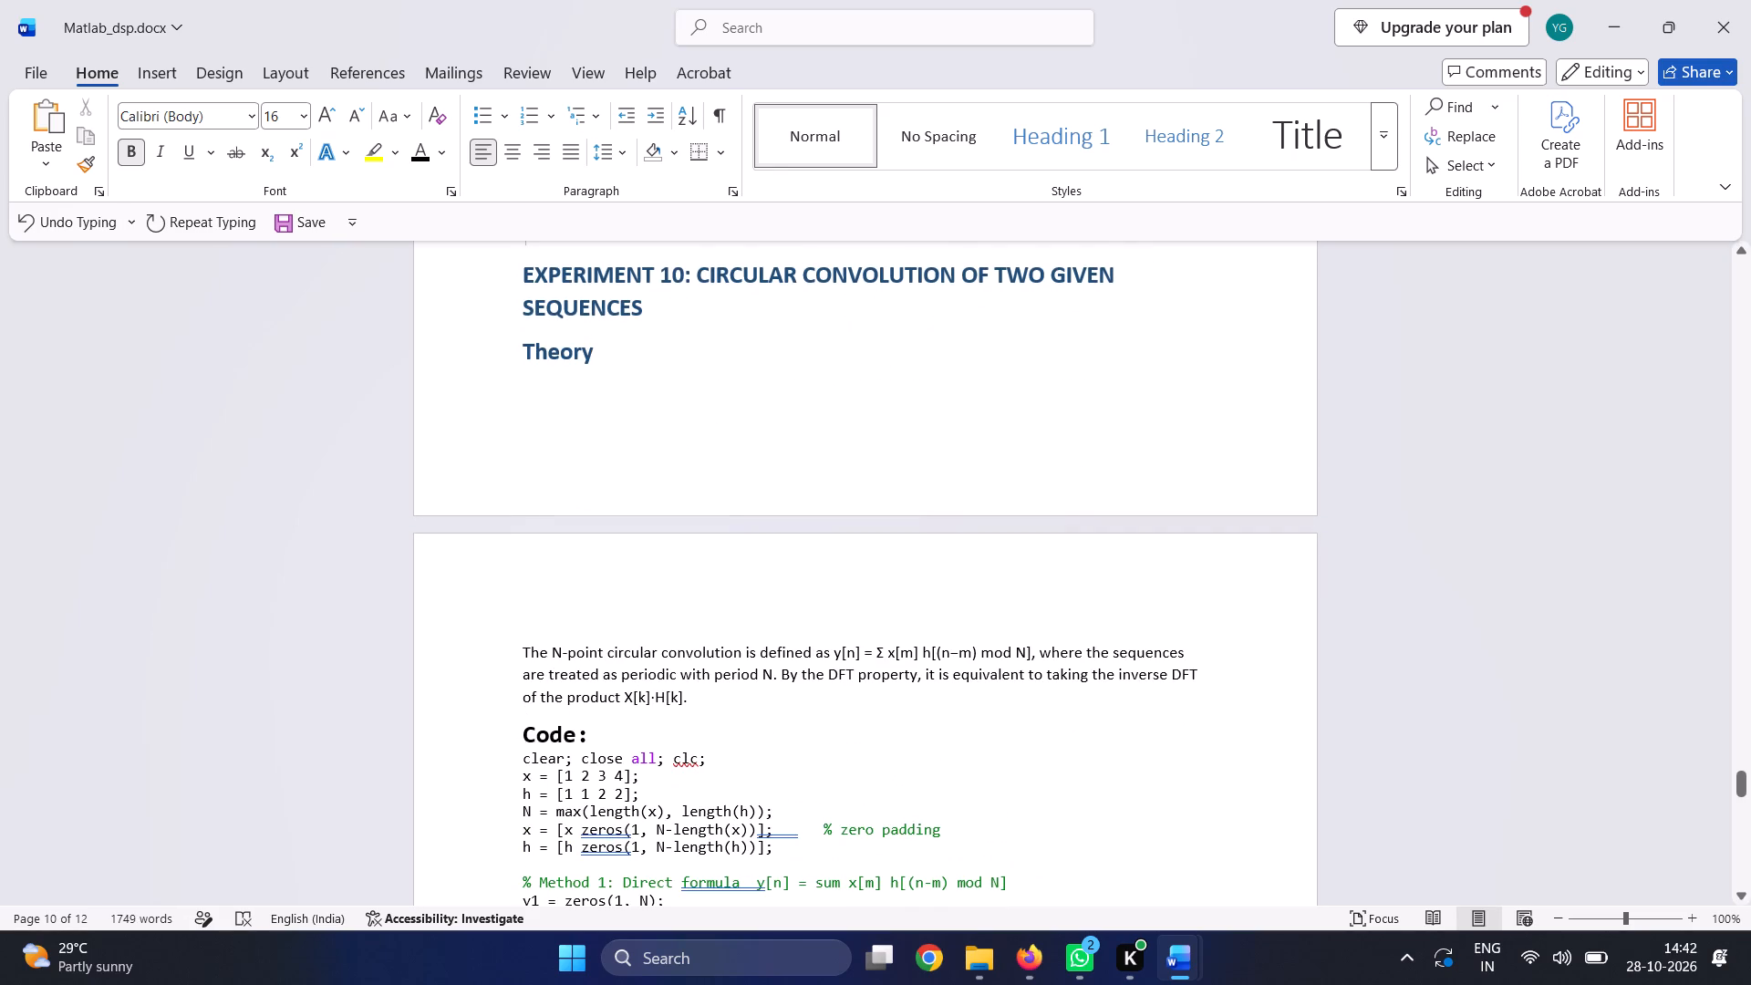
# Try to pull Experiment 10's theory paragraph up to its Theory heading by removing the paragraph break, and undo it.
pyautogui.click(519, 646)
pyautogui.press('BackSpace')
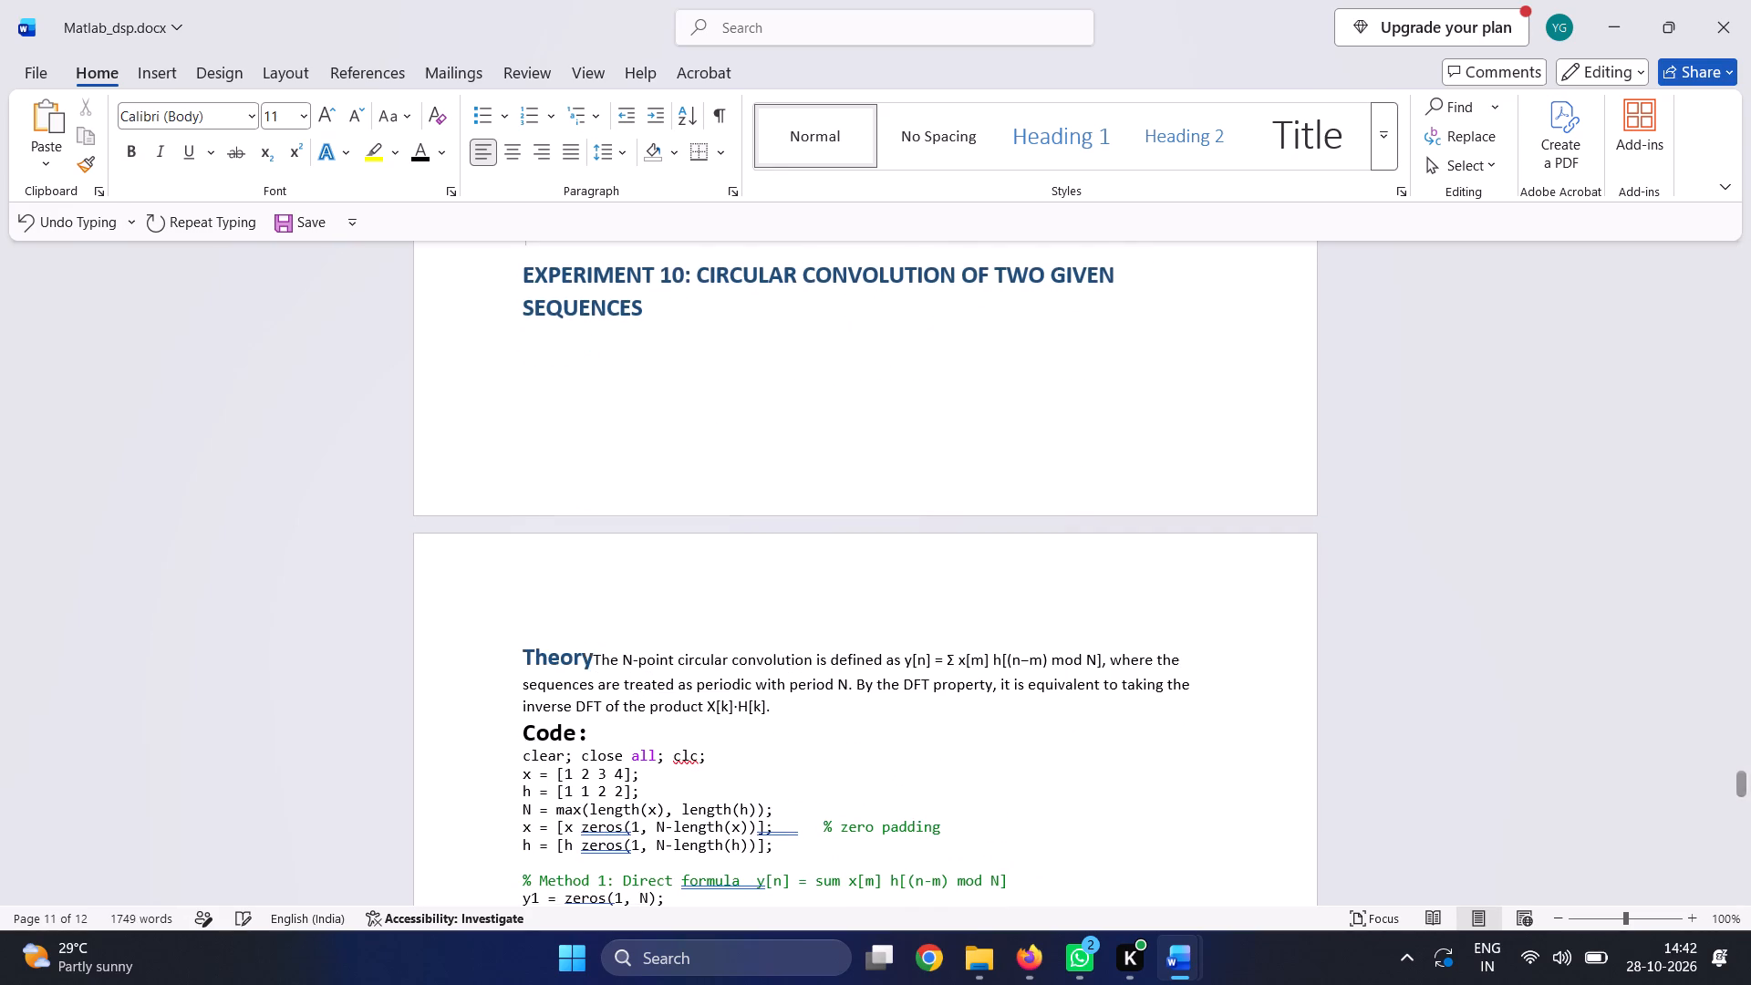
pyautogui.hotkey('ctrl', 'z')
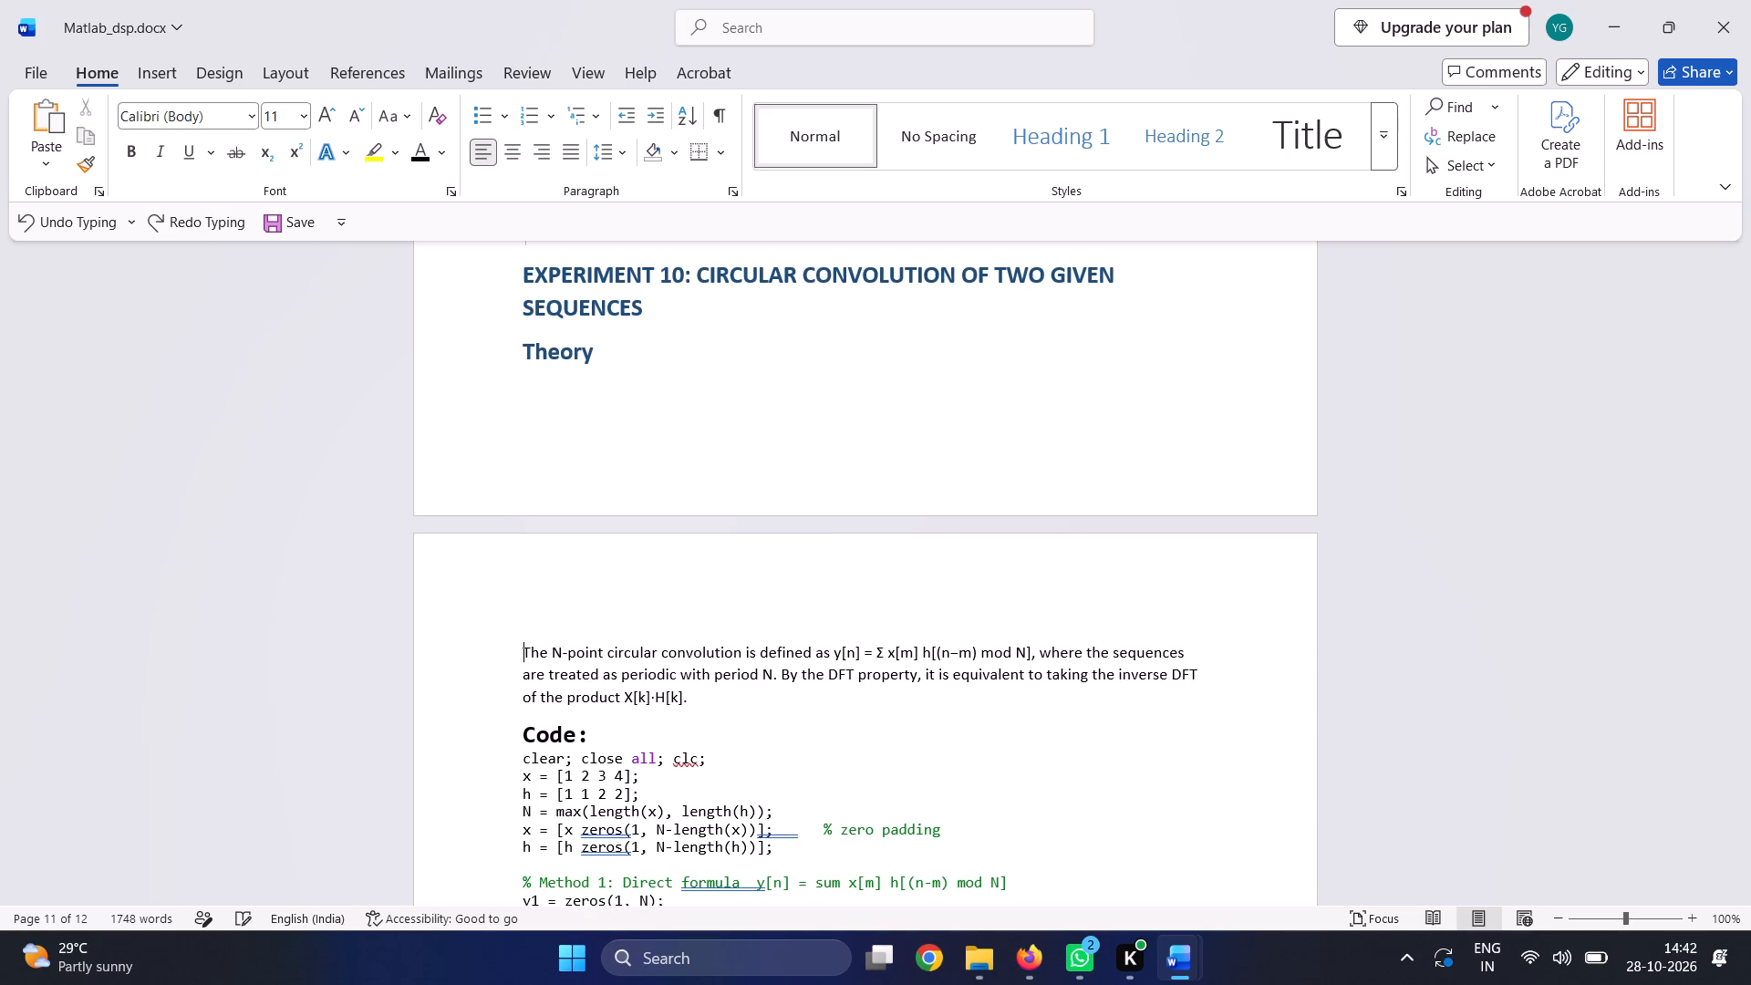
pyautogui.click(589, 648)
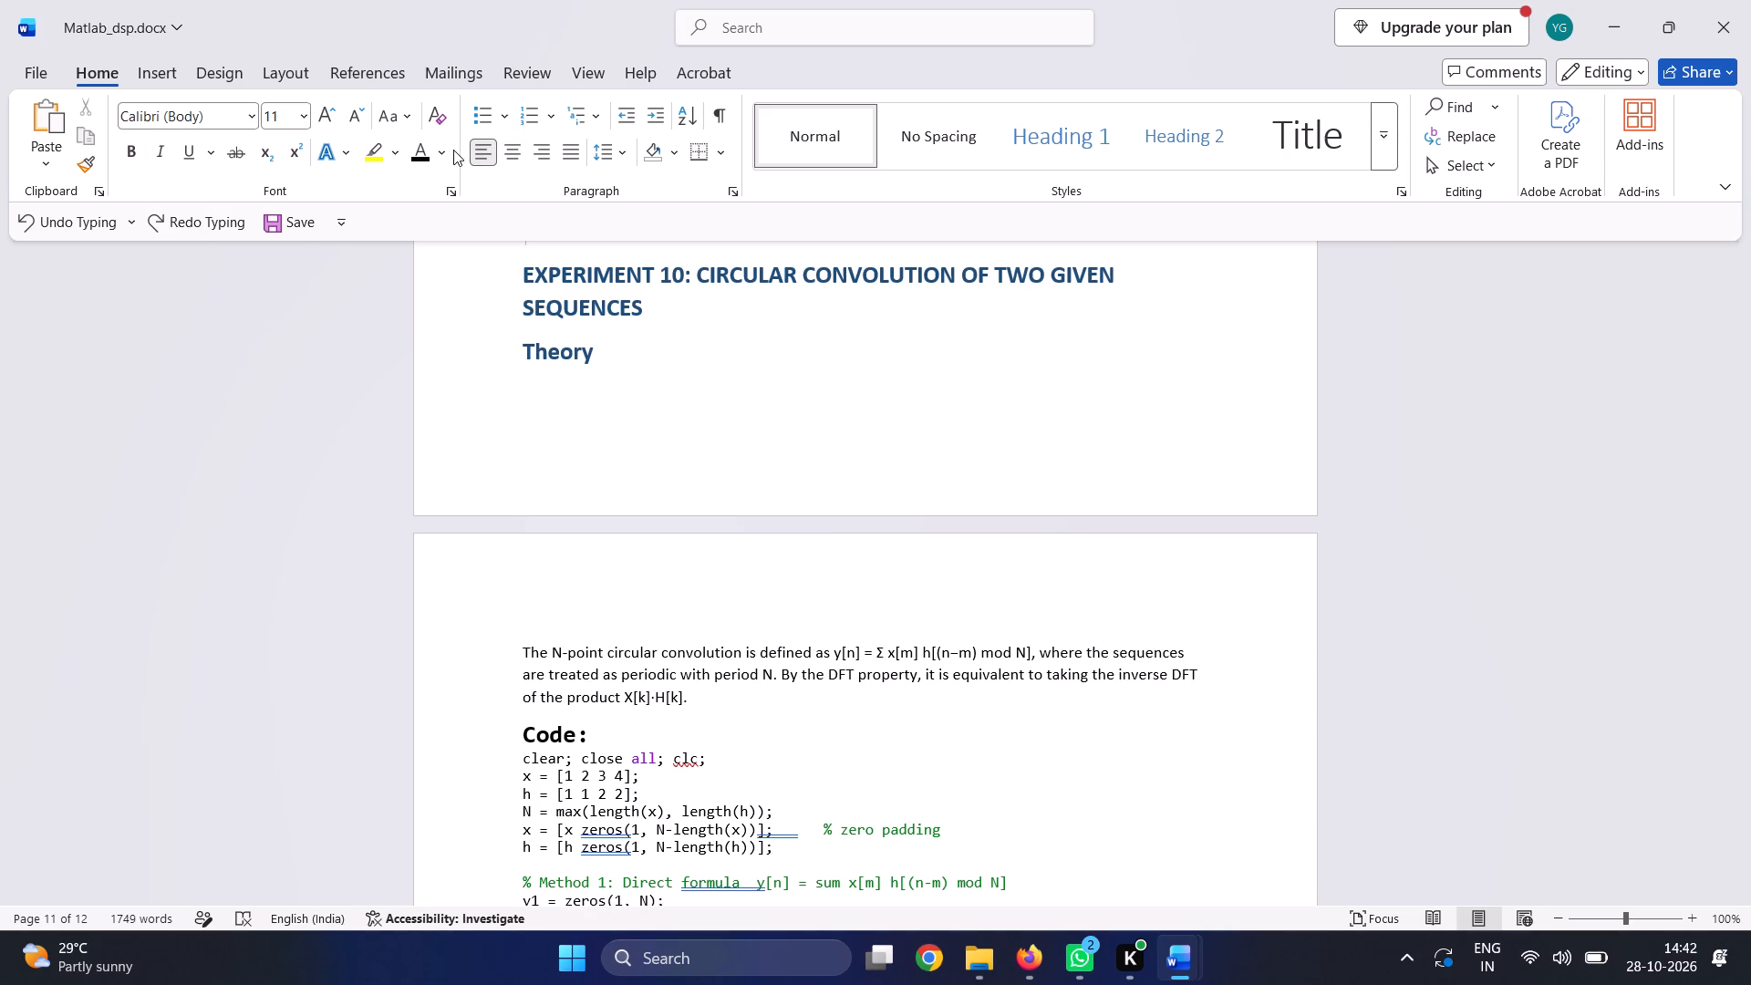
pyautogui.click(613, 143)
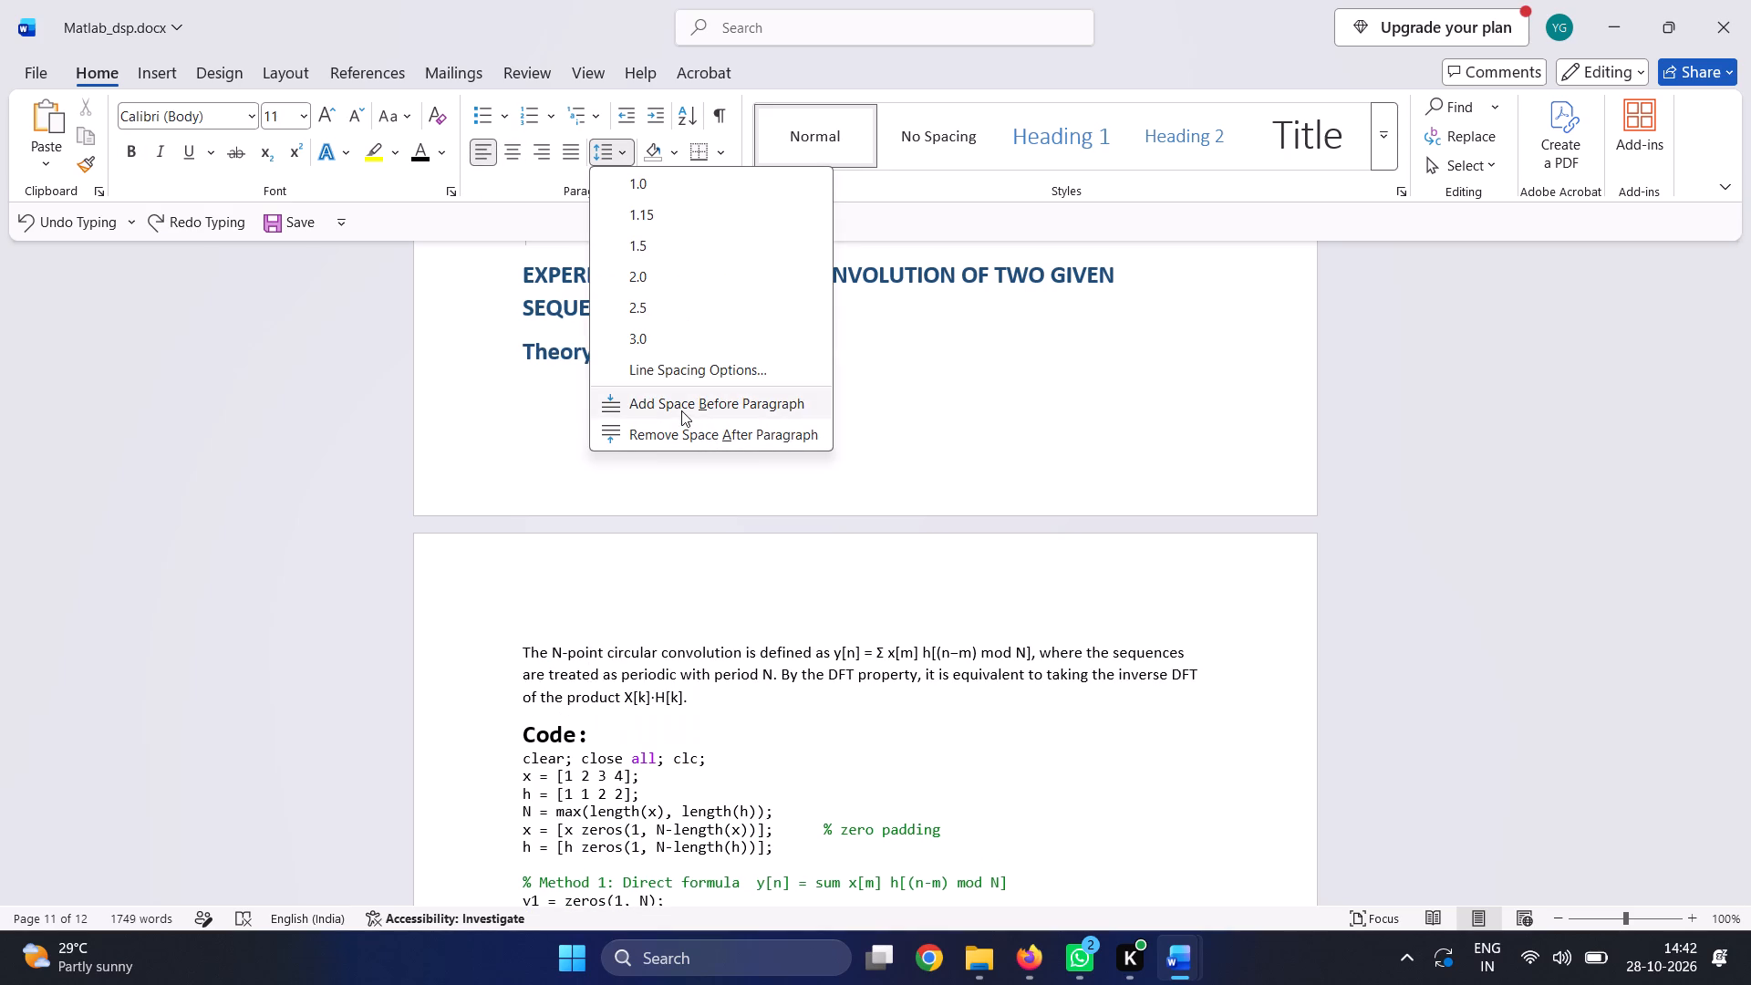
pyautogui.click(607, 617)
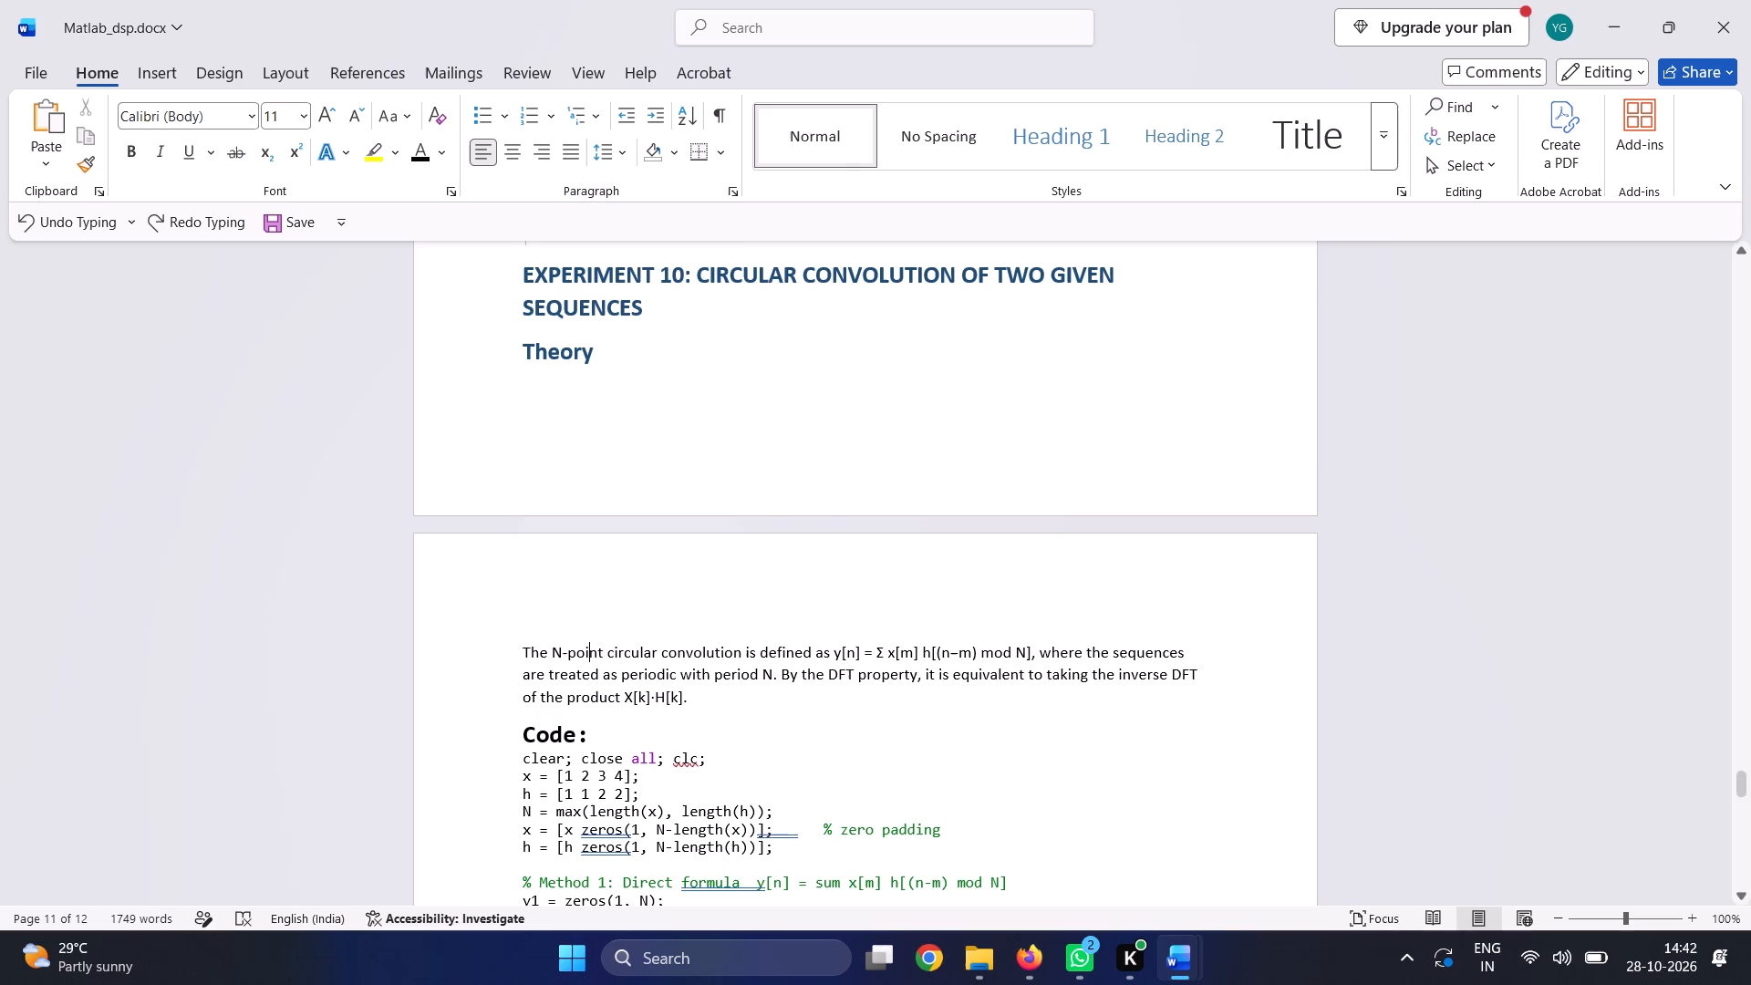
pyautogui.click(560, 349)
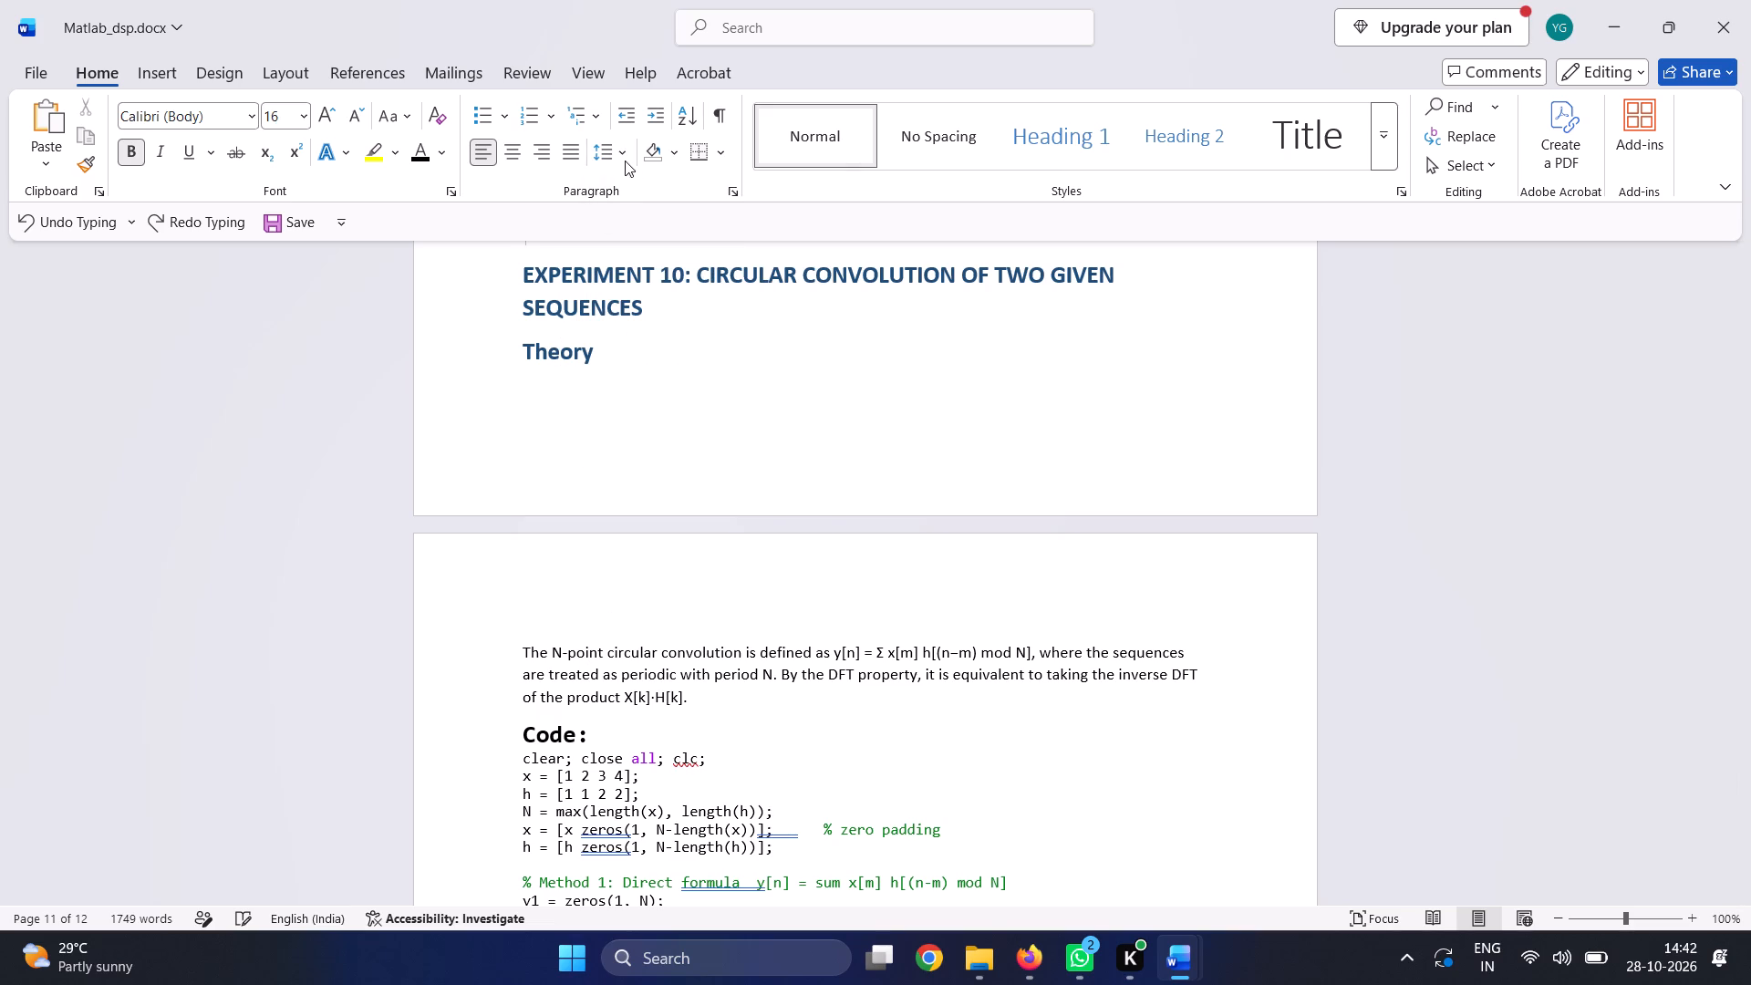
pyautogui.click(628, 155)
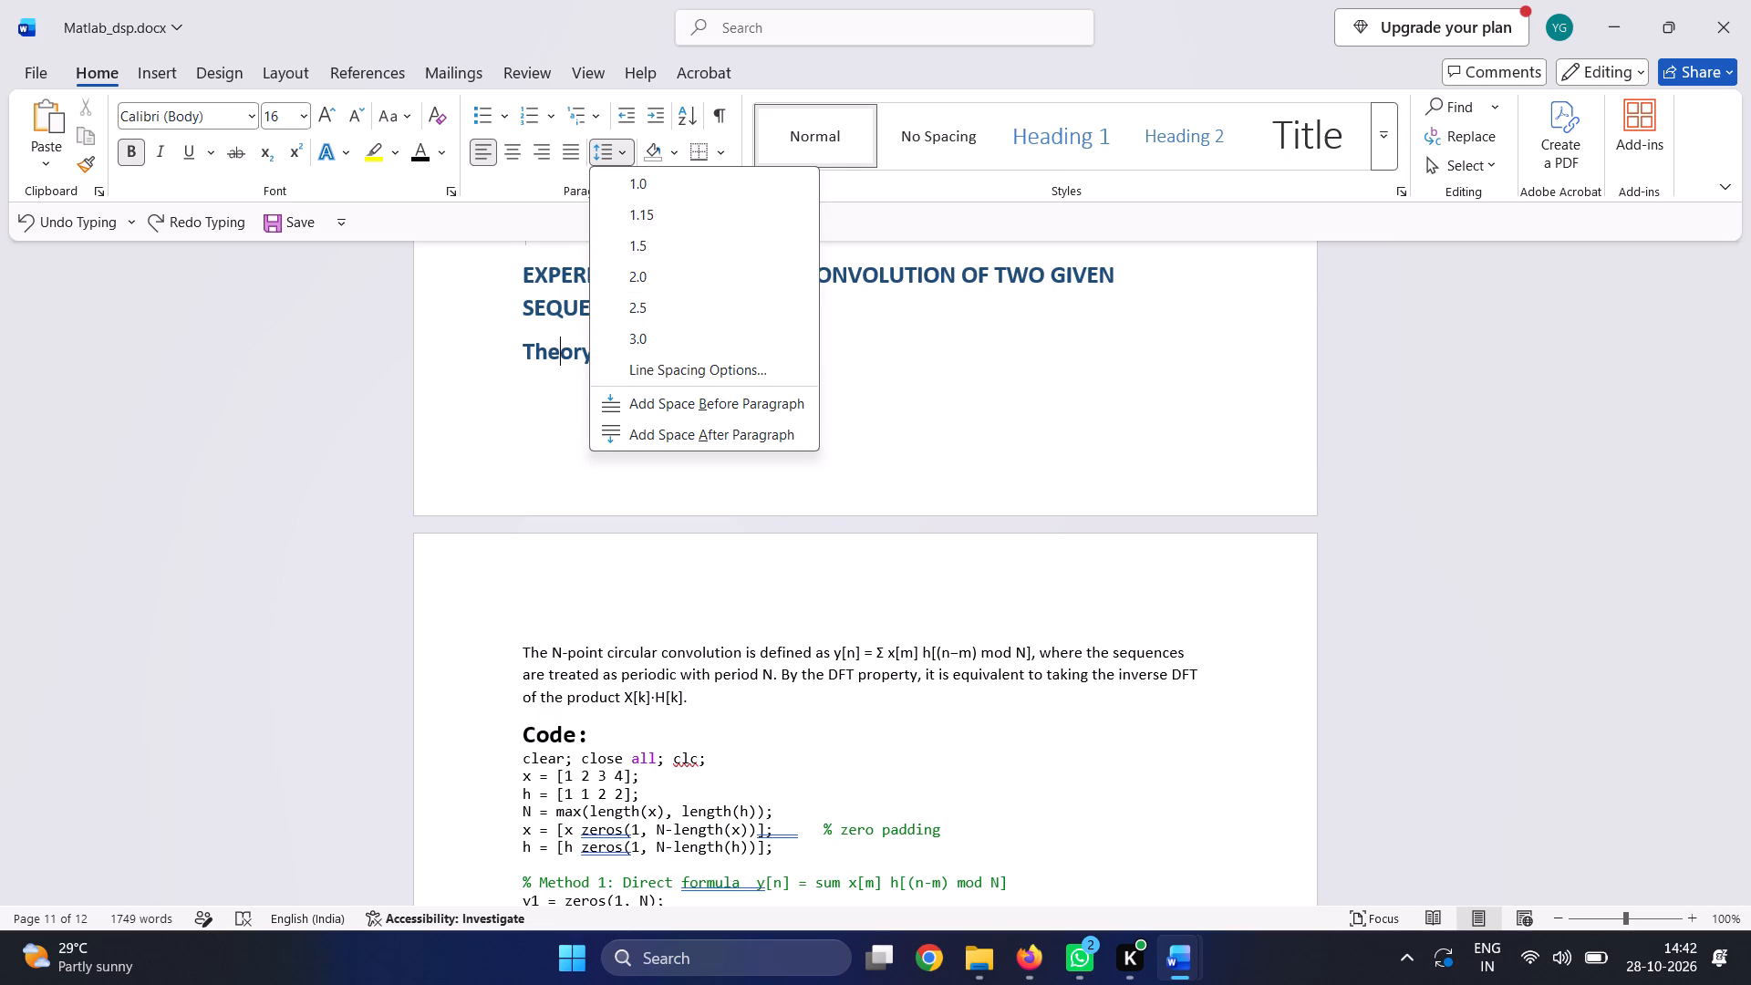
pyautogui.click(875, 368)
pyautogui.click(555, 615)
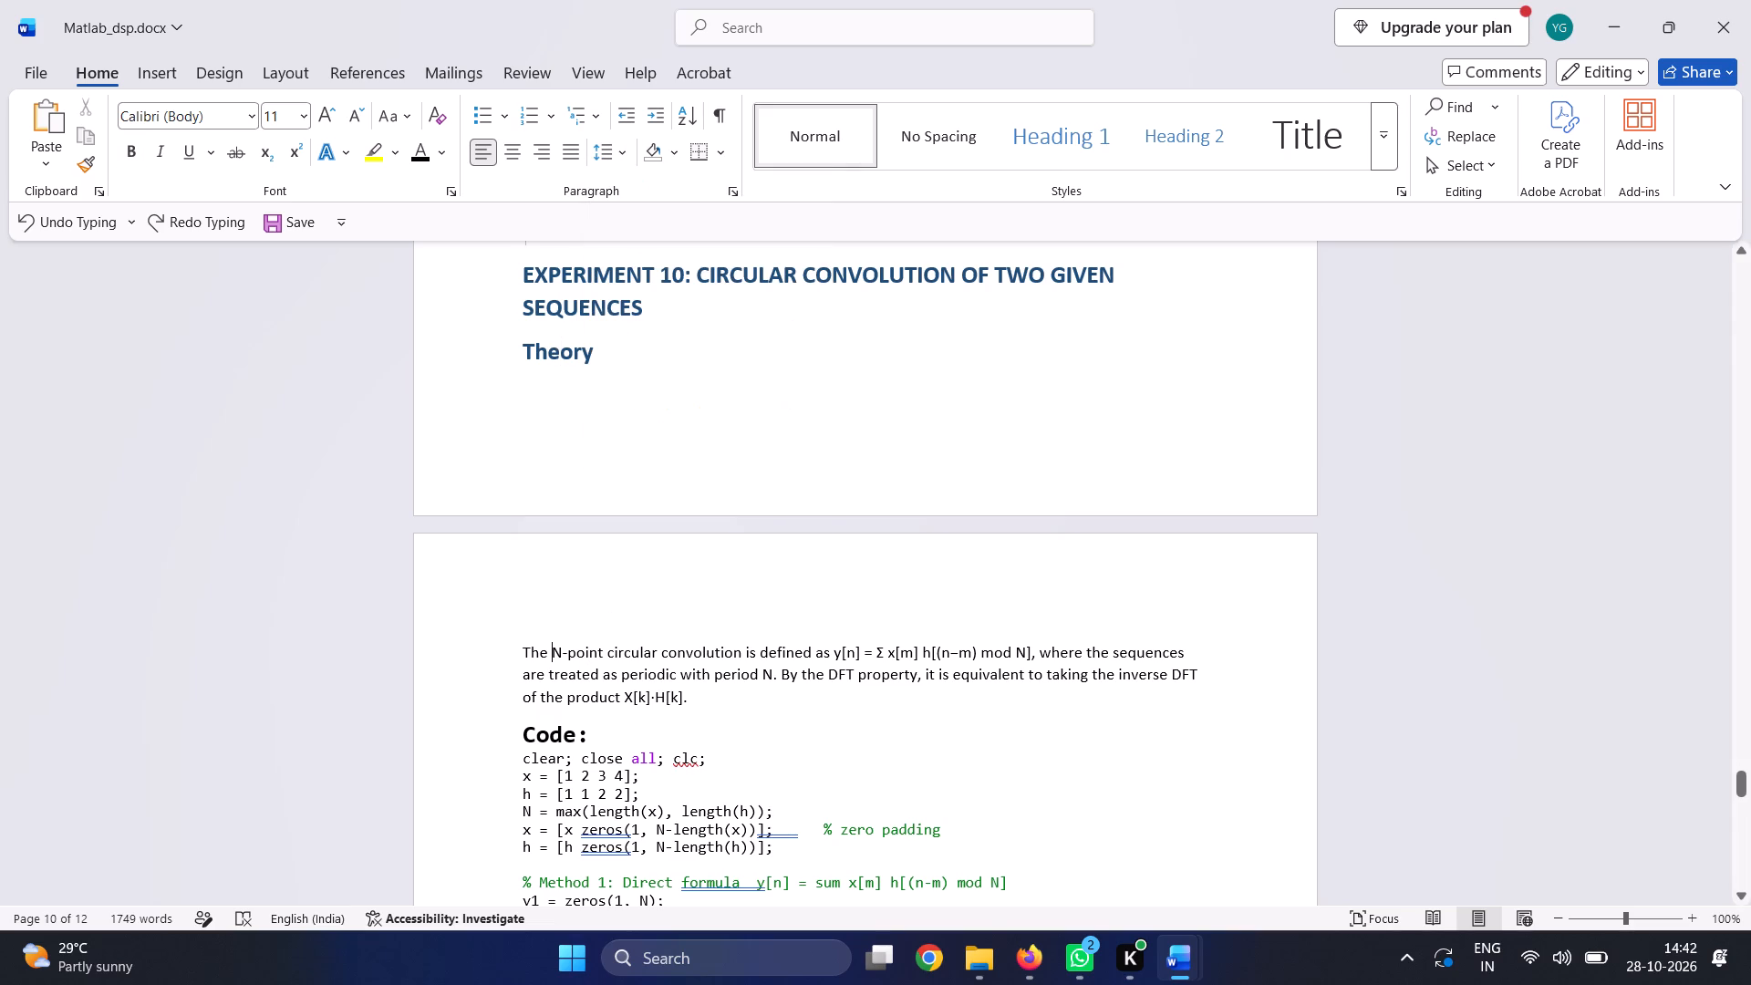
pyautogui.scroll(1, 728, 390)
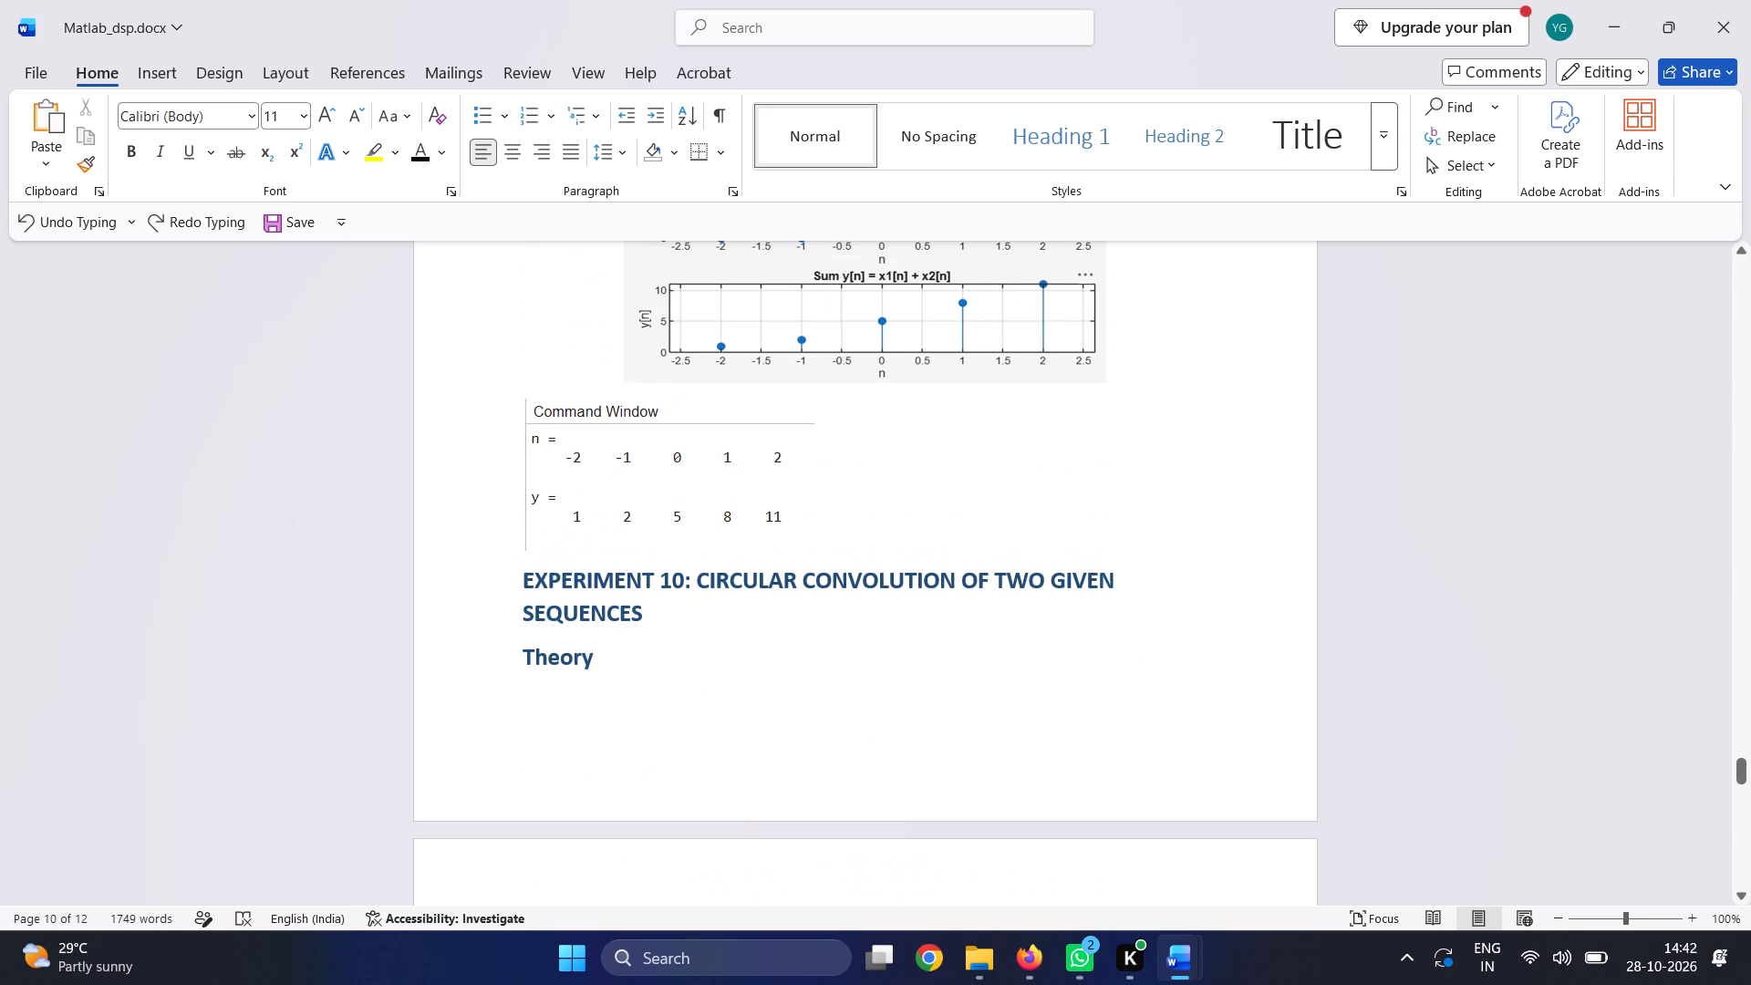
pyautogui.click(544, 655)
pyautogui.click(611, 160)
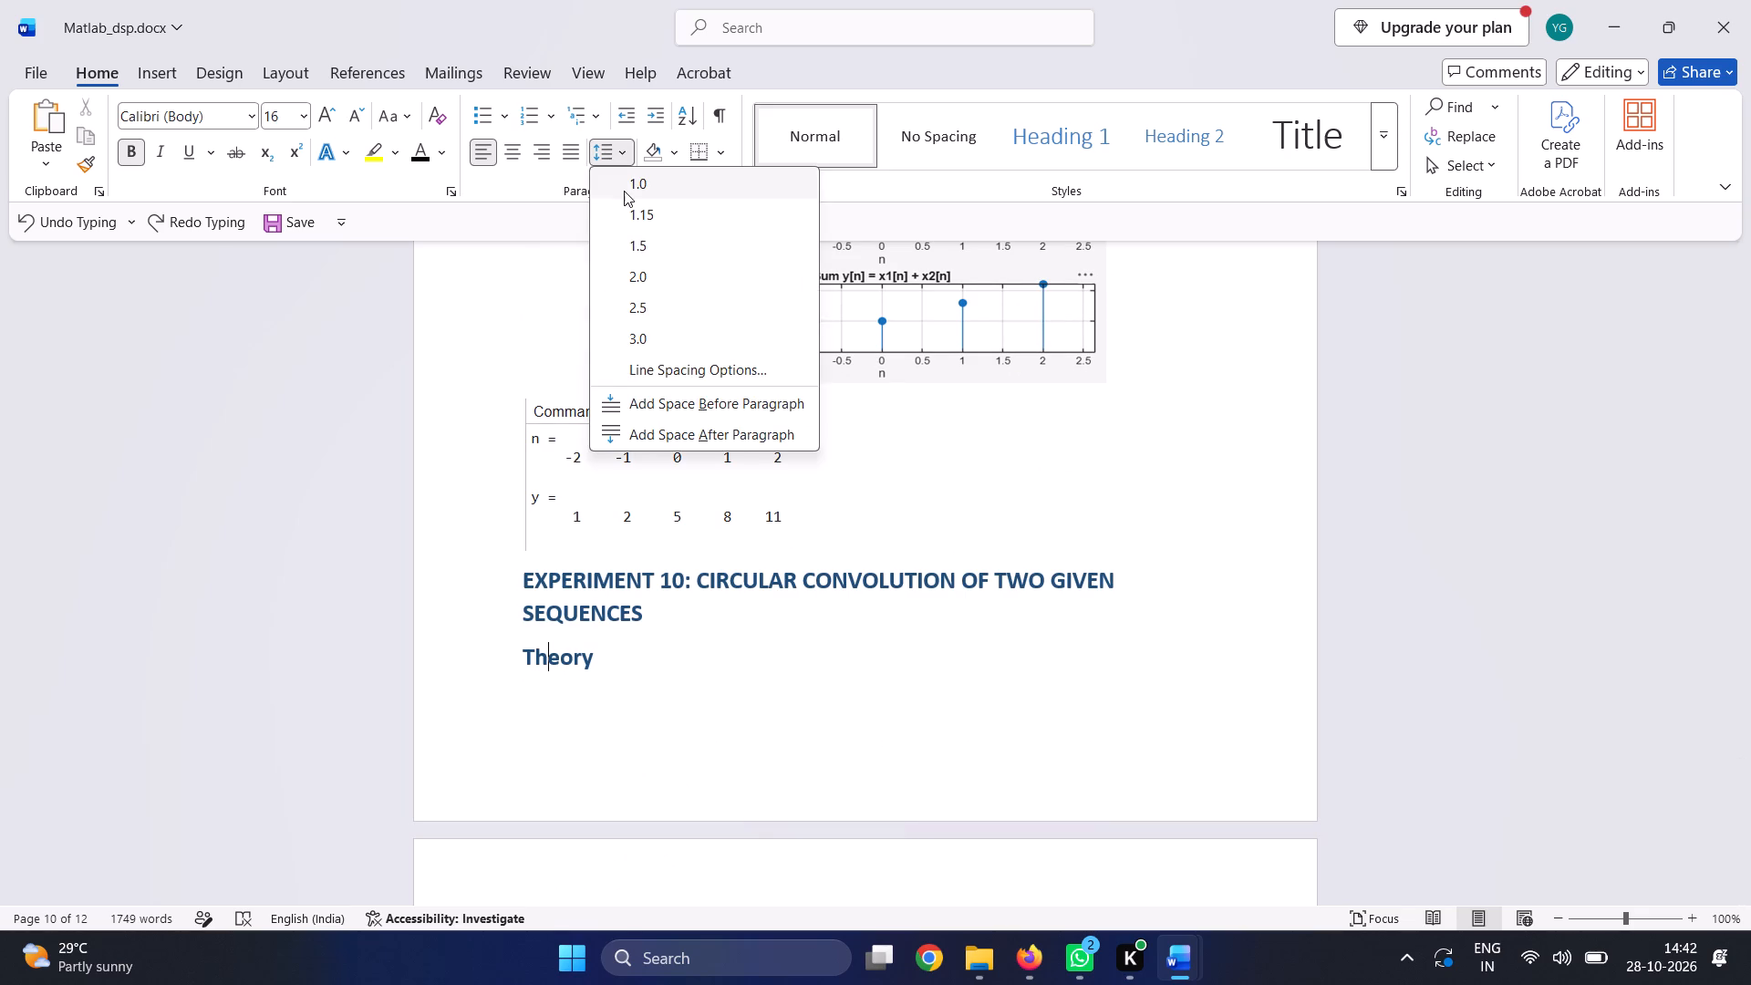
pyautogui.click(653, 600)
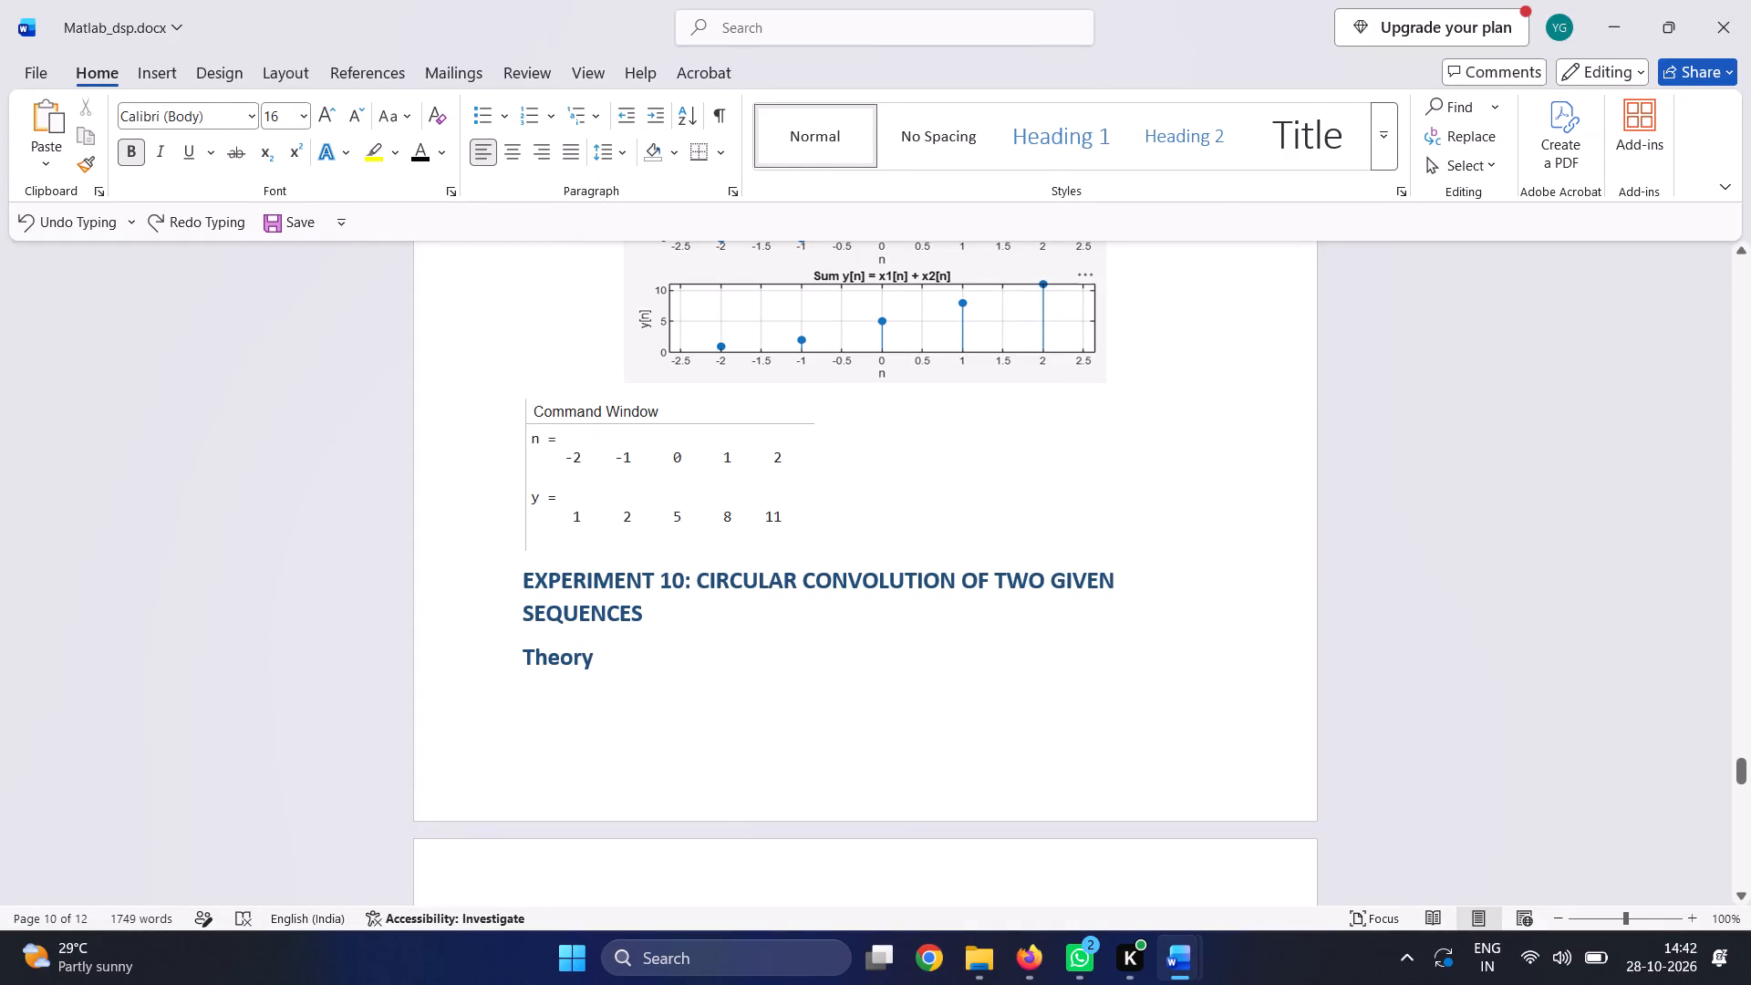
# Look through Experiment 10's theory text, code, plots and command window output to the document's end, checking the page breaks.
pyautogui.scroll(-4, 609, 658)
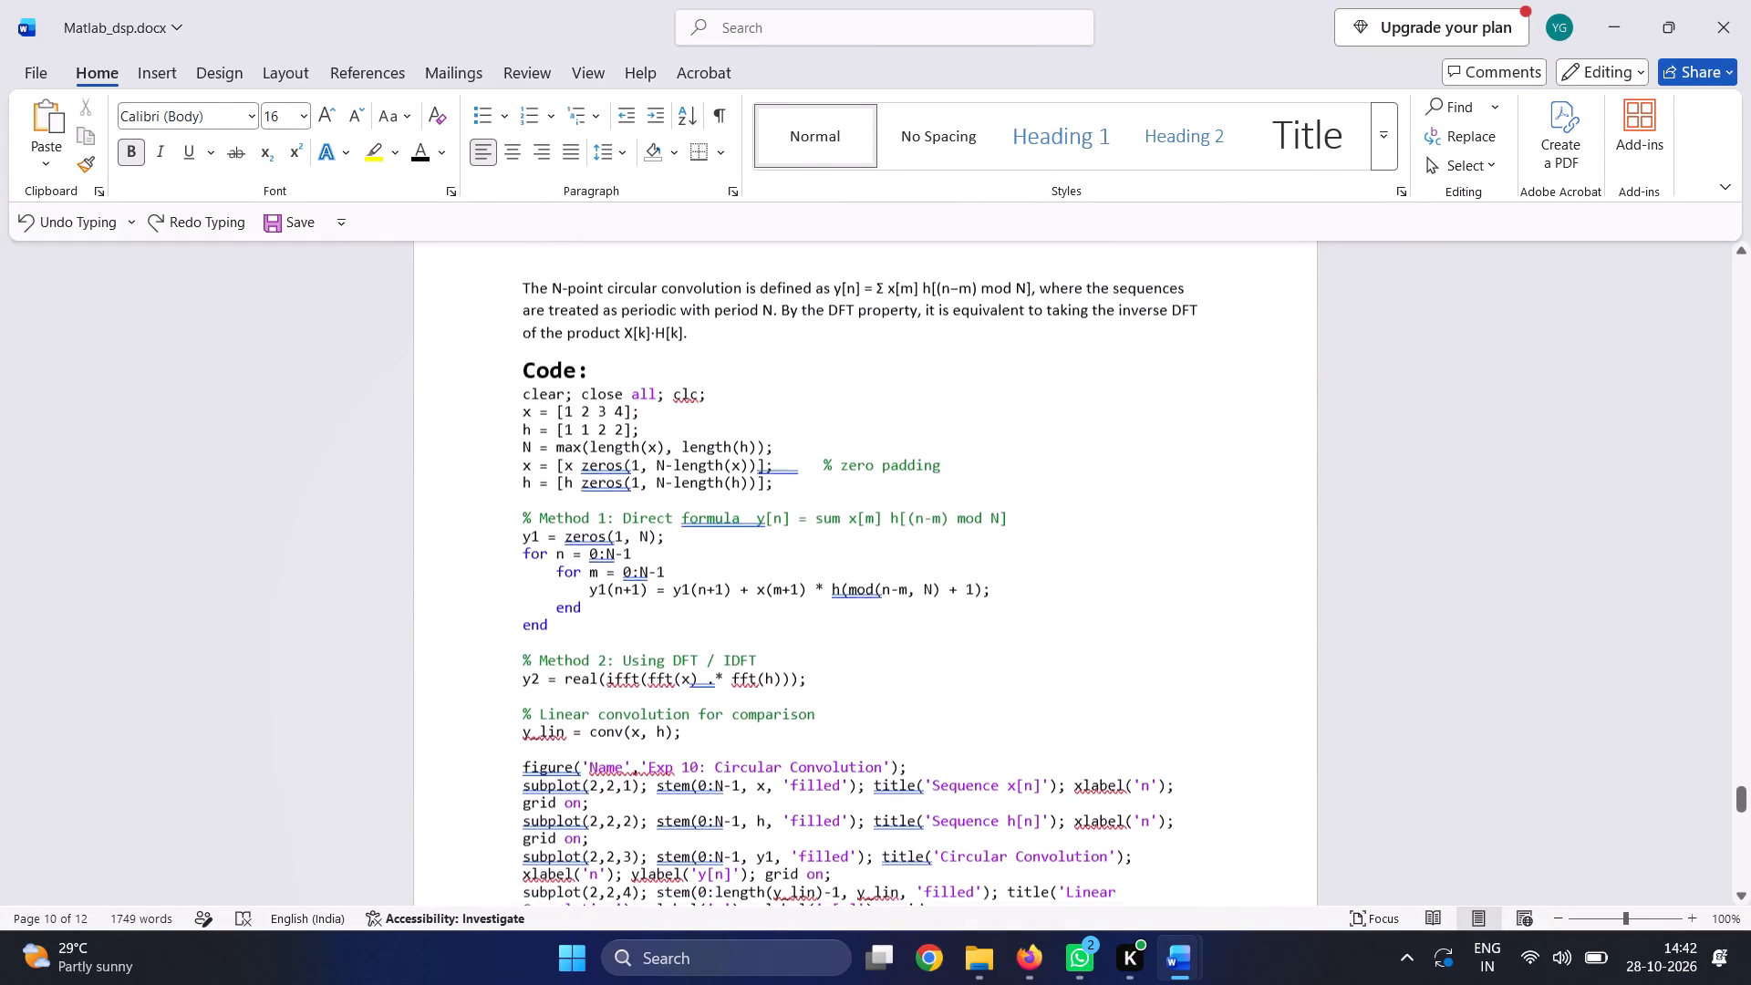
pyautogui.scroll(-4, 613, 596)
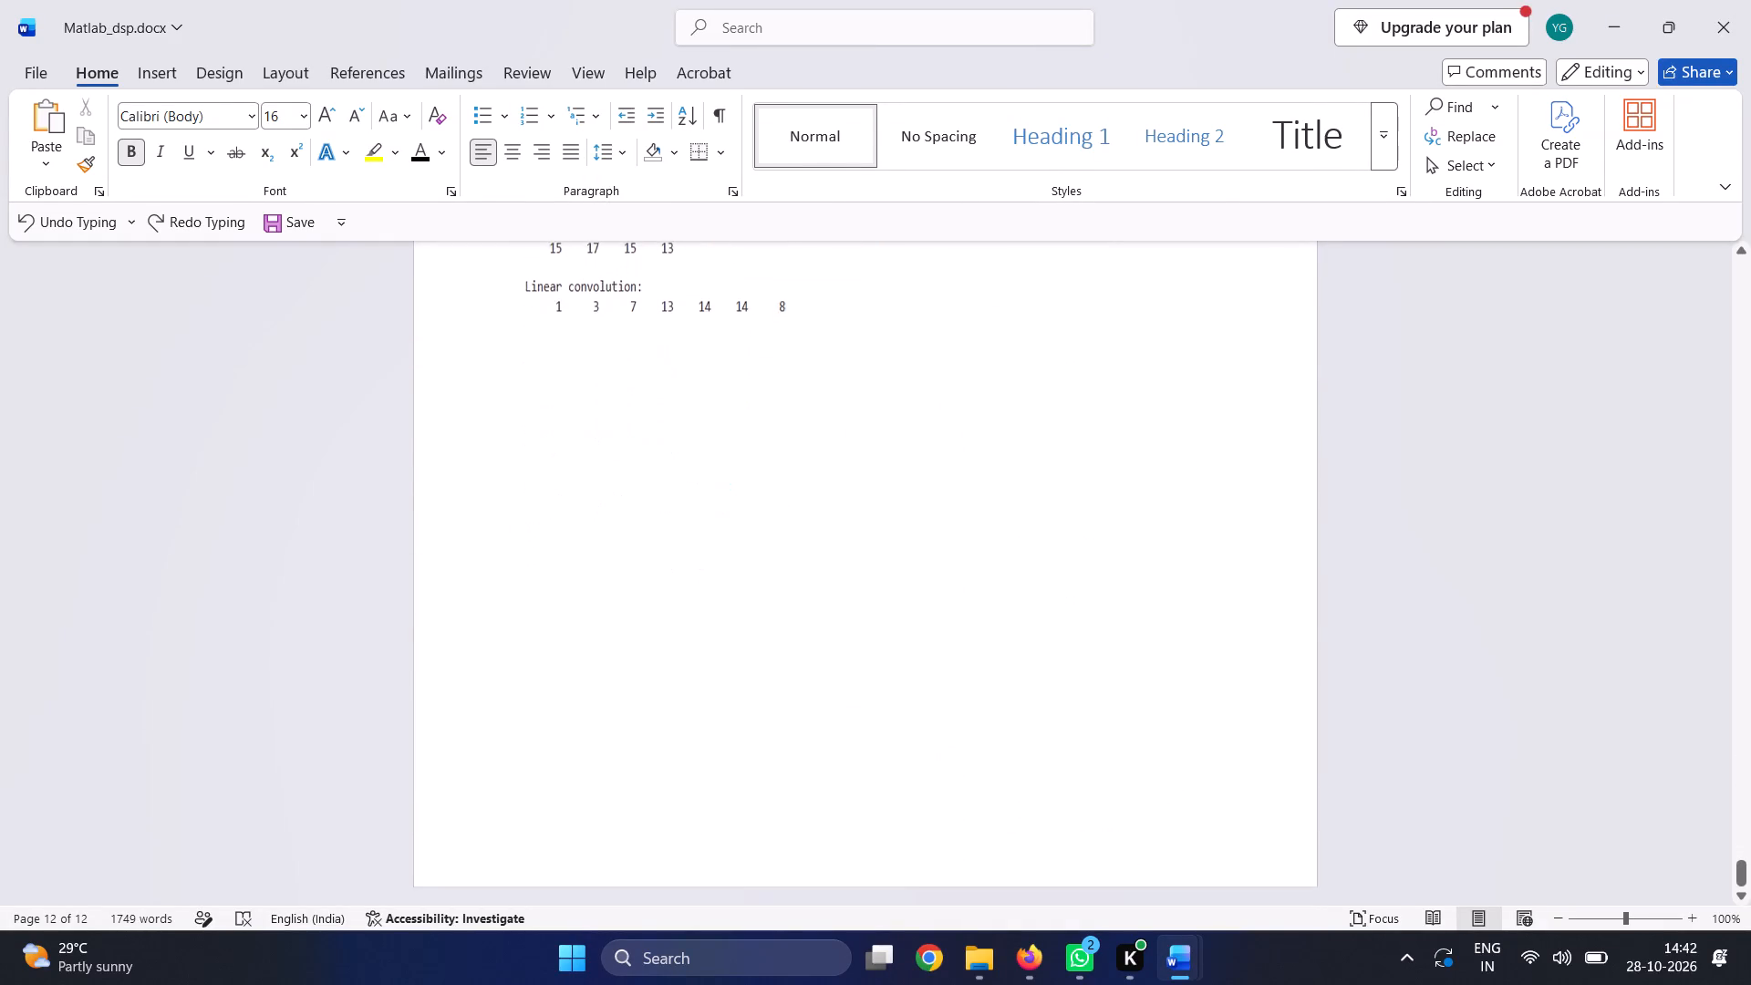
pyautogui.scroll(6, 613, 596)
pyautogui.scroll(-1, 613, 596)
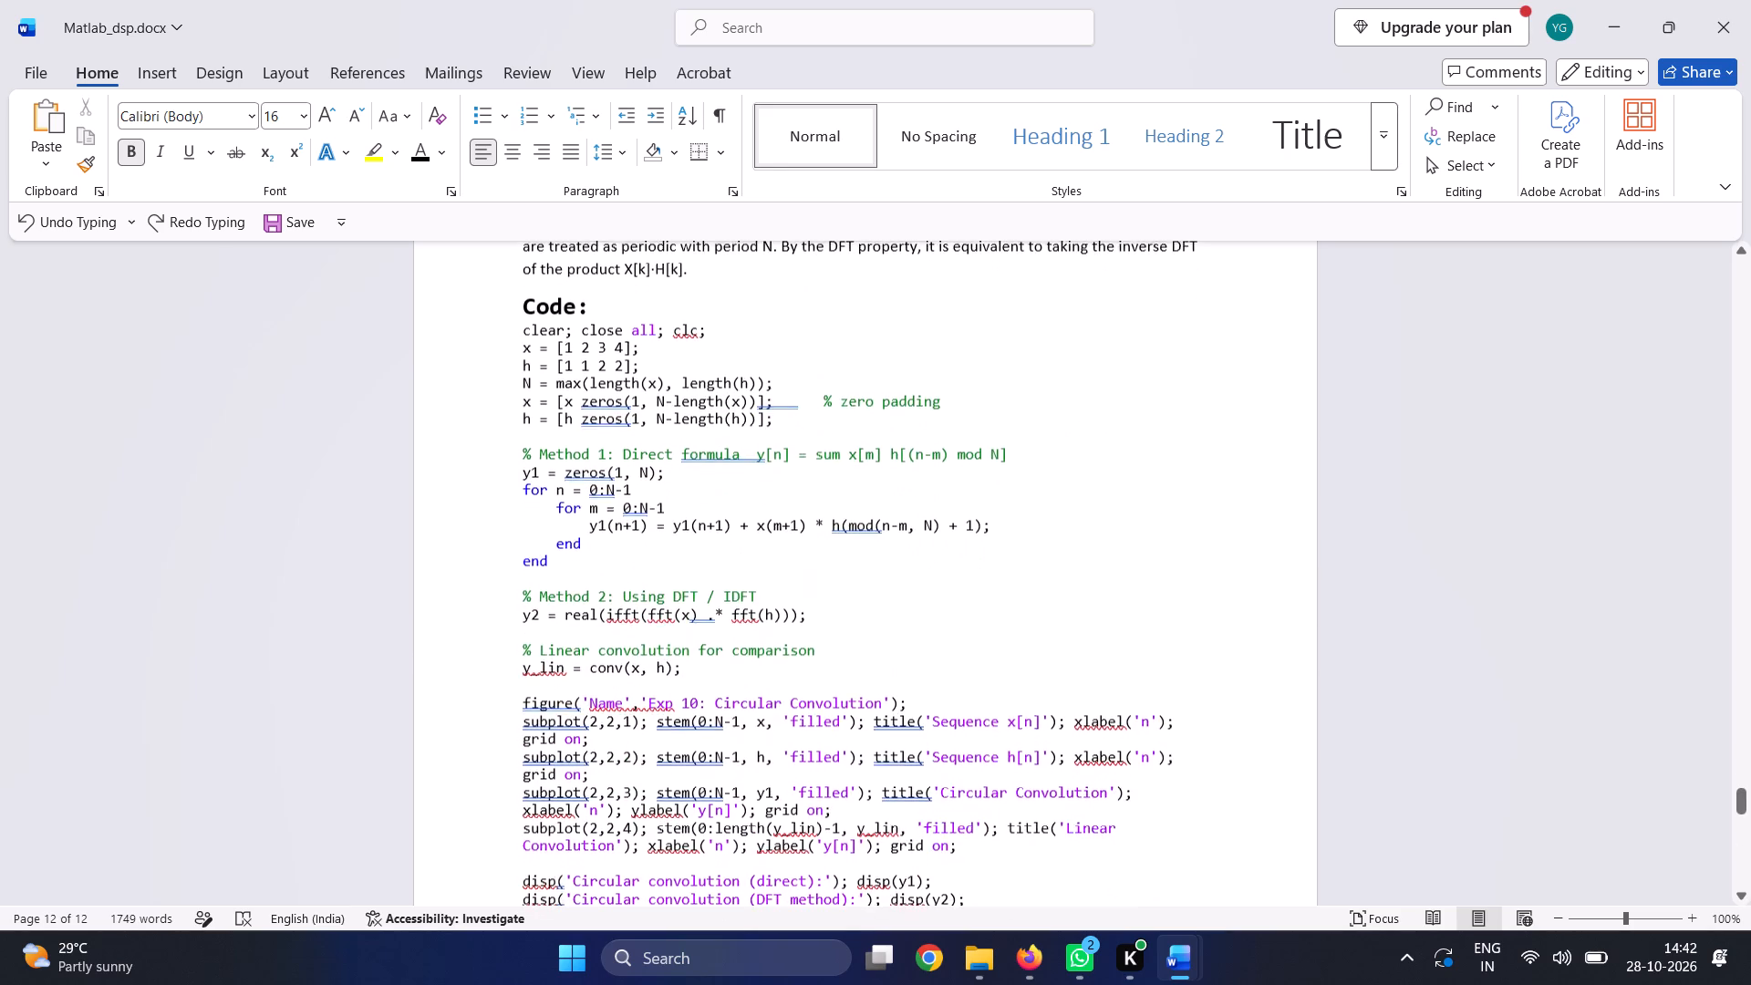
pyautogui.scroll(-4, 613, 596)
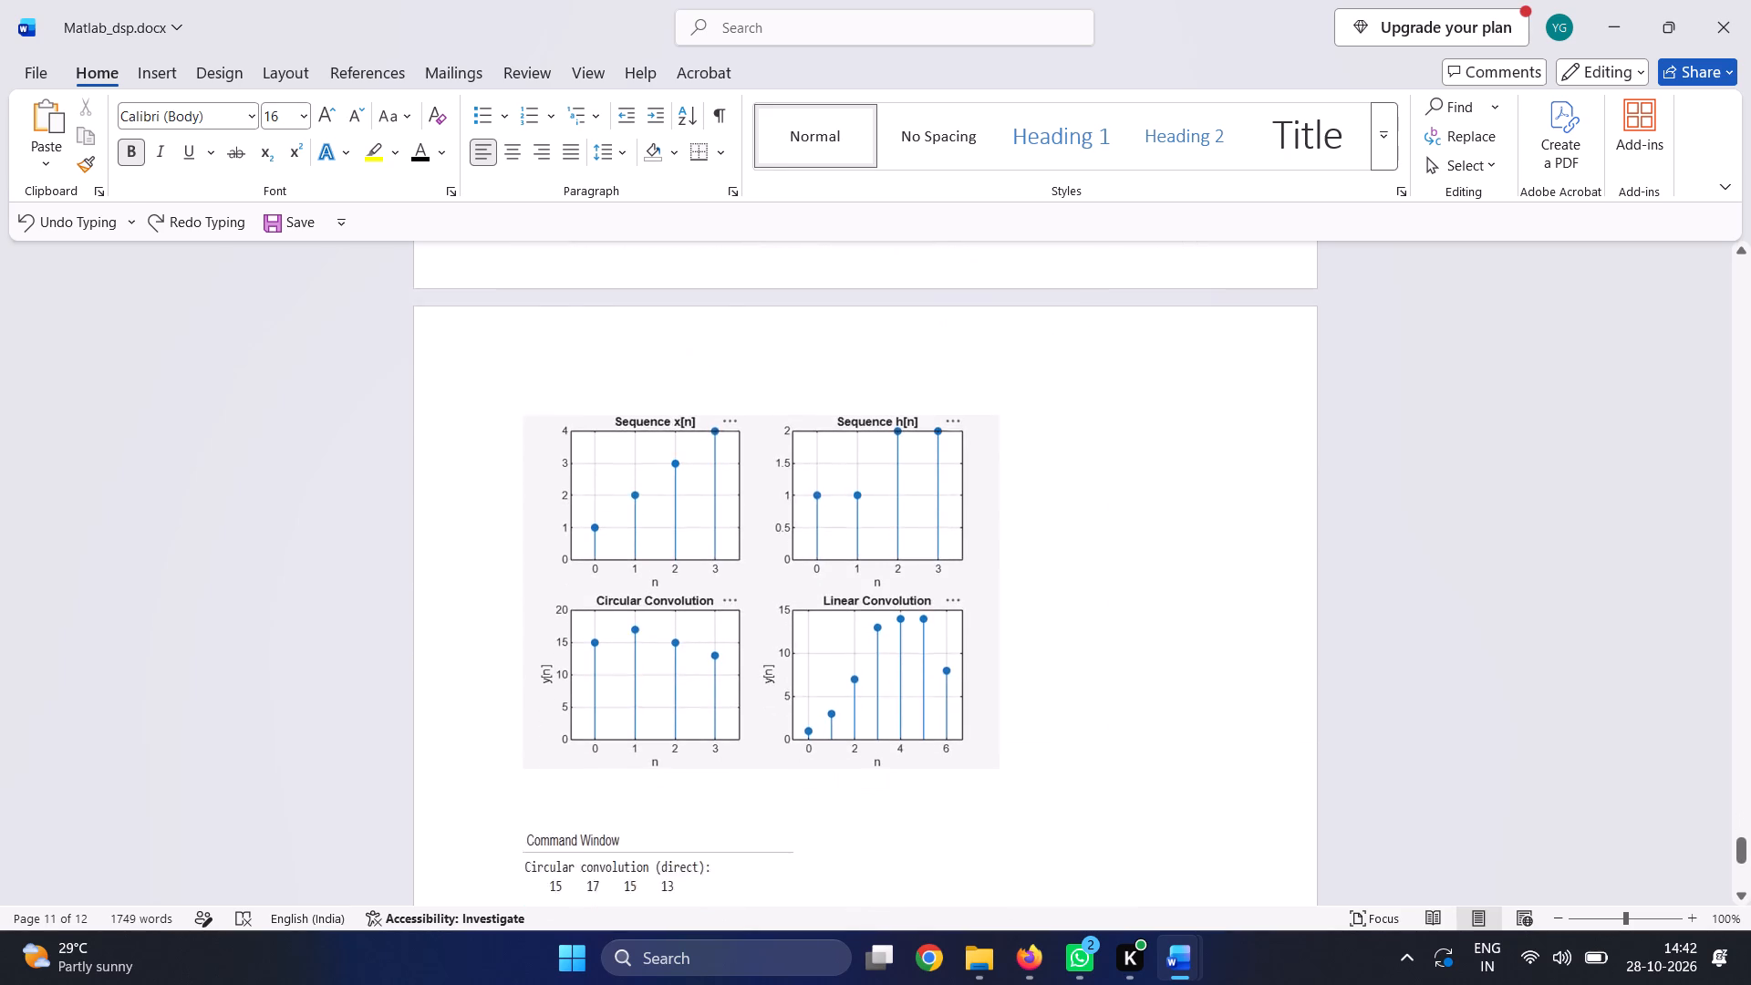
pyautogui.scroll(-1, 613, 596)
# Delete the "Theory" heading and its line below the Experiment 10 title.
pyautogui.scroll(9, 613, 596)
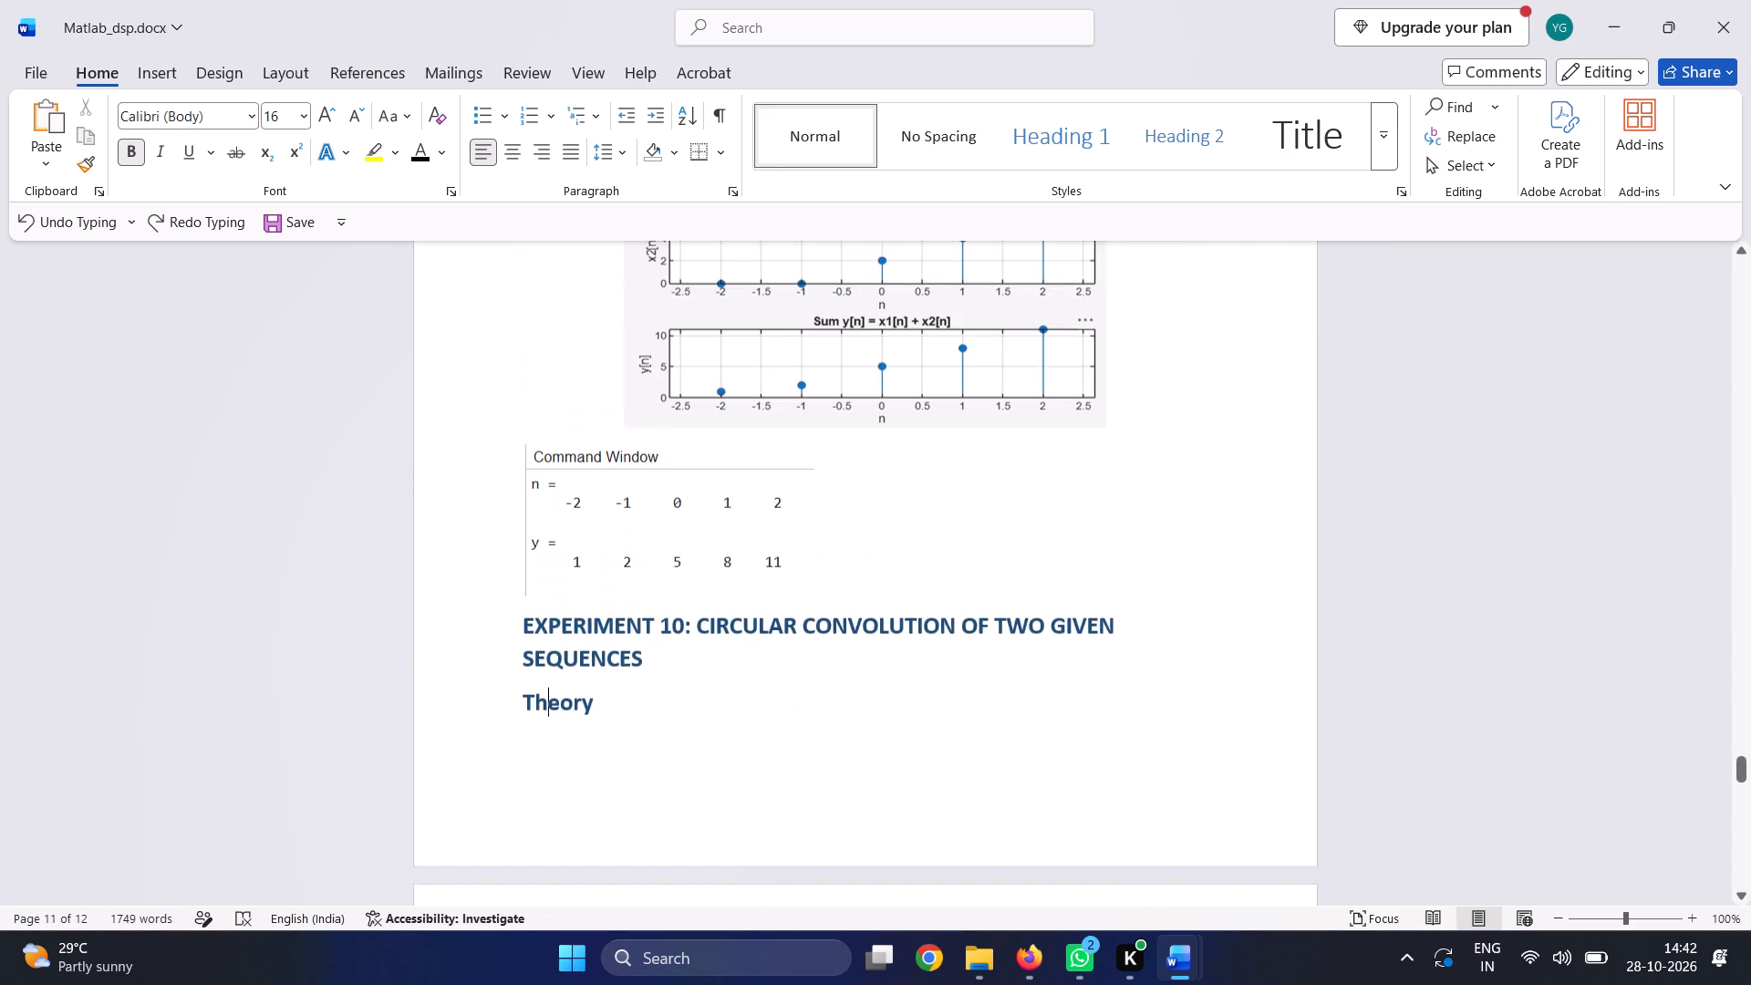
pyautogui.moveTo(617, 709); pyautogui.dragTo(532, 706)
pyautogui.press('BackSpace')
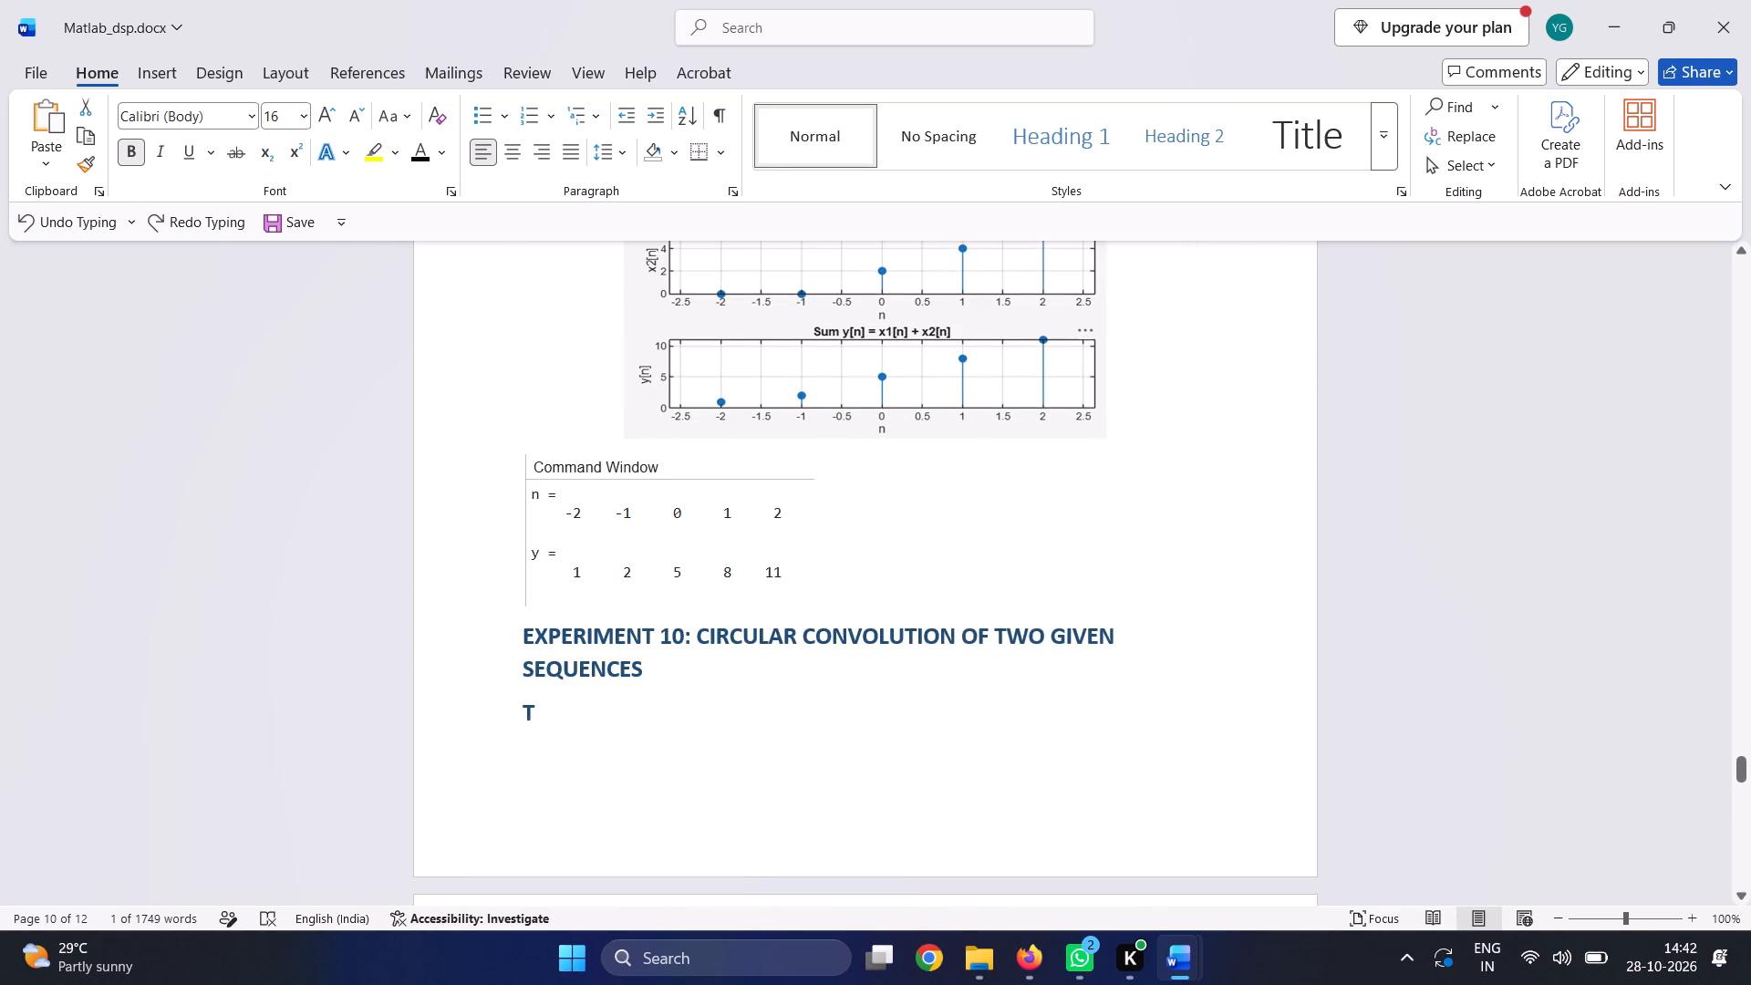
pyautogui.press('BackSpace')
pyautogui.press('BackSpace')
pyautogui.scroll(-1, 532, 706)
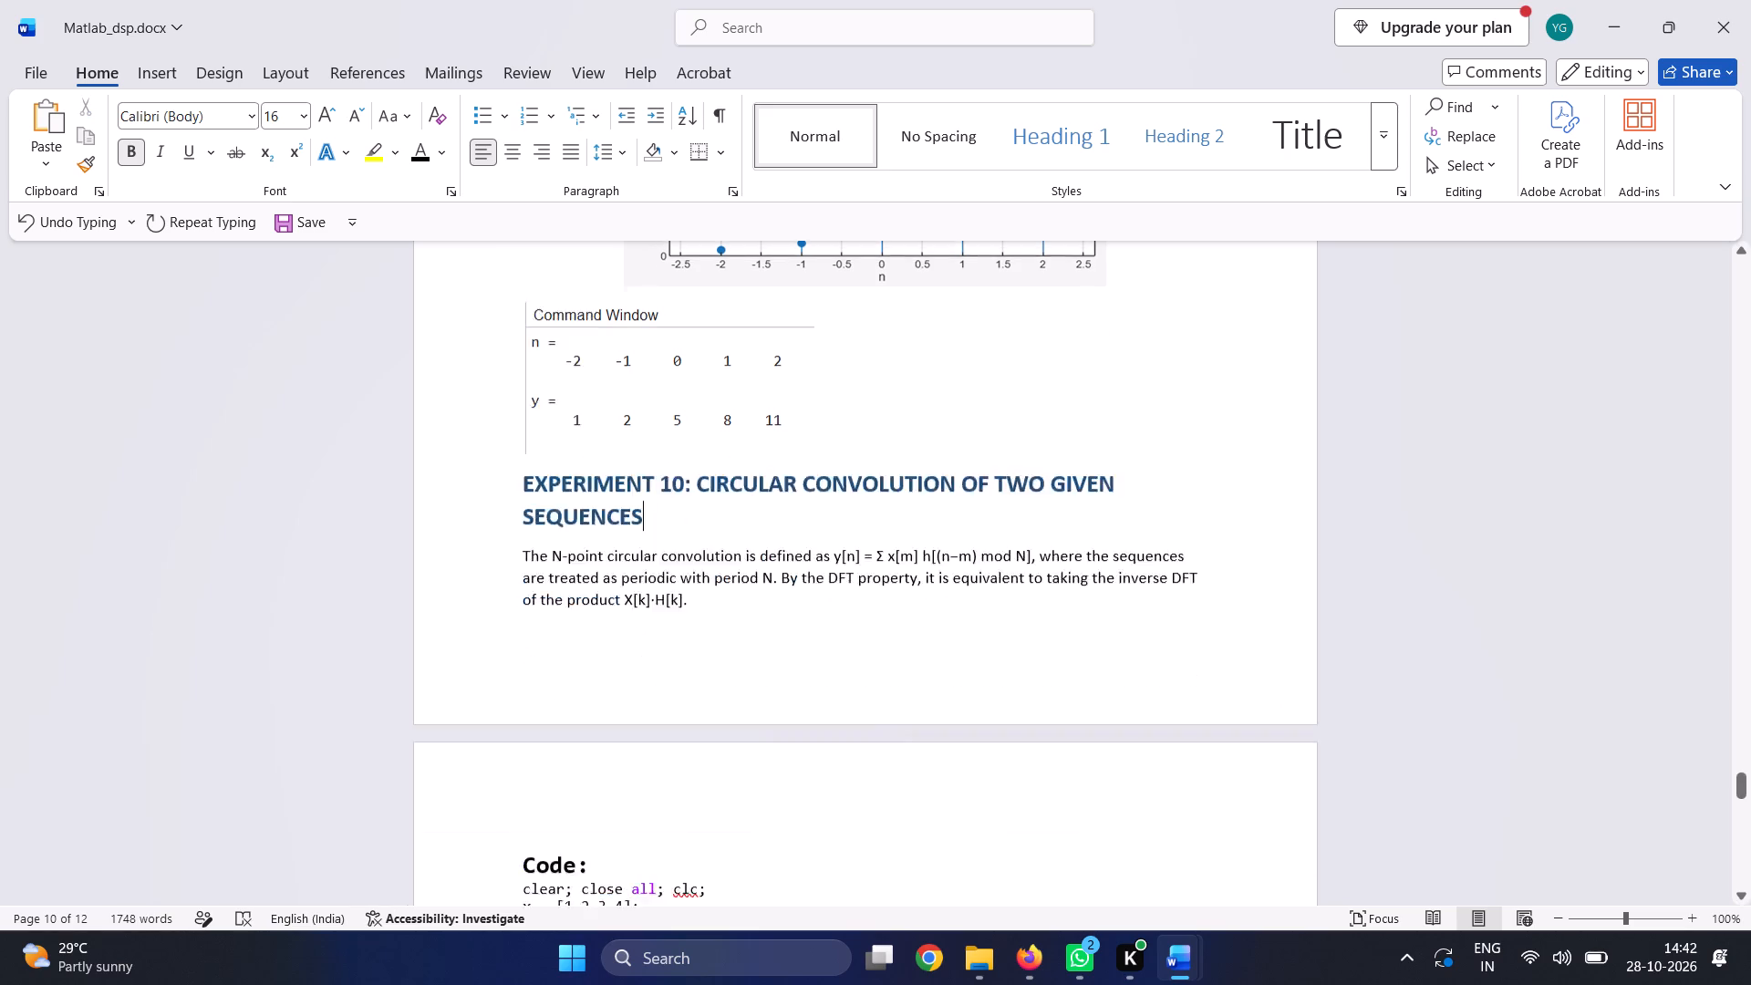
# Shrink Experiment 5's linear and non-linear output plot proportionally to about two-thirds of its size.
pyautogui.scroll(-4, 532, 706)
pyautogui.scroll(4, 532, 706)
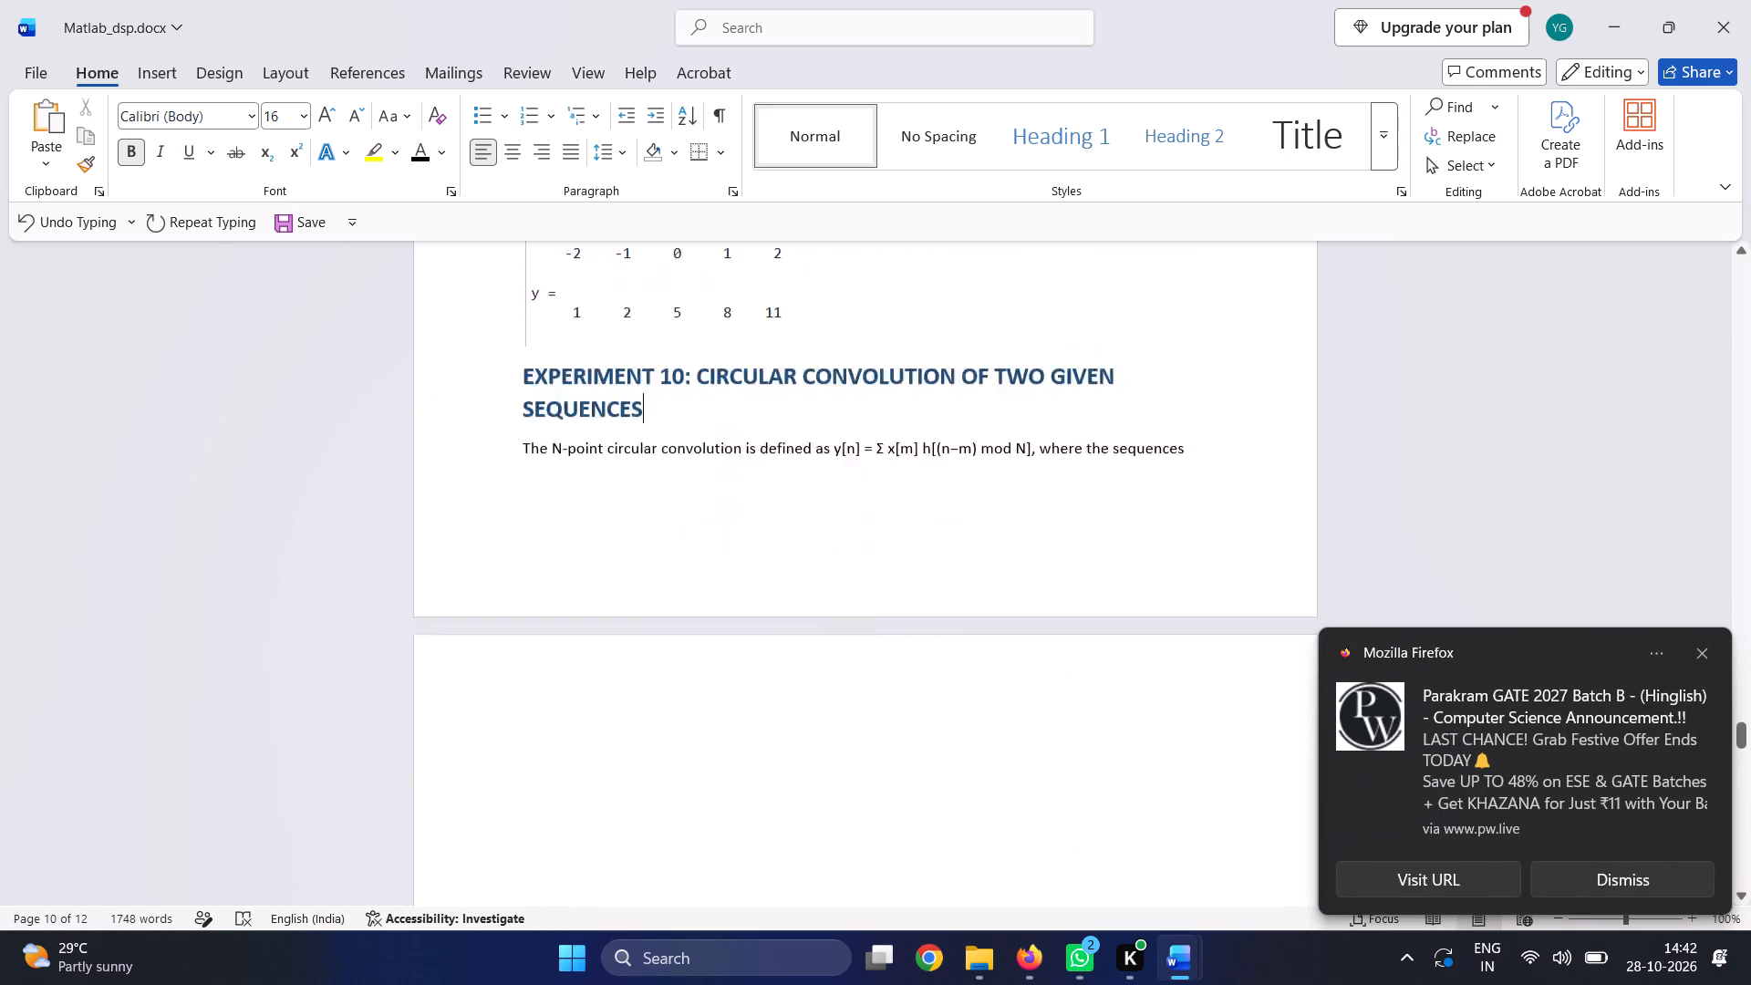
pyautogui.scroll(6, 532, 706)
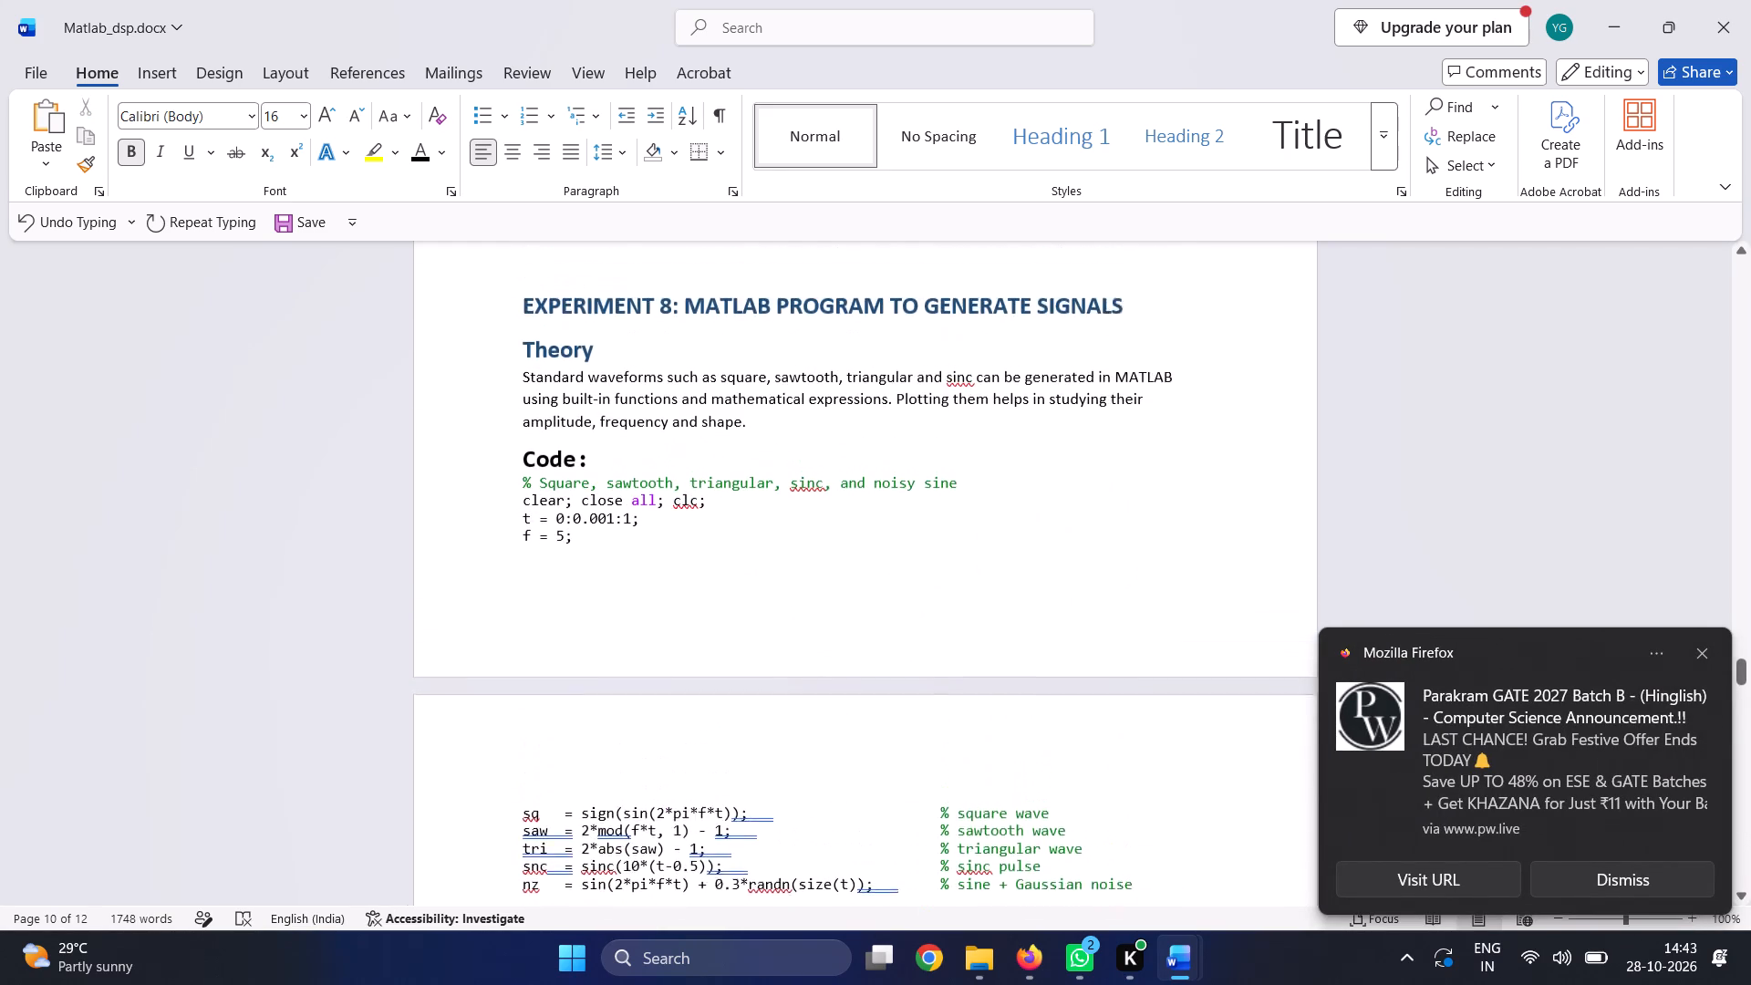
pyautogui.scroll(-2, 497, 658)
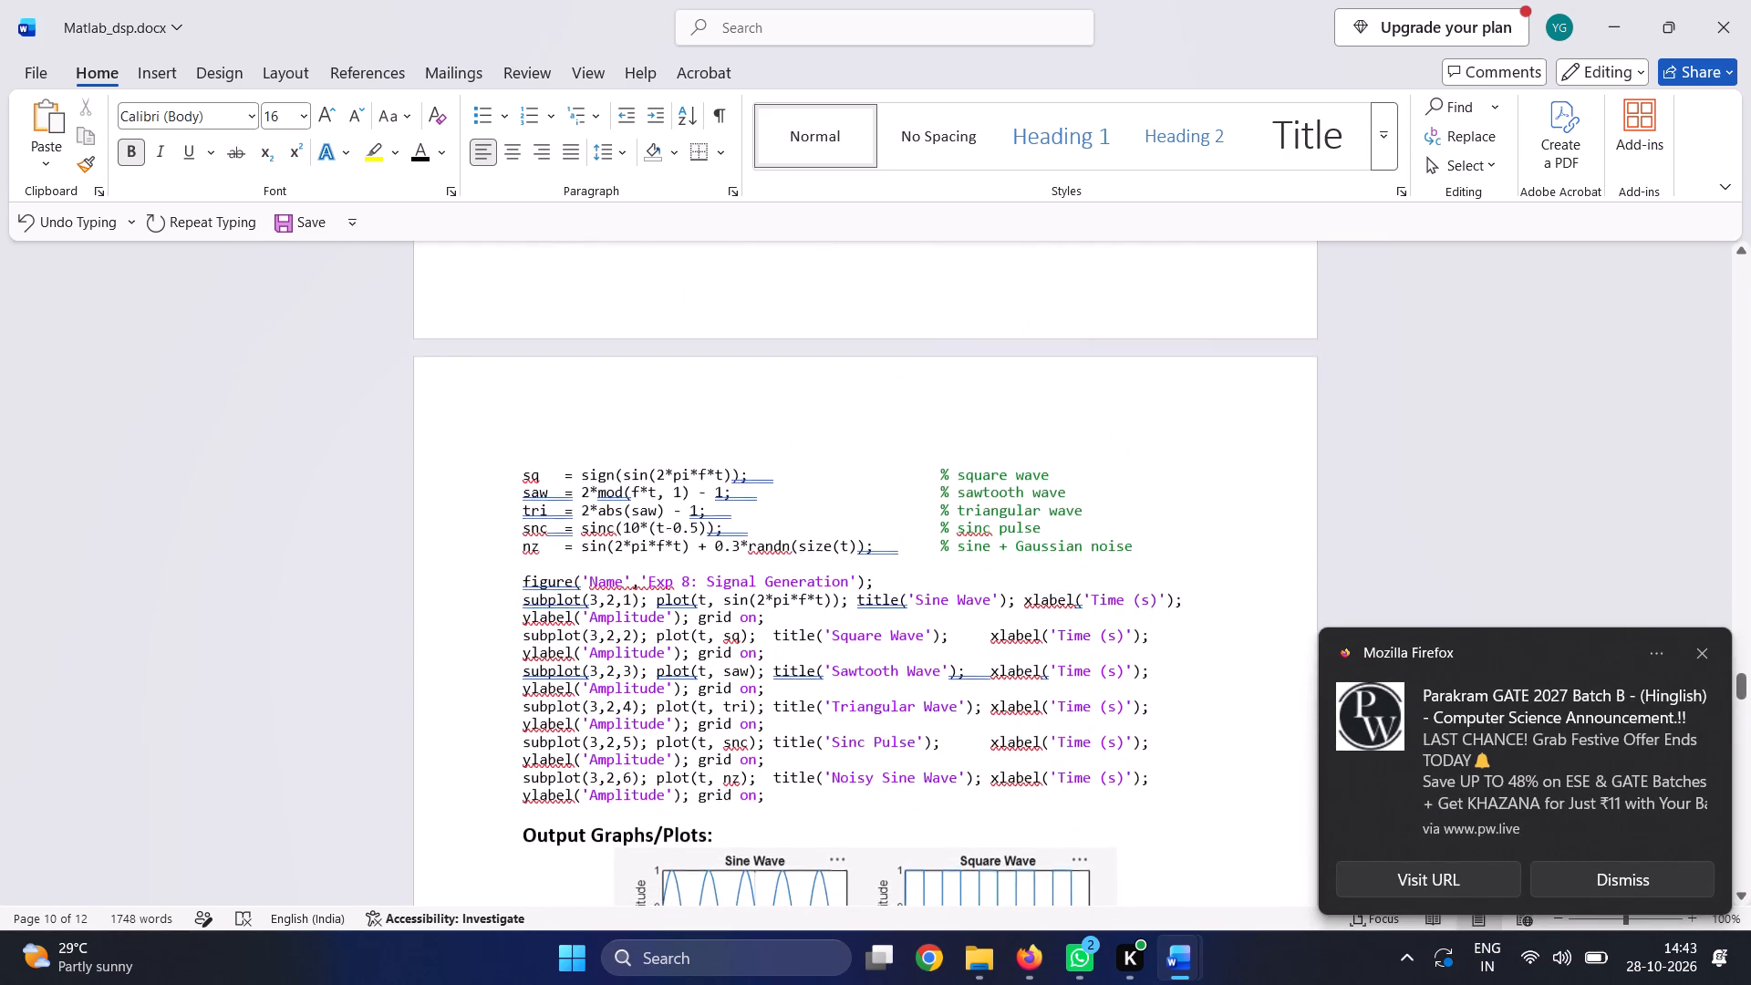
pyautogui.scroll(-1, 497, 658)
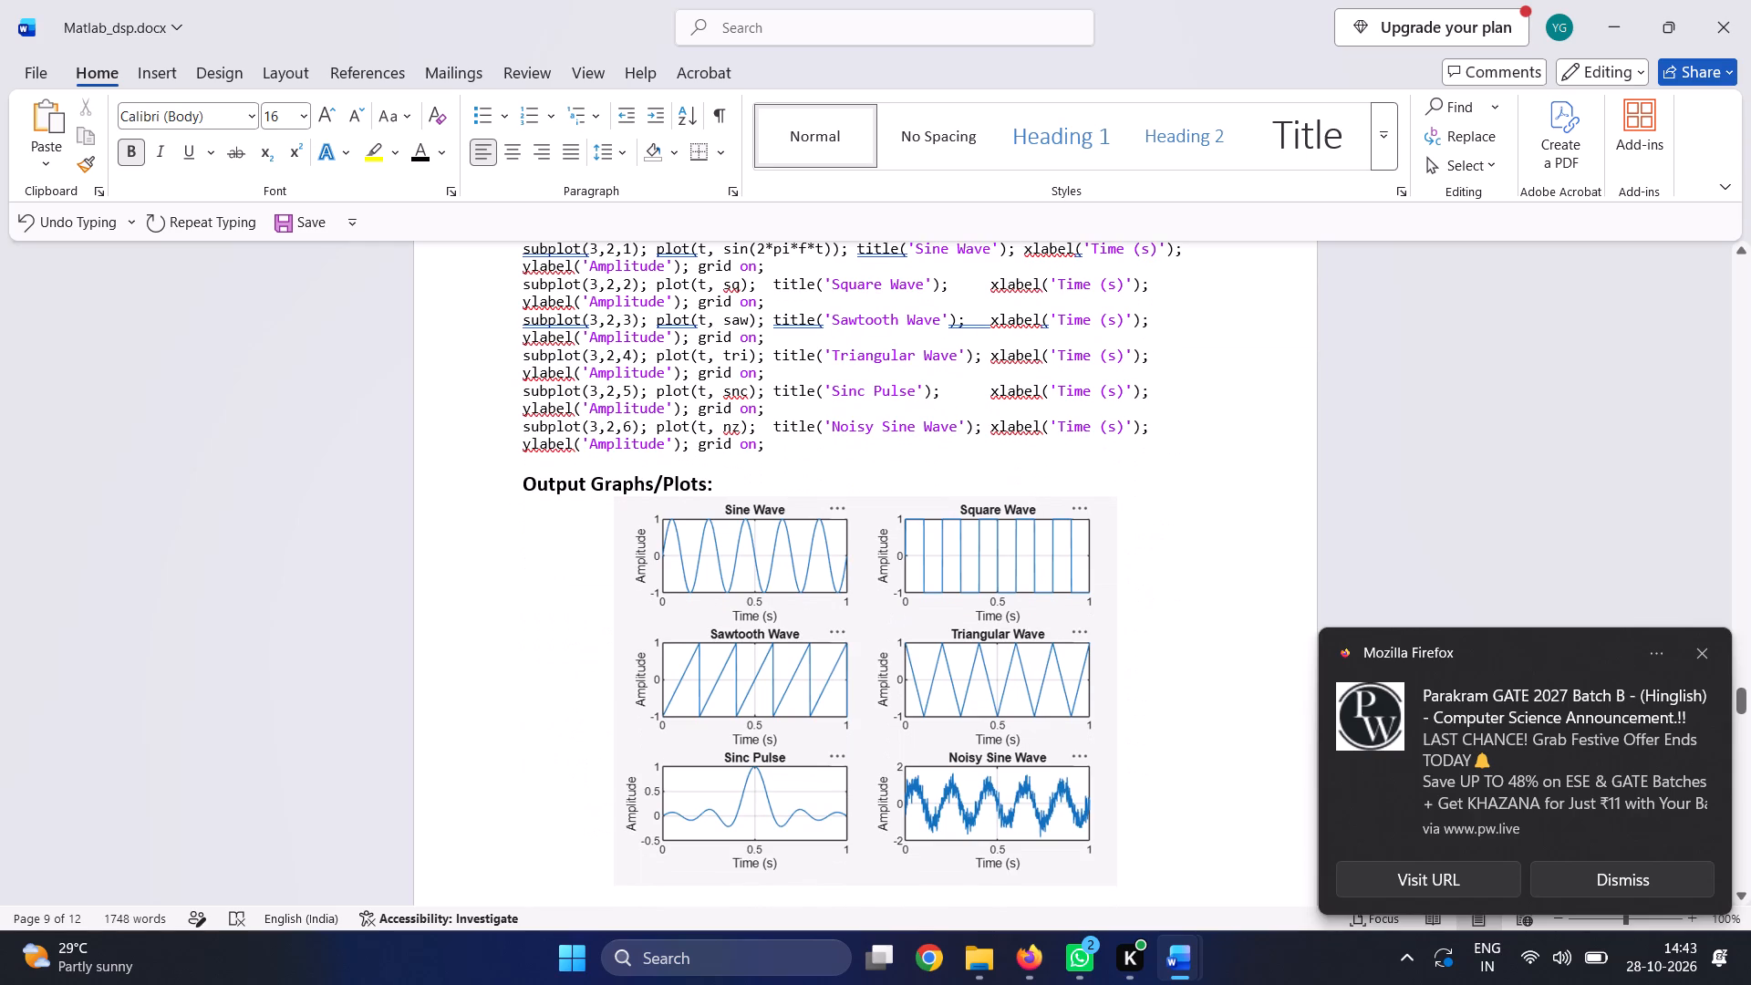
pyautogui.scroll(7, 497, 658)
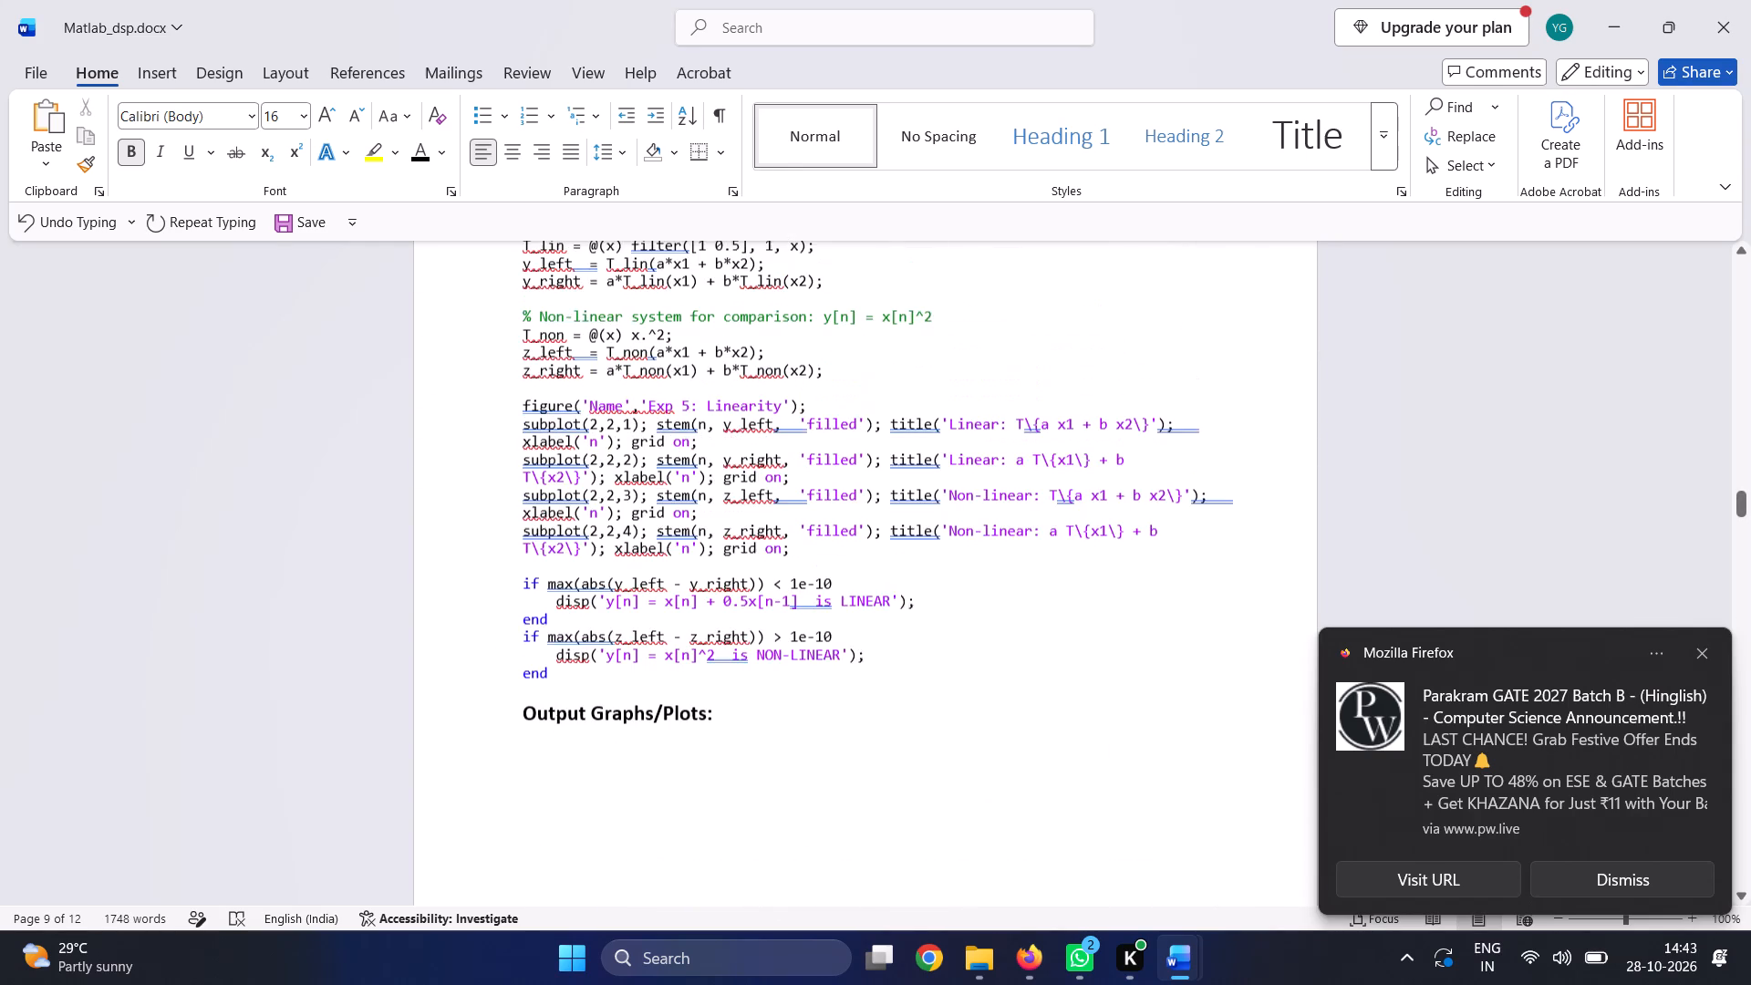
pyautogui.scroll(-2, 628, 757)
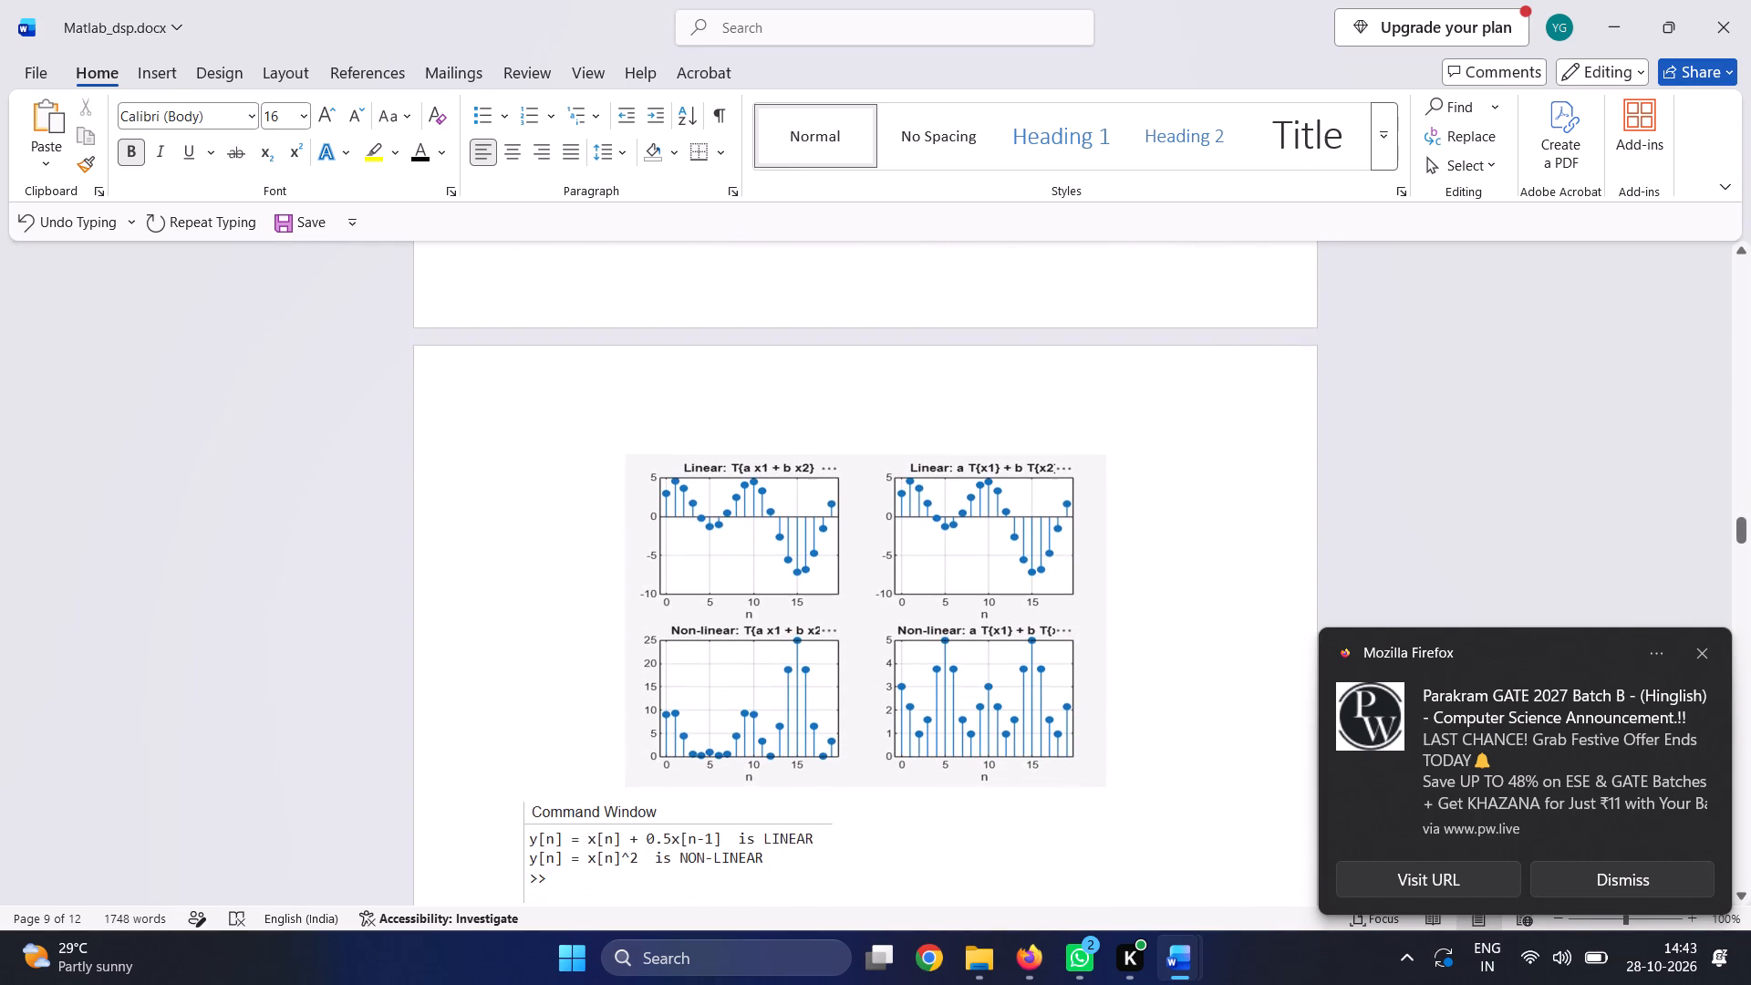
pyautogui.click(766, 702)
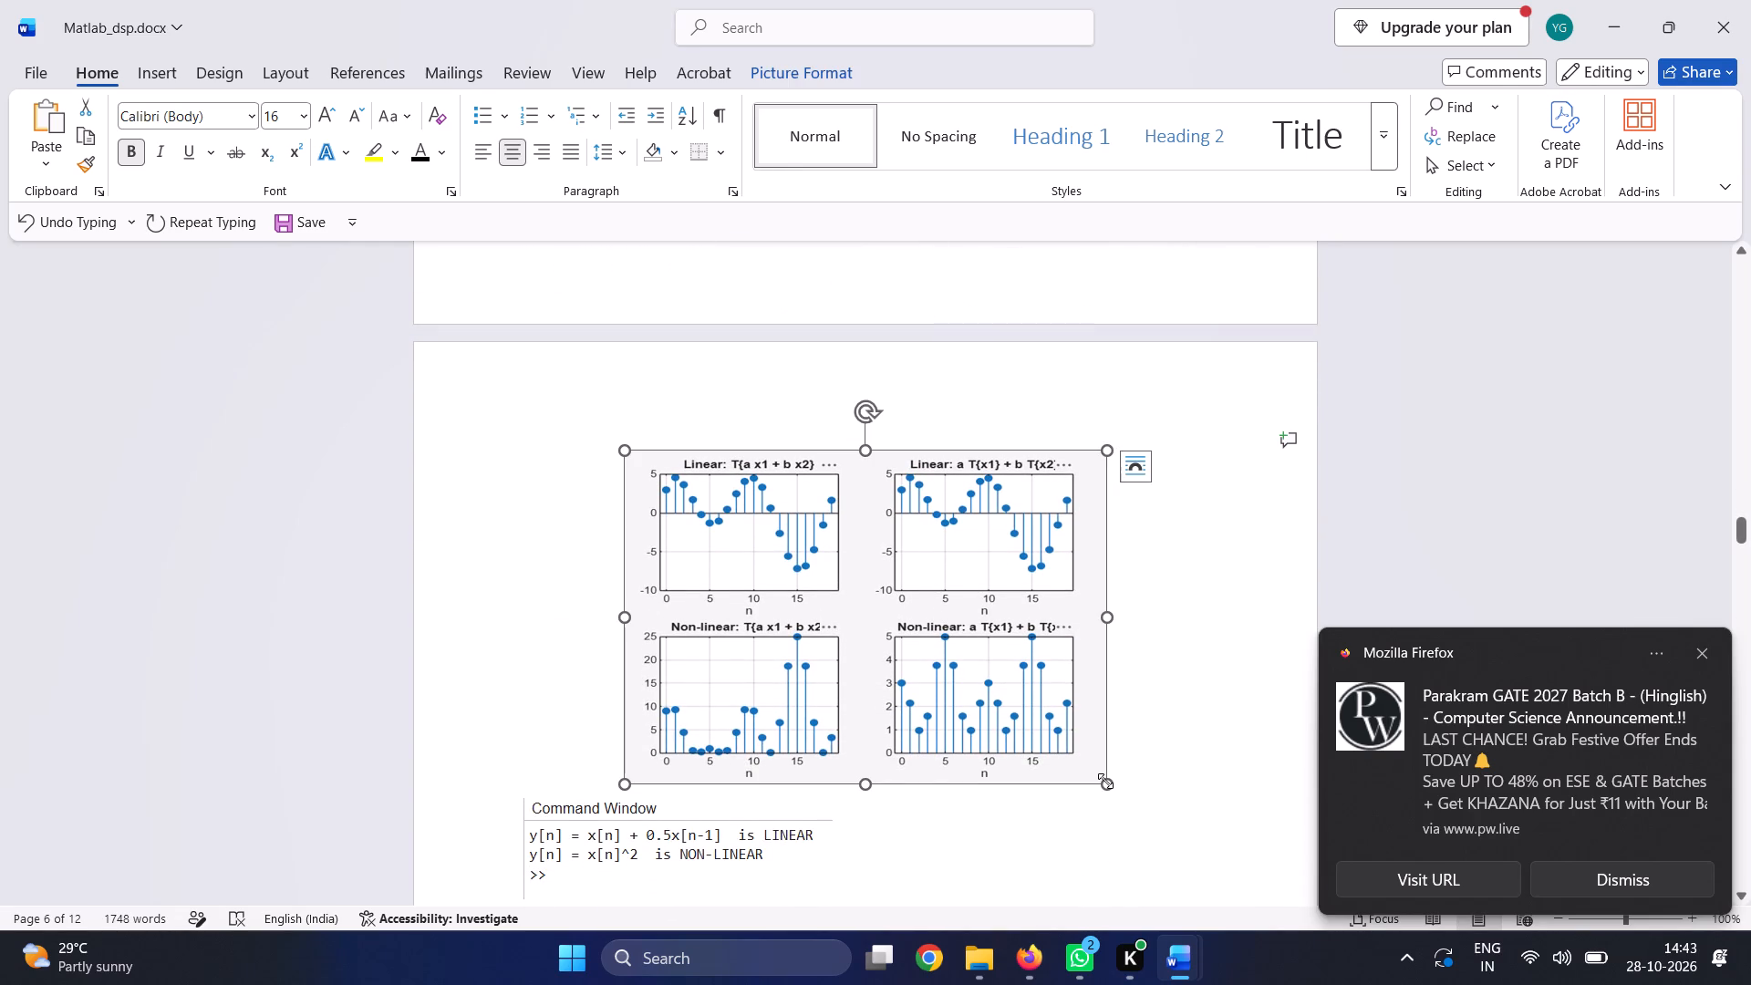
pyautogui.moveTo(1105, 781); pyautogui.dragTo(1083, 769)
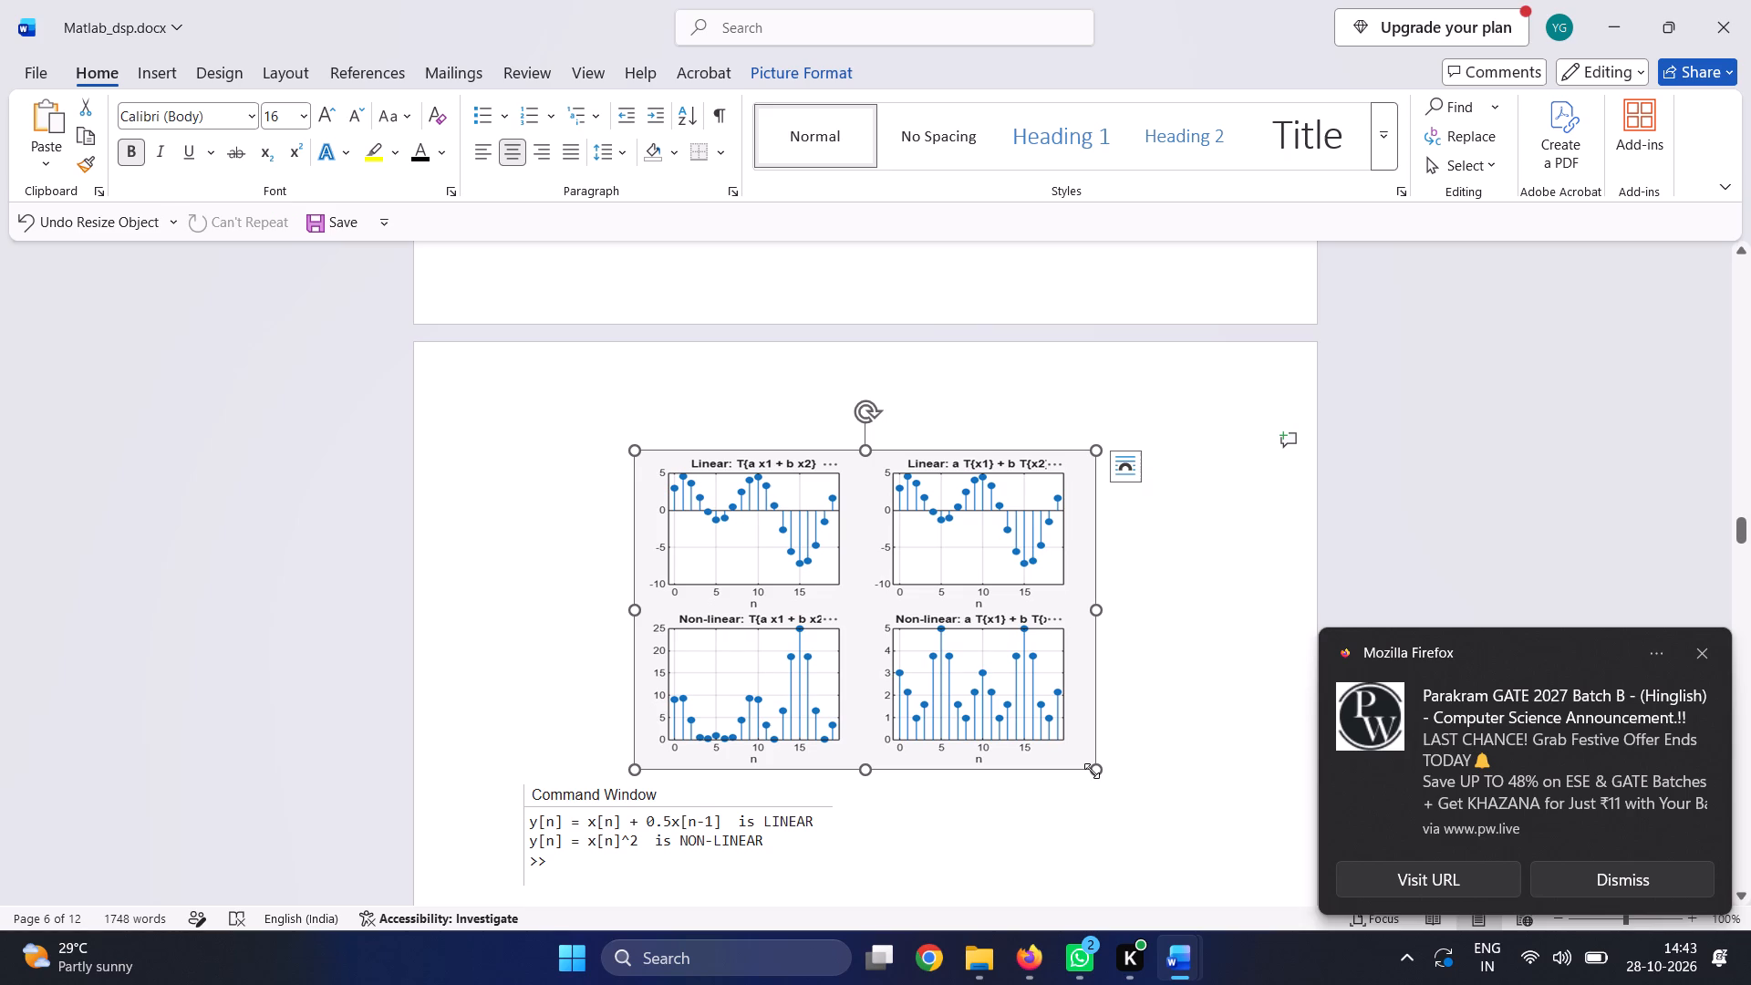
pyautogui.moveTo(1092, 771); pyautogui.dragTo(1058, 749)
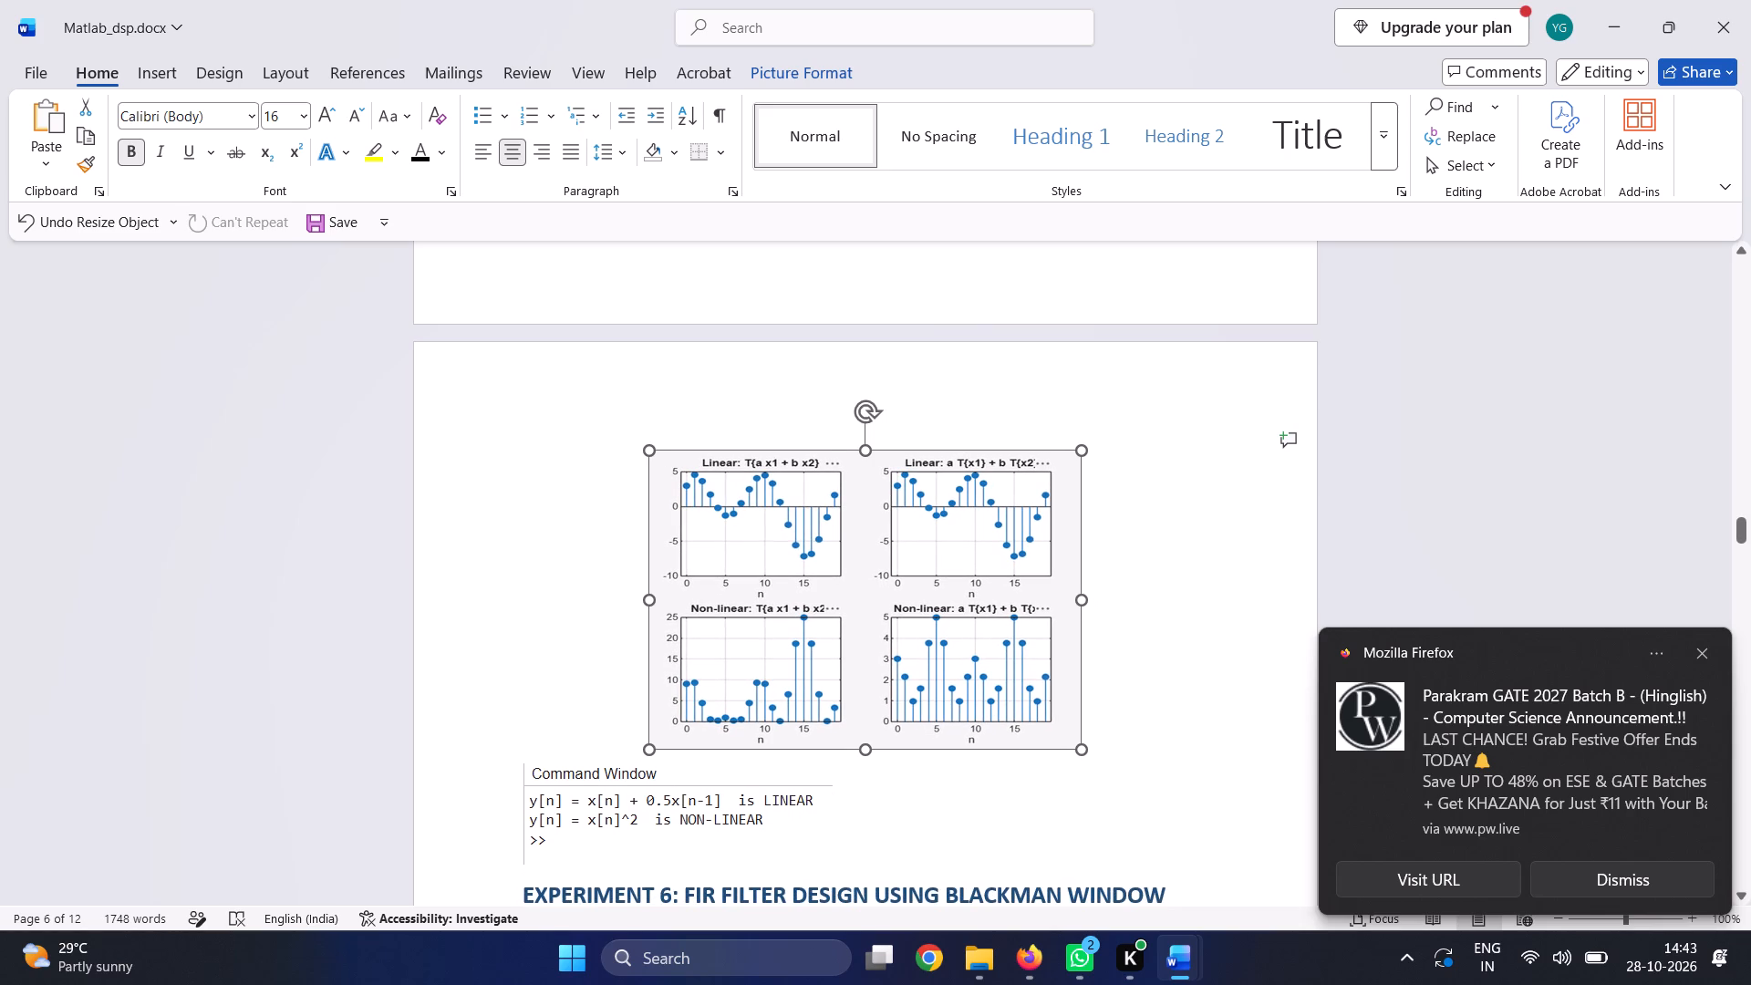
pyautogui.moveTo(1089, 752); pyautogui.dragTo(978, 586)
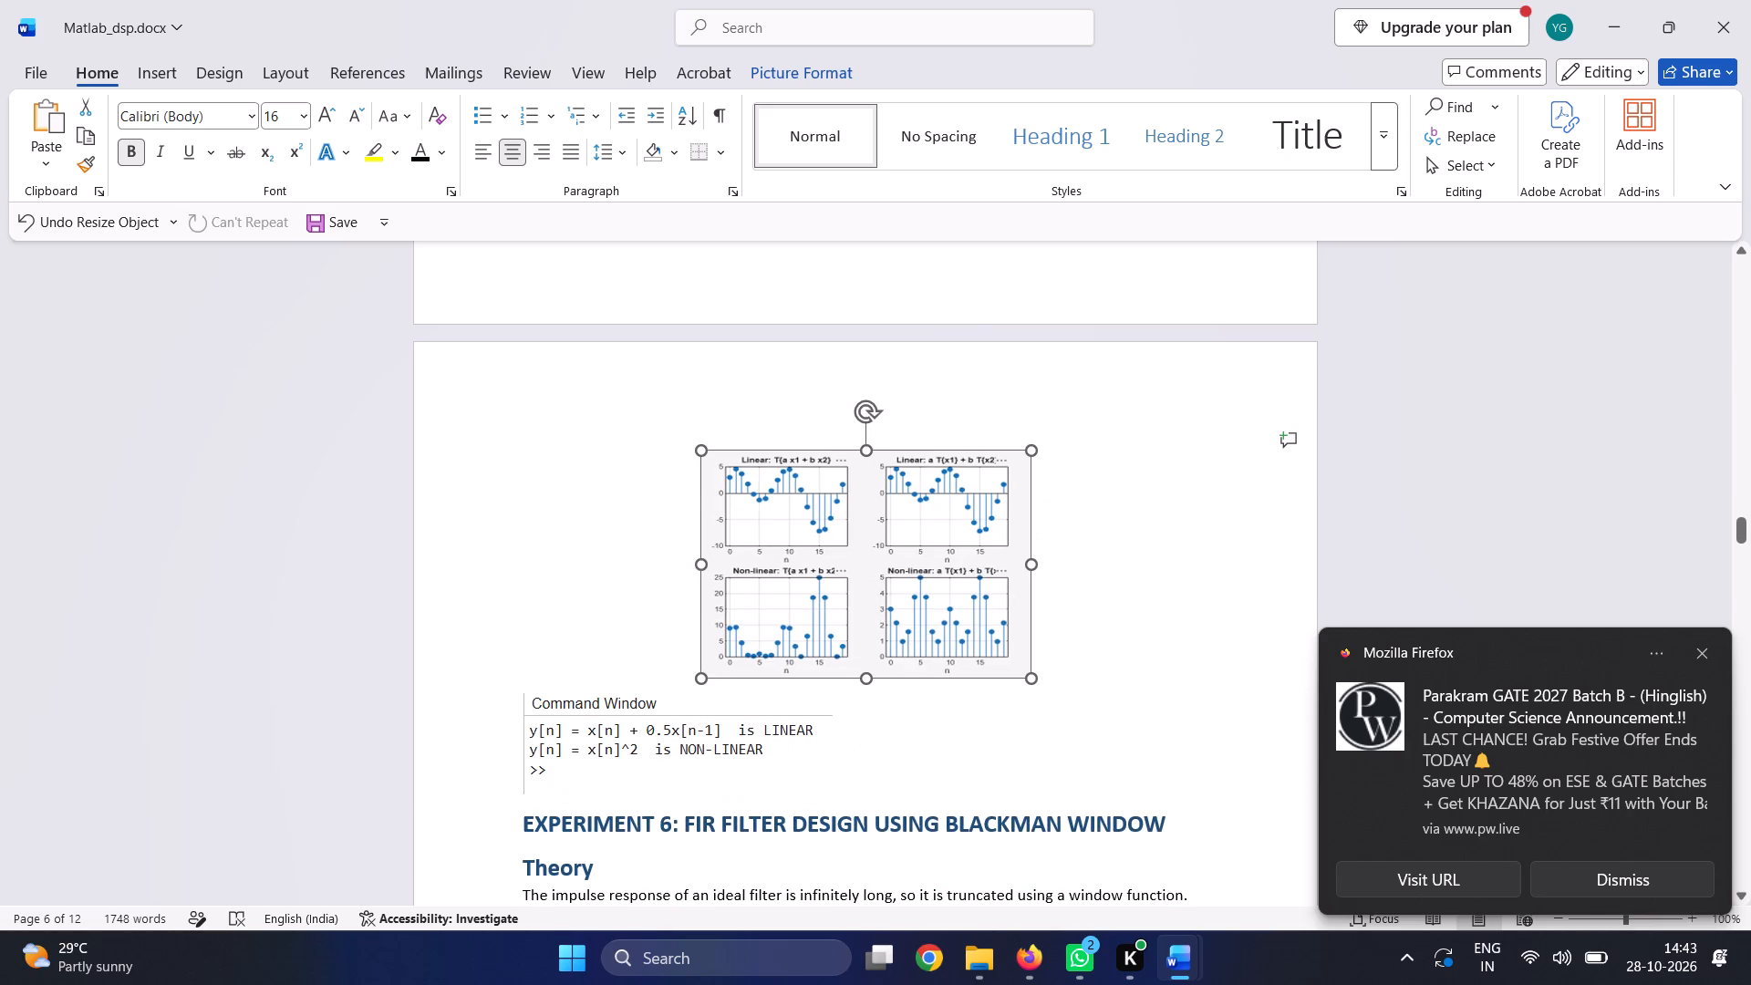
# Slightly shrink Experiment 1's output plot of the unit impulse, step, ramp and exponential signals, keeping its proportions.
pyautogui.scroll(2, 978, 586)
pyautogui.scroll(-1, 978, 586)
pyautogui.scroll(1, 978, 586)
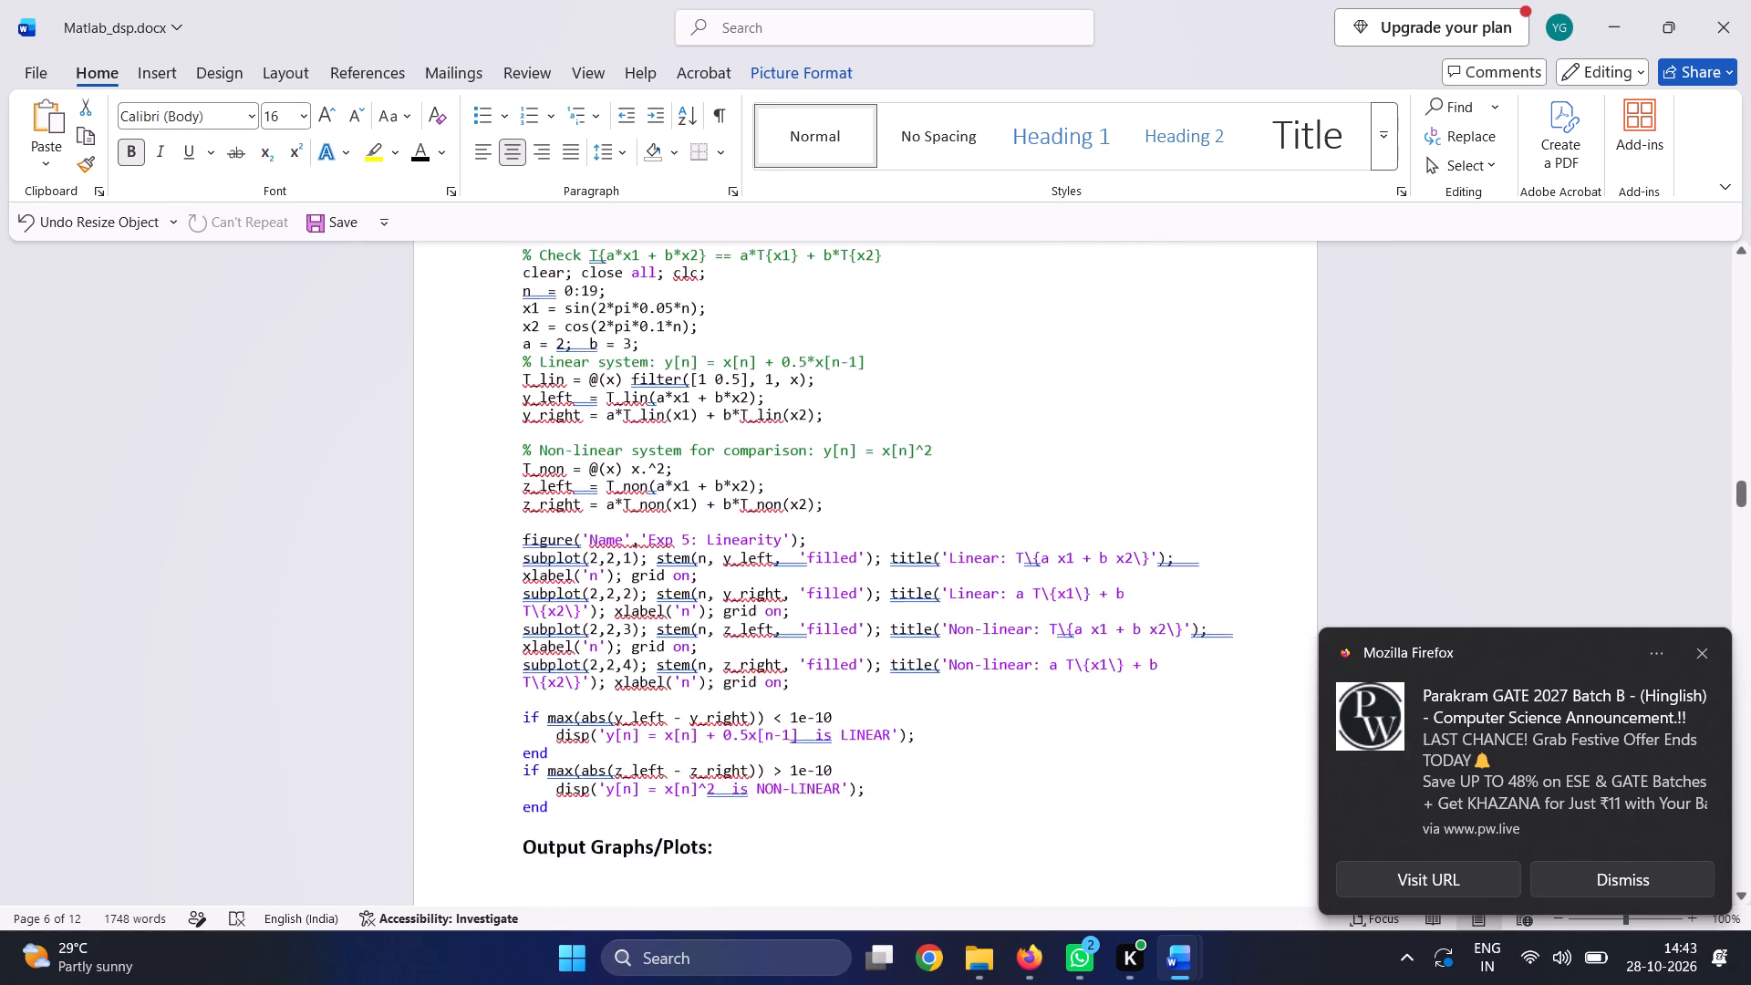
pyautogui.scroll(3, 978, 586)
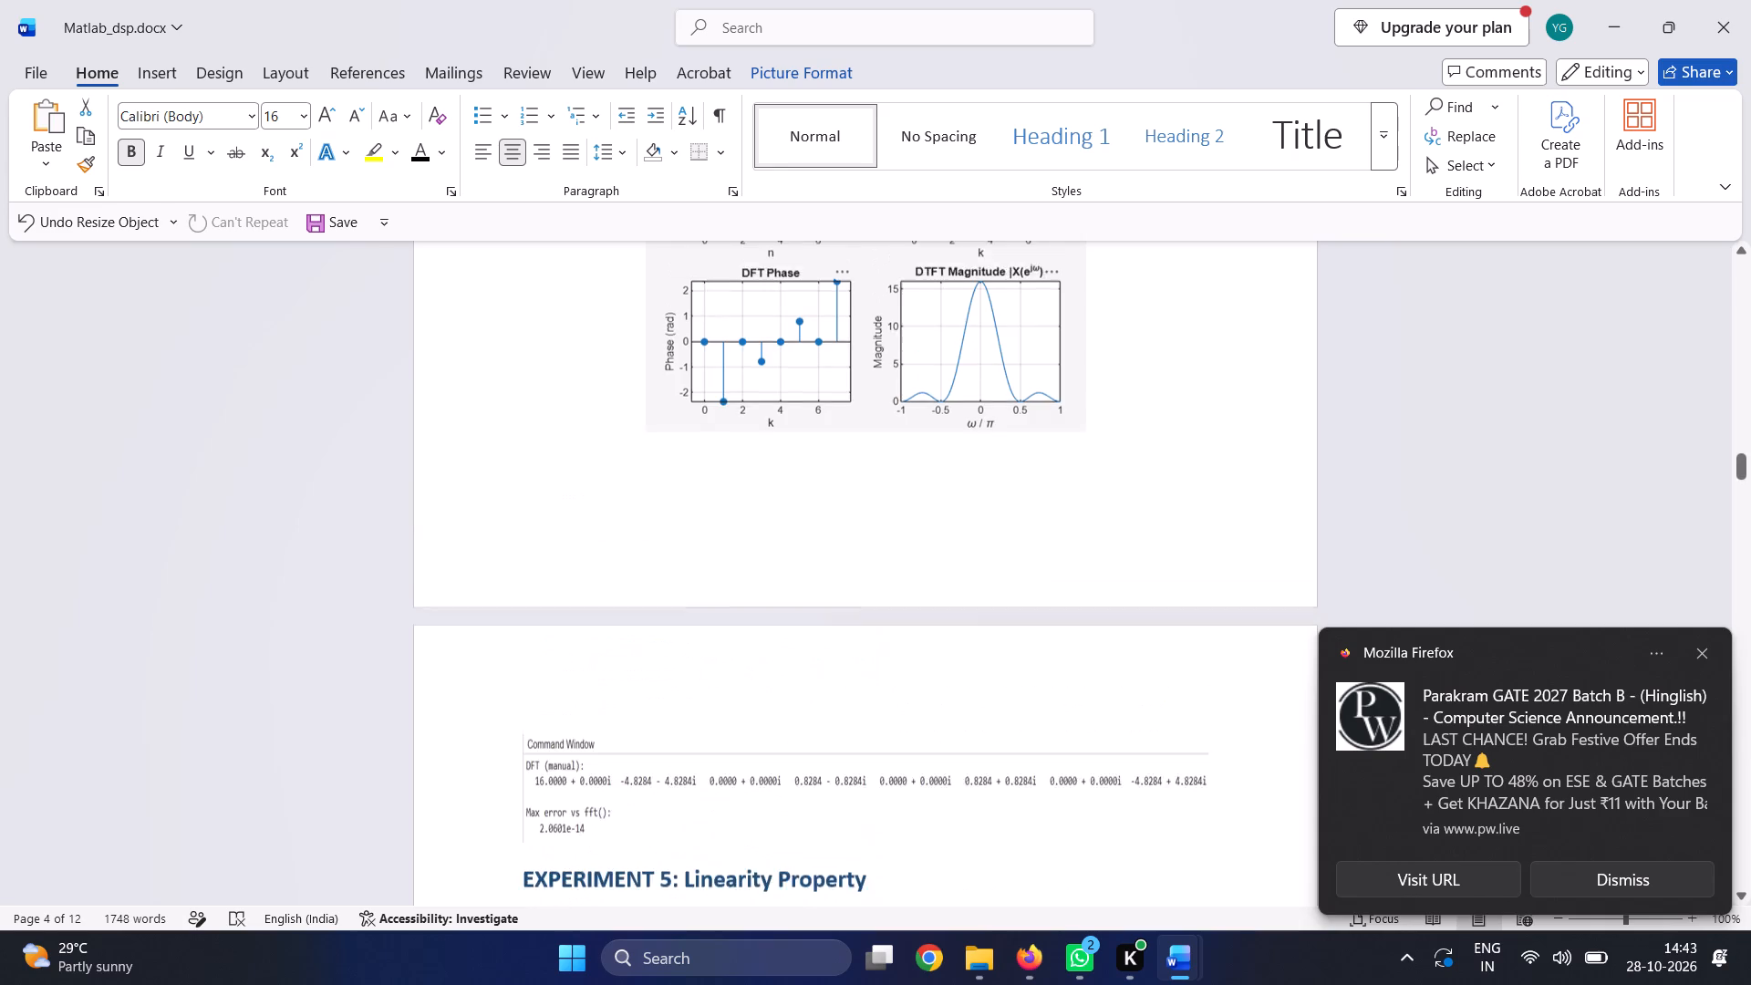
pyautogui.scroll(4, 978, 586)
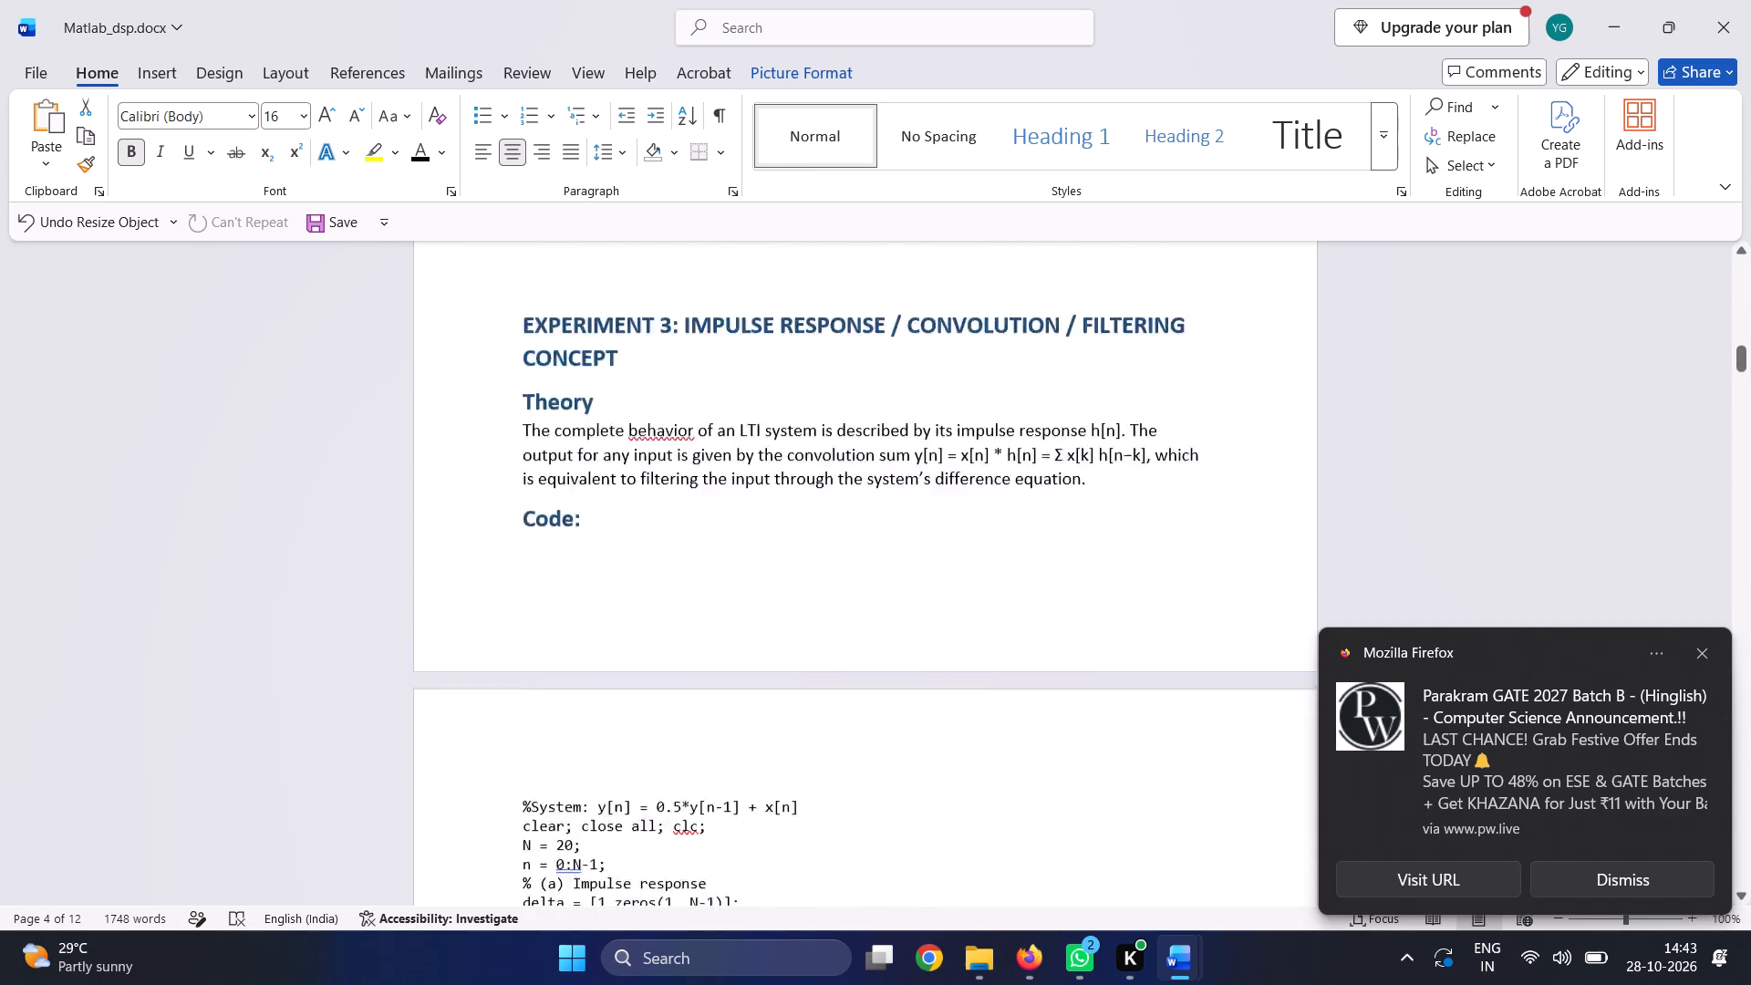
pyautogui.scroll(5, 978, 586)
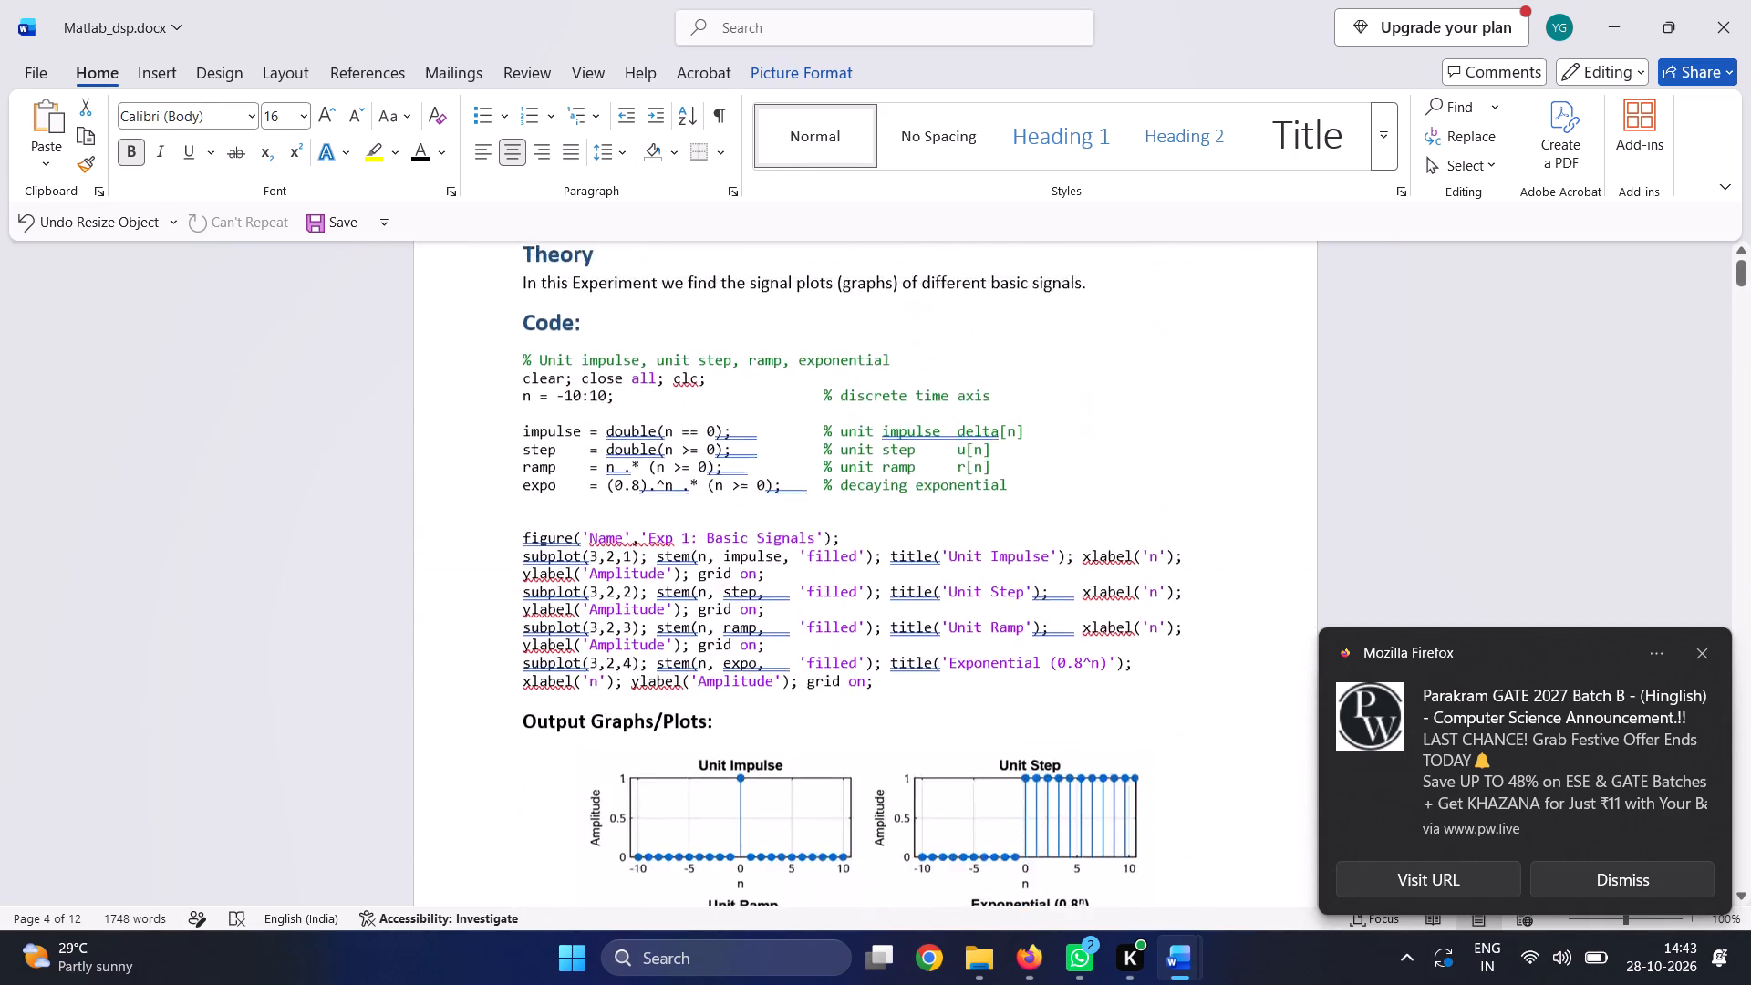
pyautogui.scroll(1, 978, 586)
pyautogui.scroll(-2, 978, 586)
pyautogui.rightClick(978, 586)
pyautogui.click(978, 586)
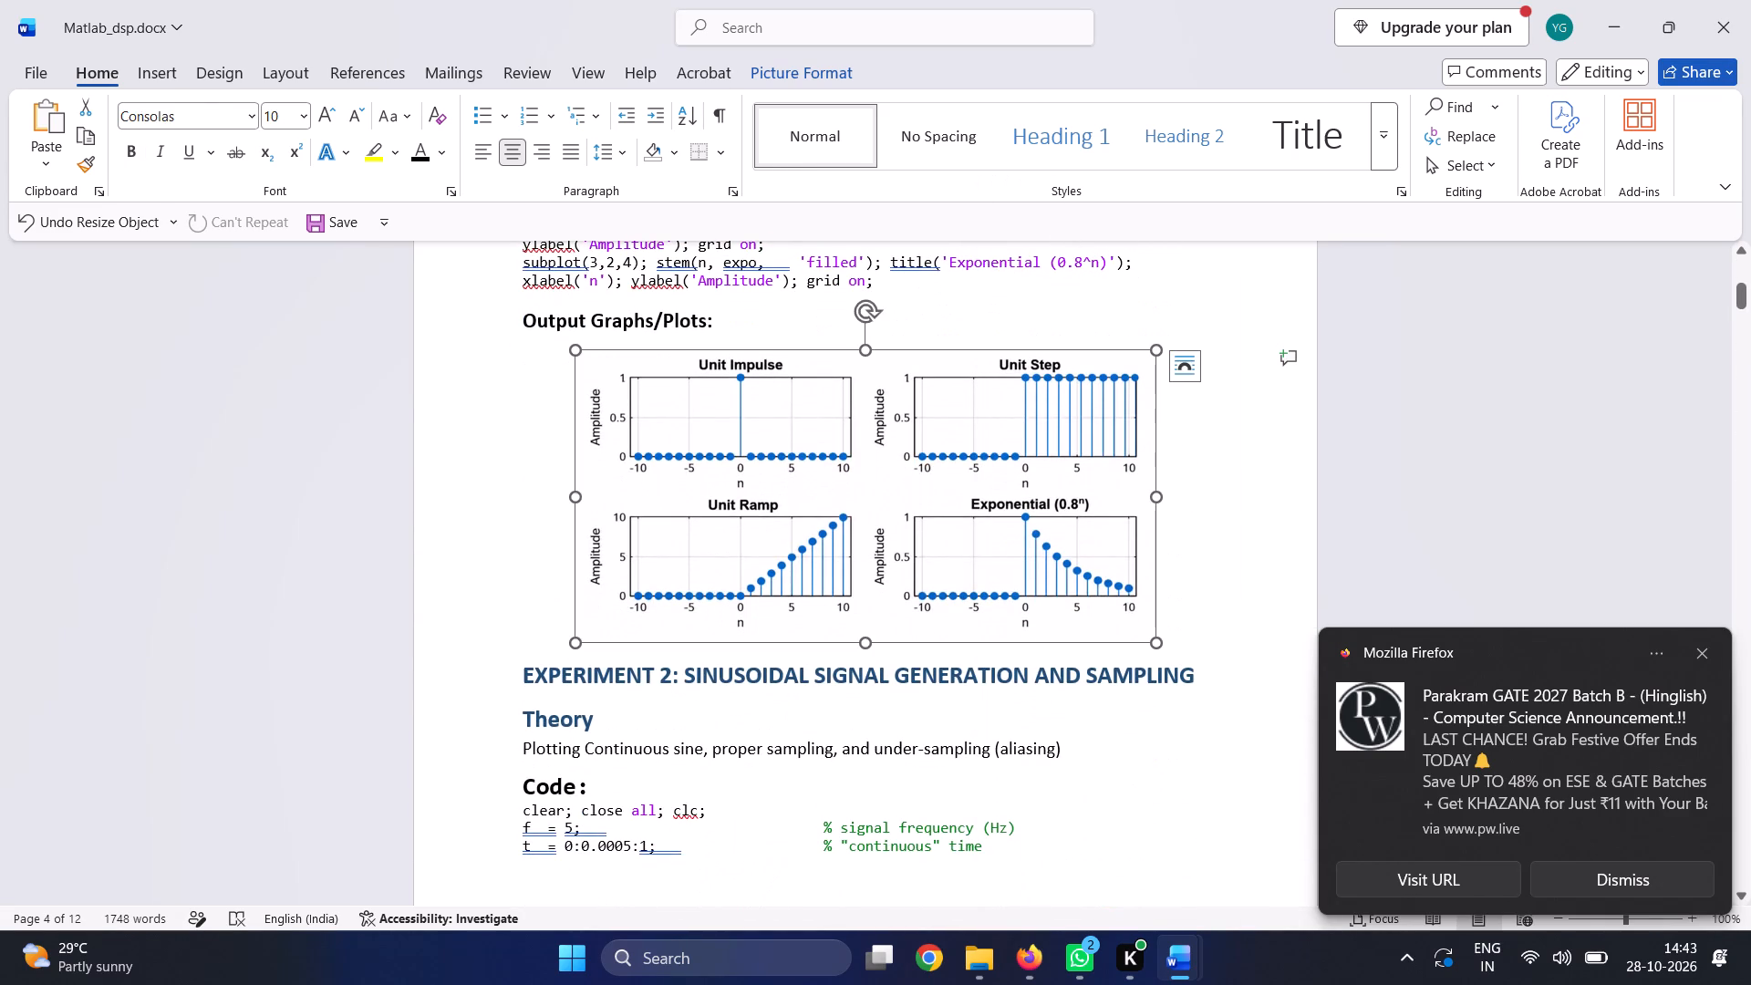
pyautogui.moveTo(1155, 641); pyautogui.dragTo(1123, 608)
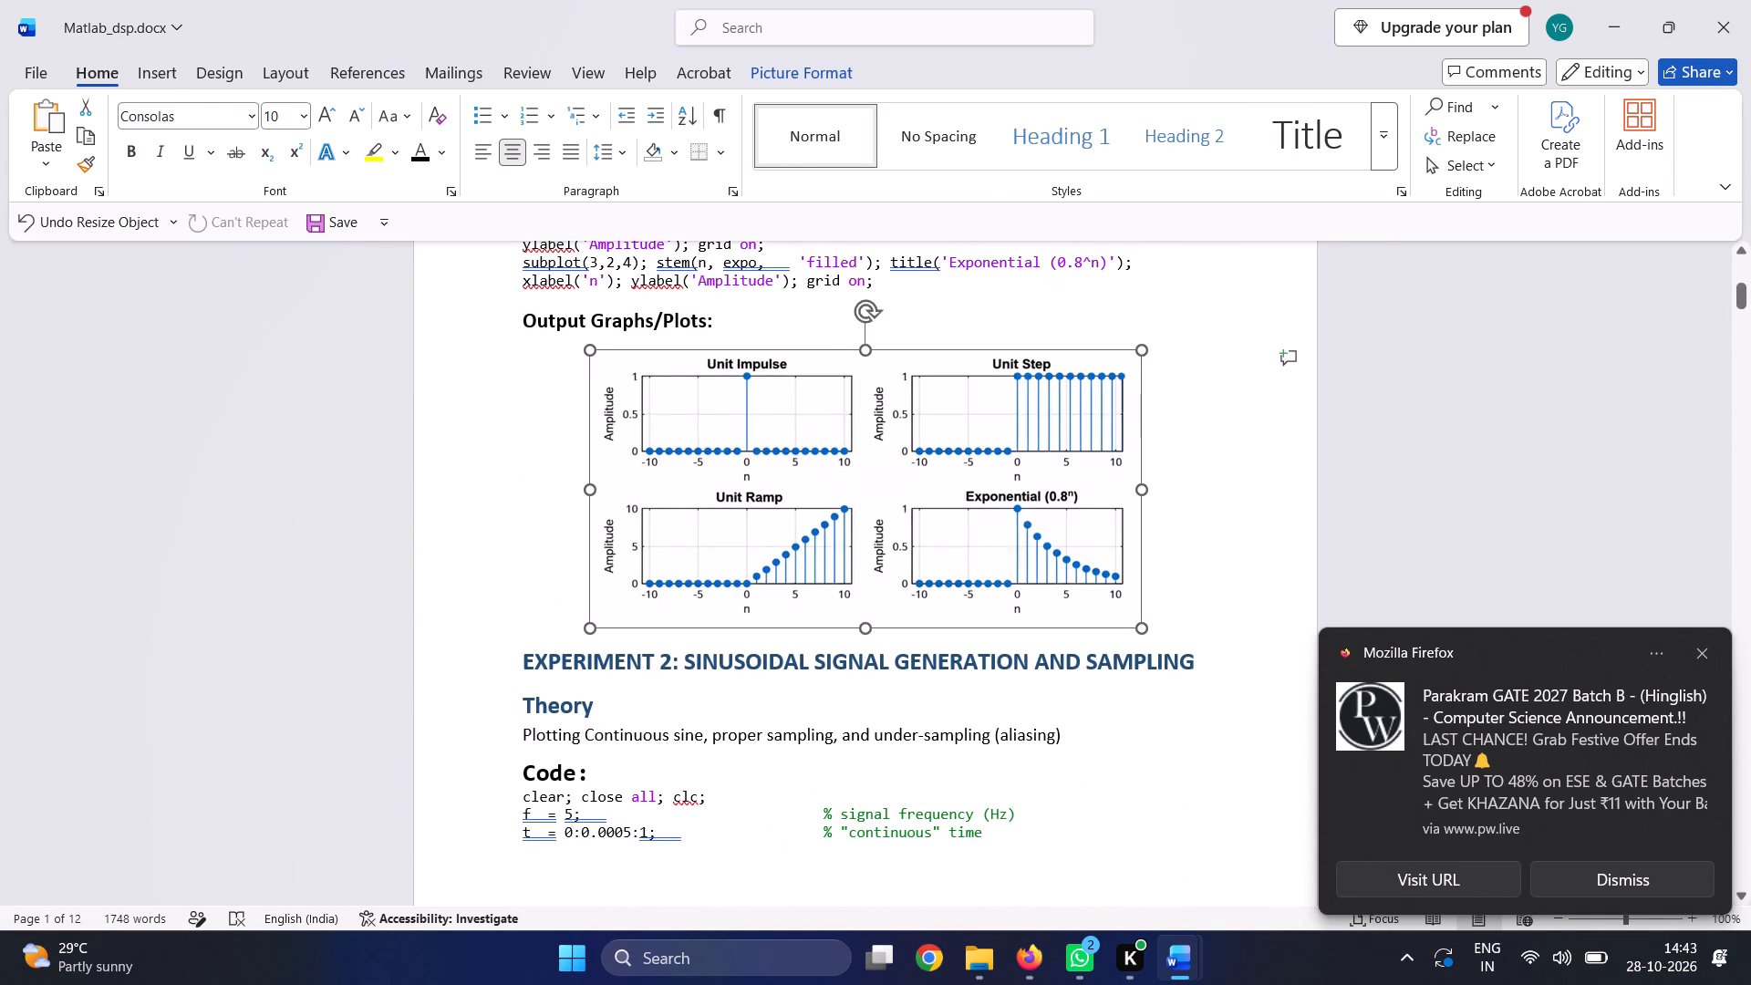
pyautogui.moveTo(1123, 608); pyautogui.dragTo(1119, 605)
# Slightly shrink Experiment 2's output plot of the continuous and sampled sine signals, keeping its proportions.
pyautogui.scroll(-2, 1091, 733)
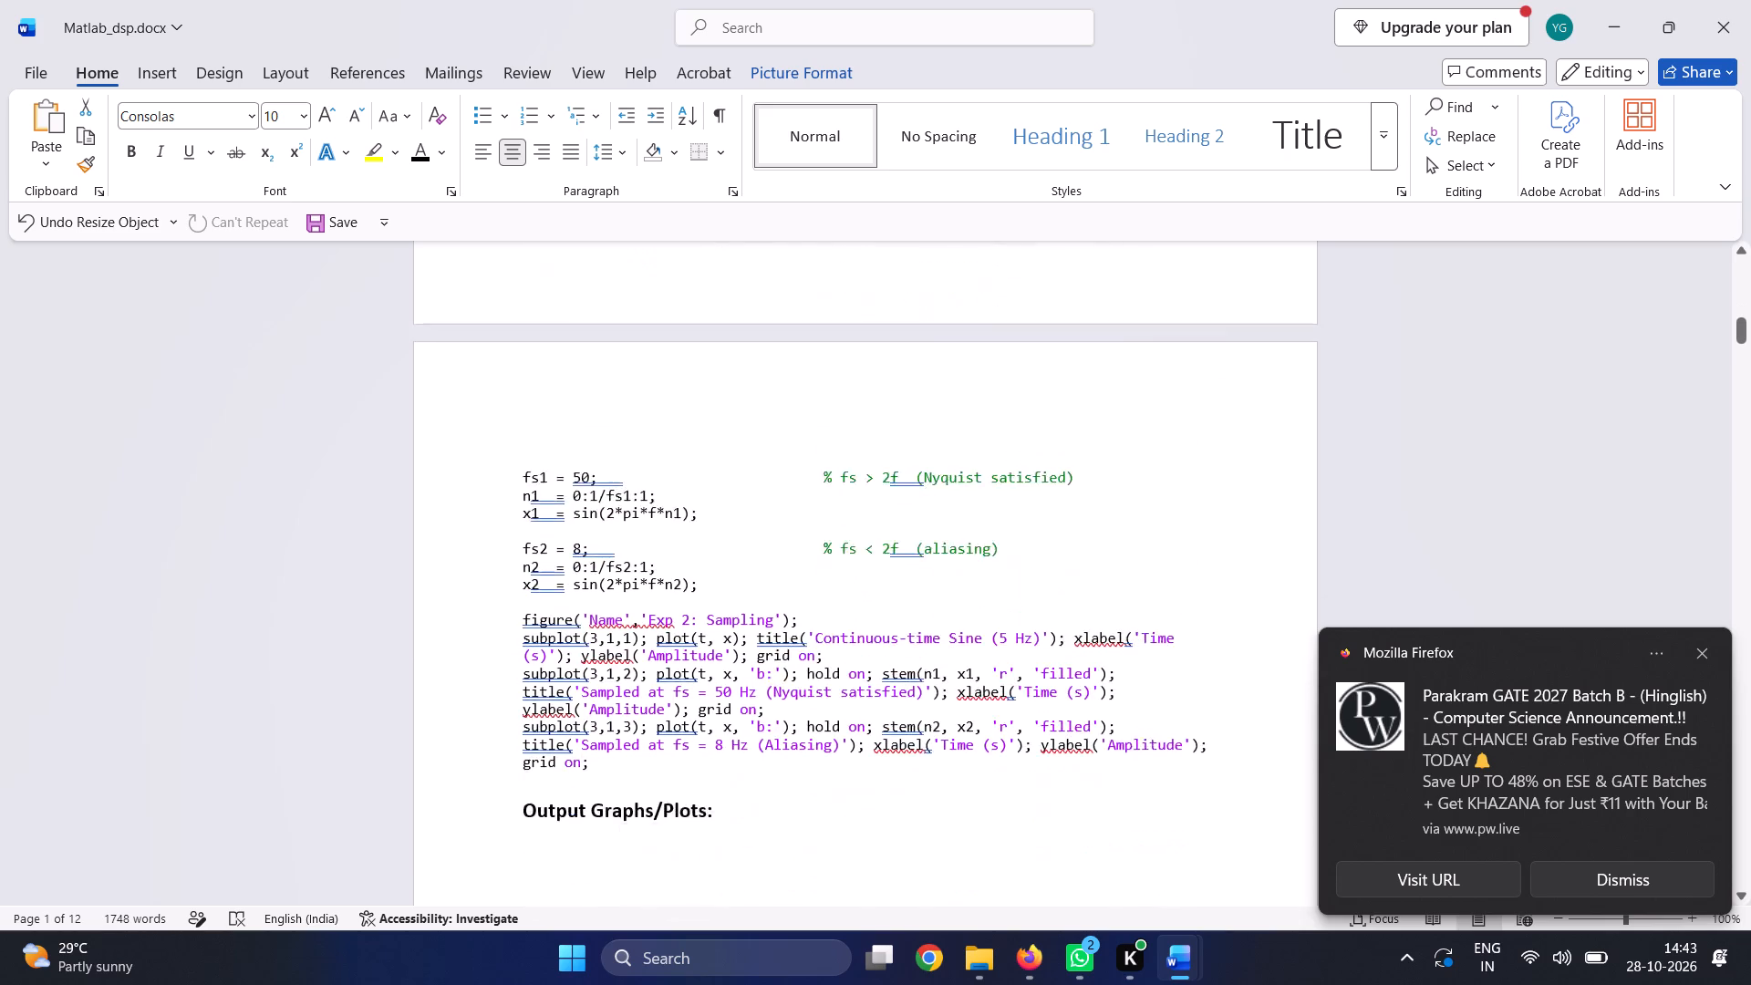
pyautogui.scroll(-1, 1091, 733)
pyautogui.click(1047, 630)
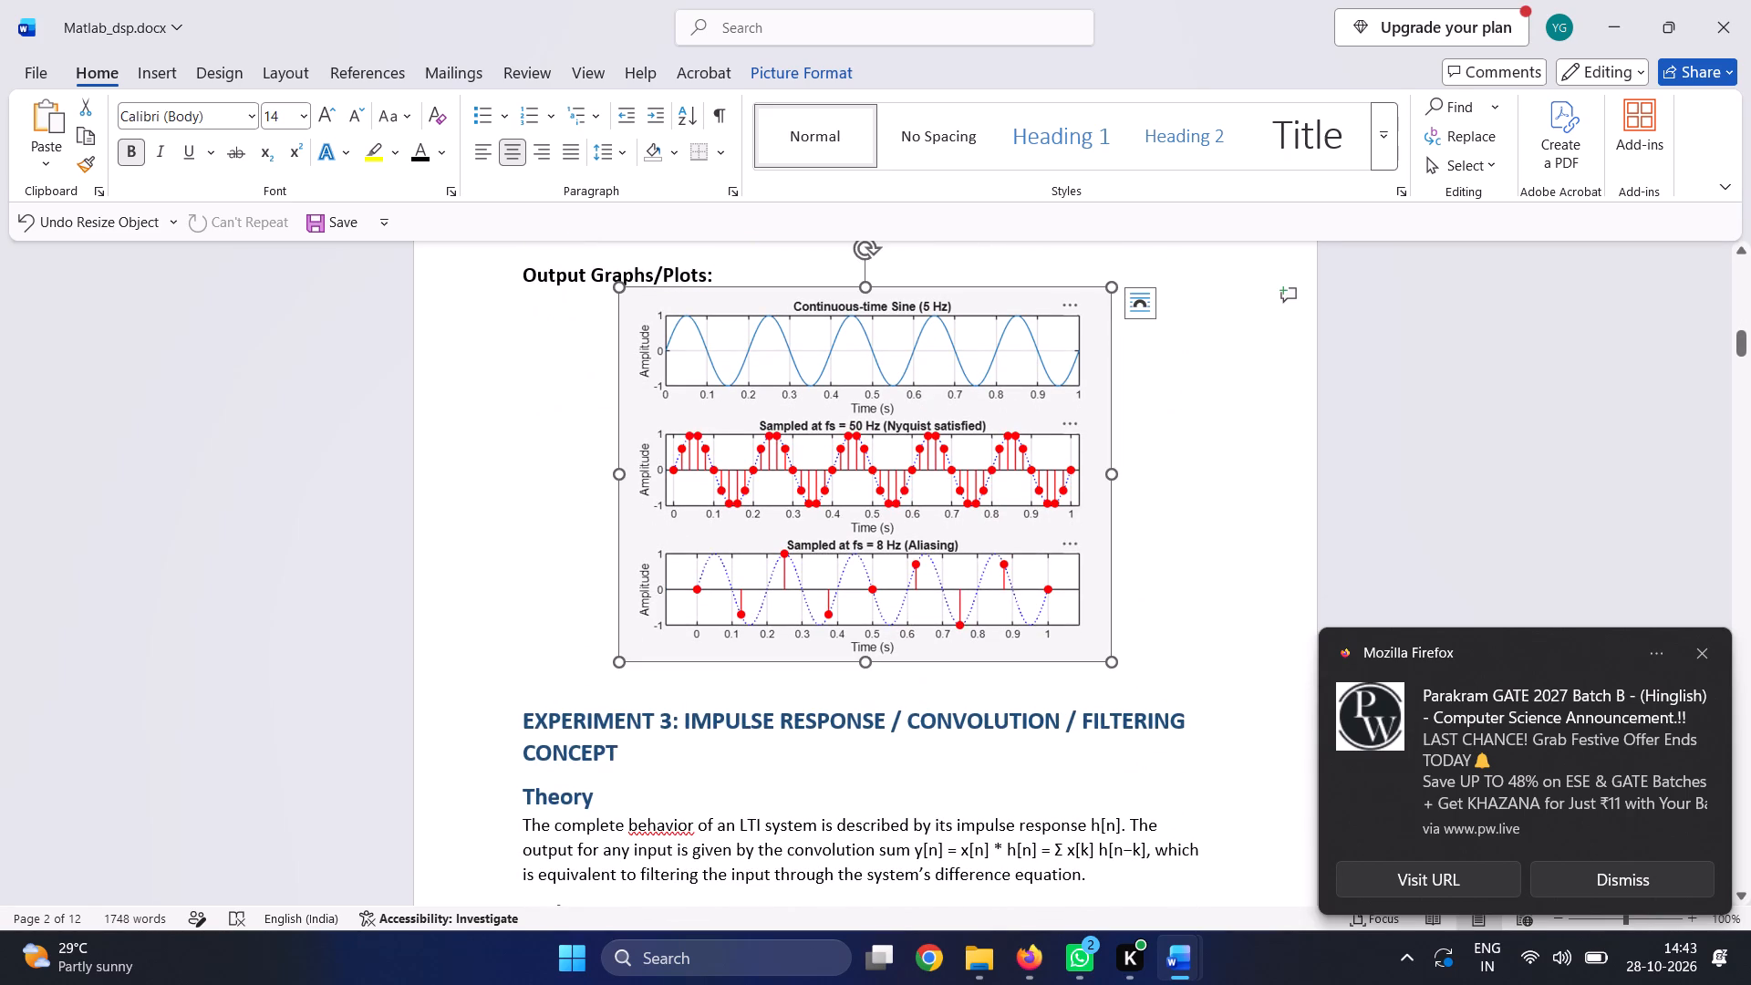
pyautogui.moveTo(1109, 661); pyautogui.dragTo(1072, 629)
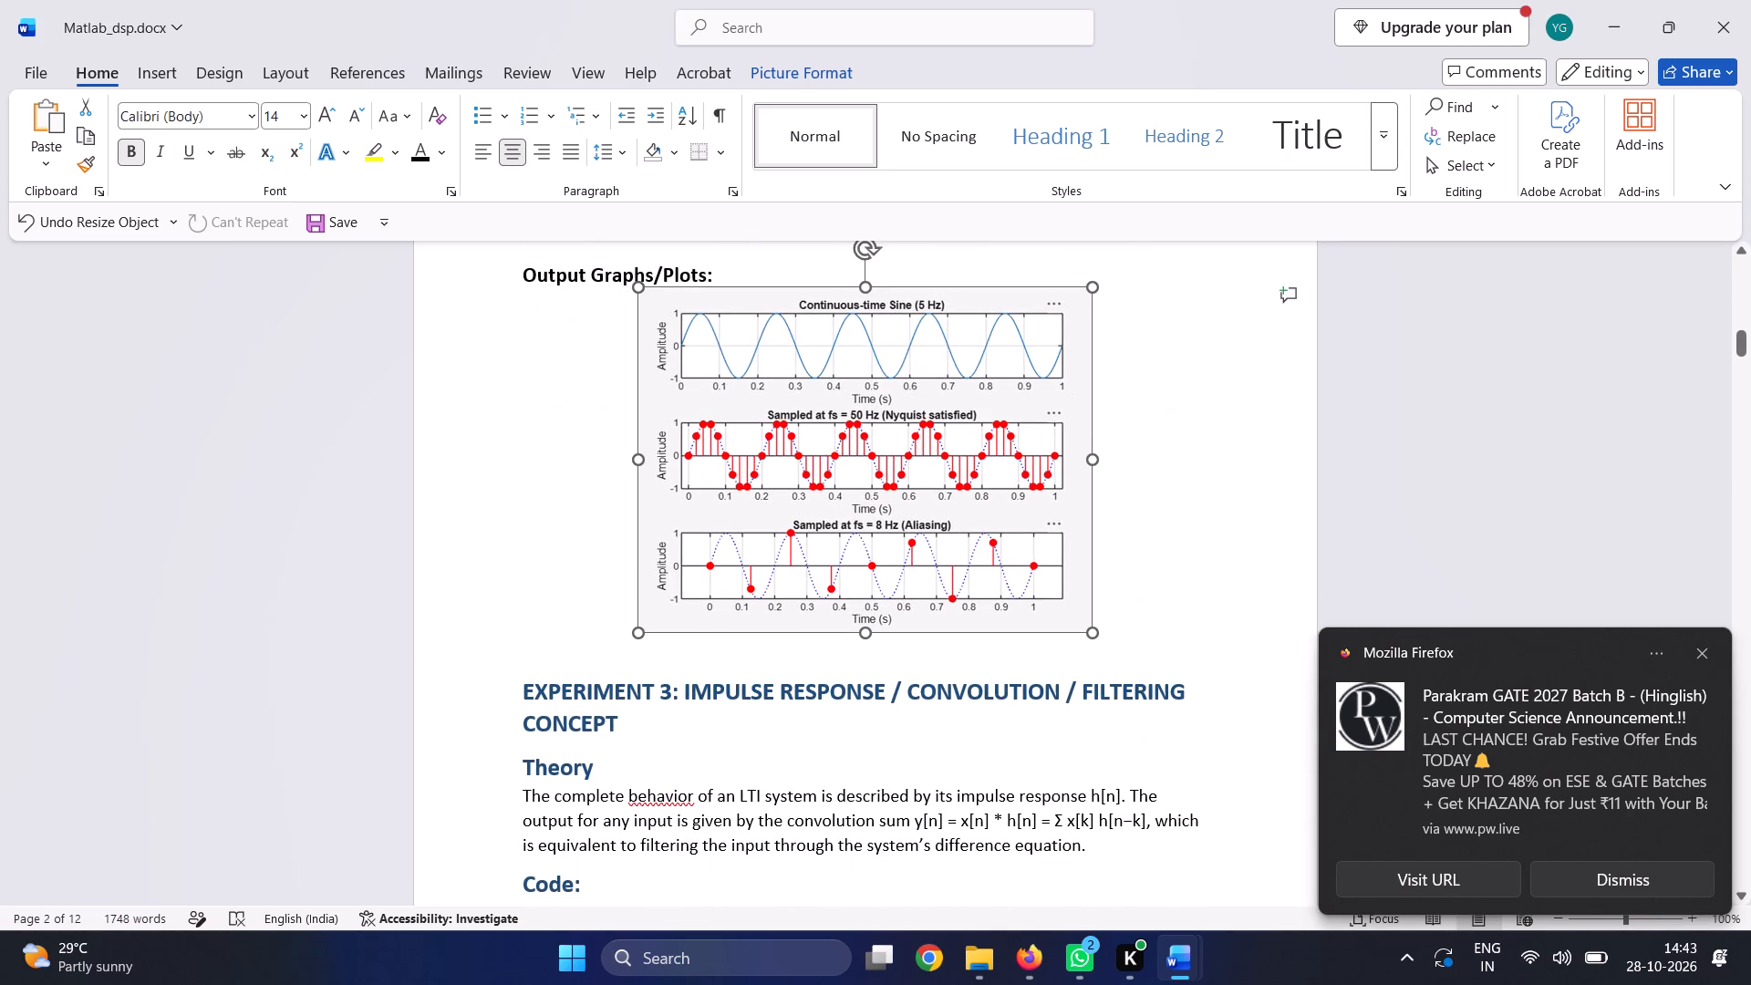
# Slightly shrink Experiment 3's output plot of the convolution and filter results, keeping its proportions.
pyautogui.scroll(-4, 1072, 629)
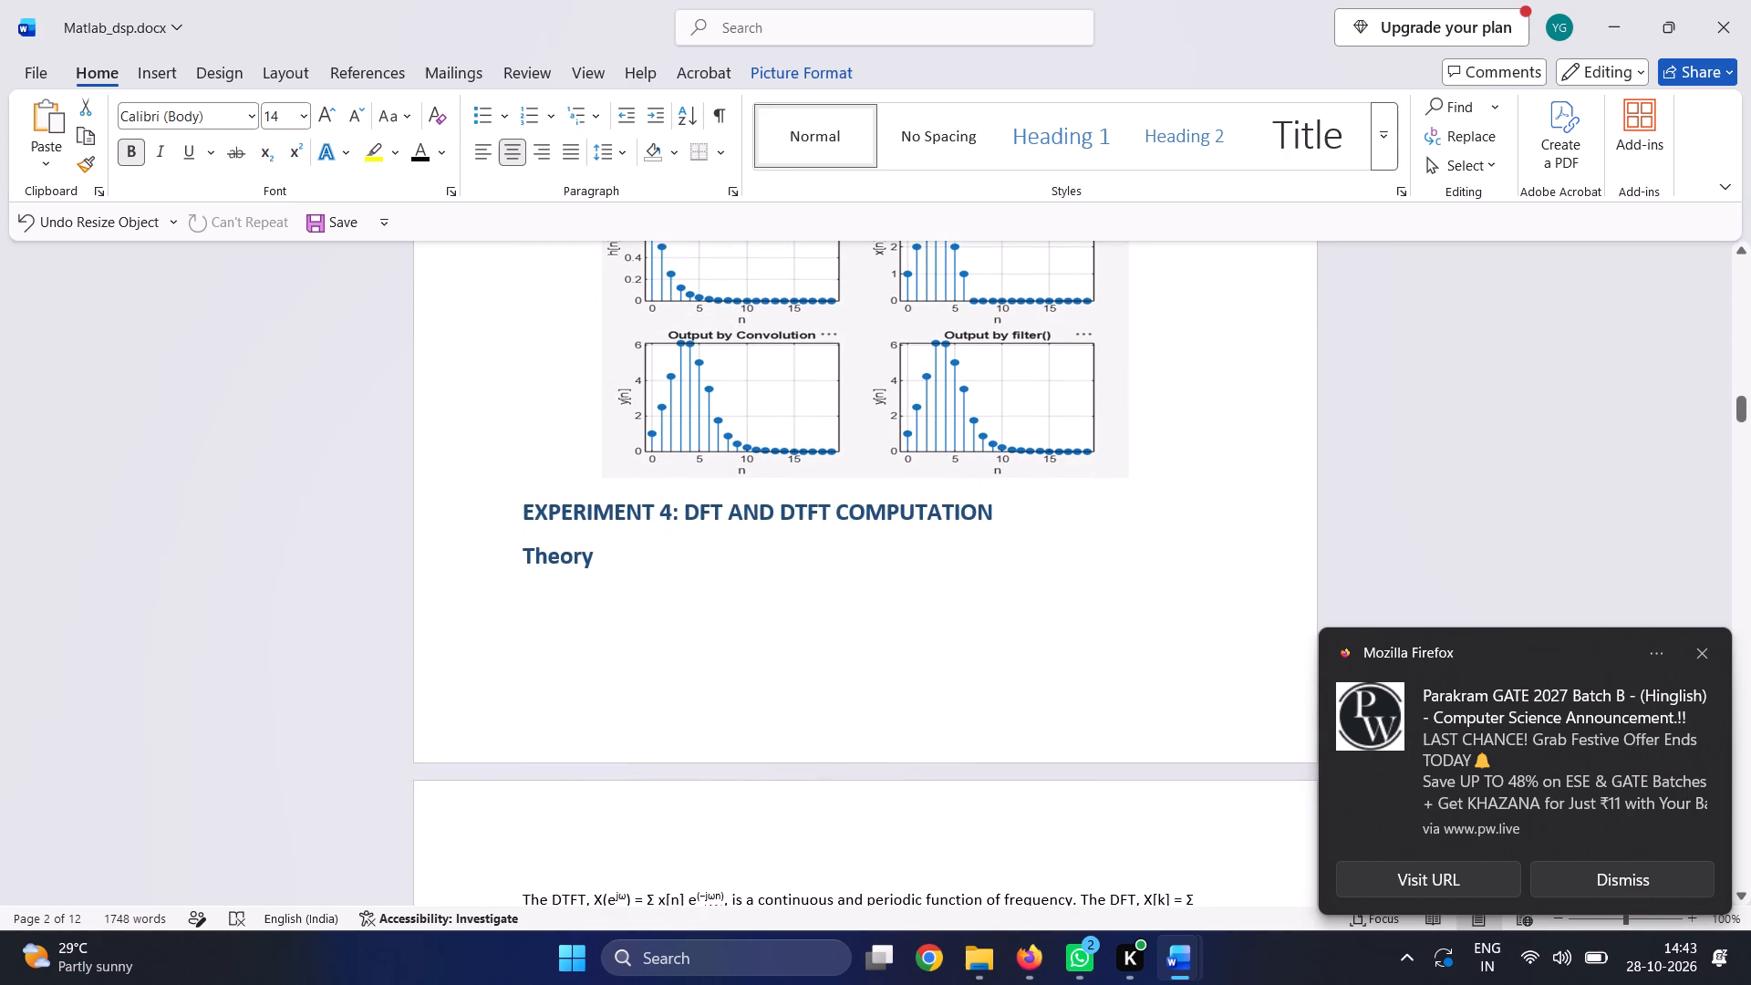
pyautogui.click(1058, 362)
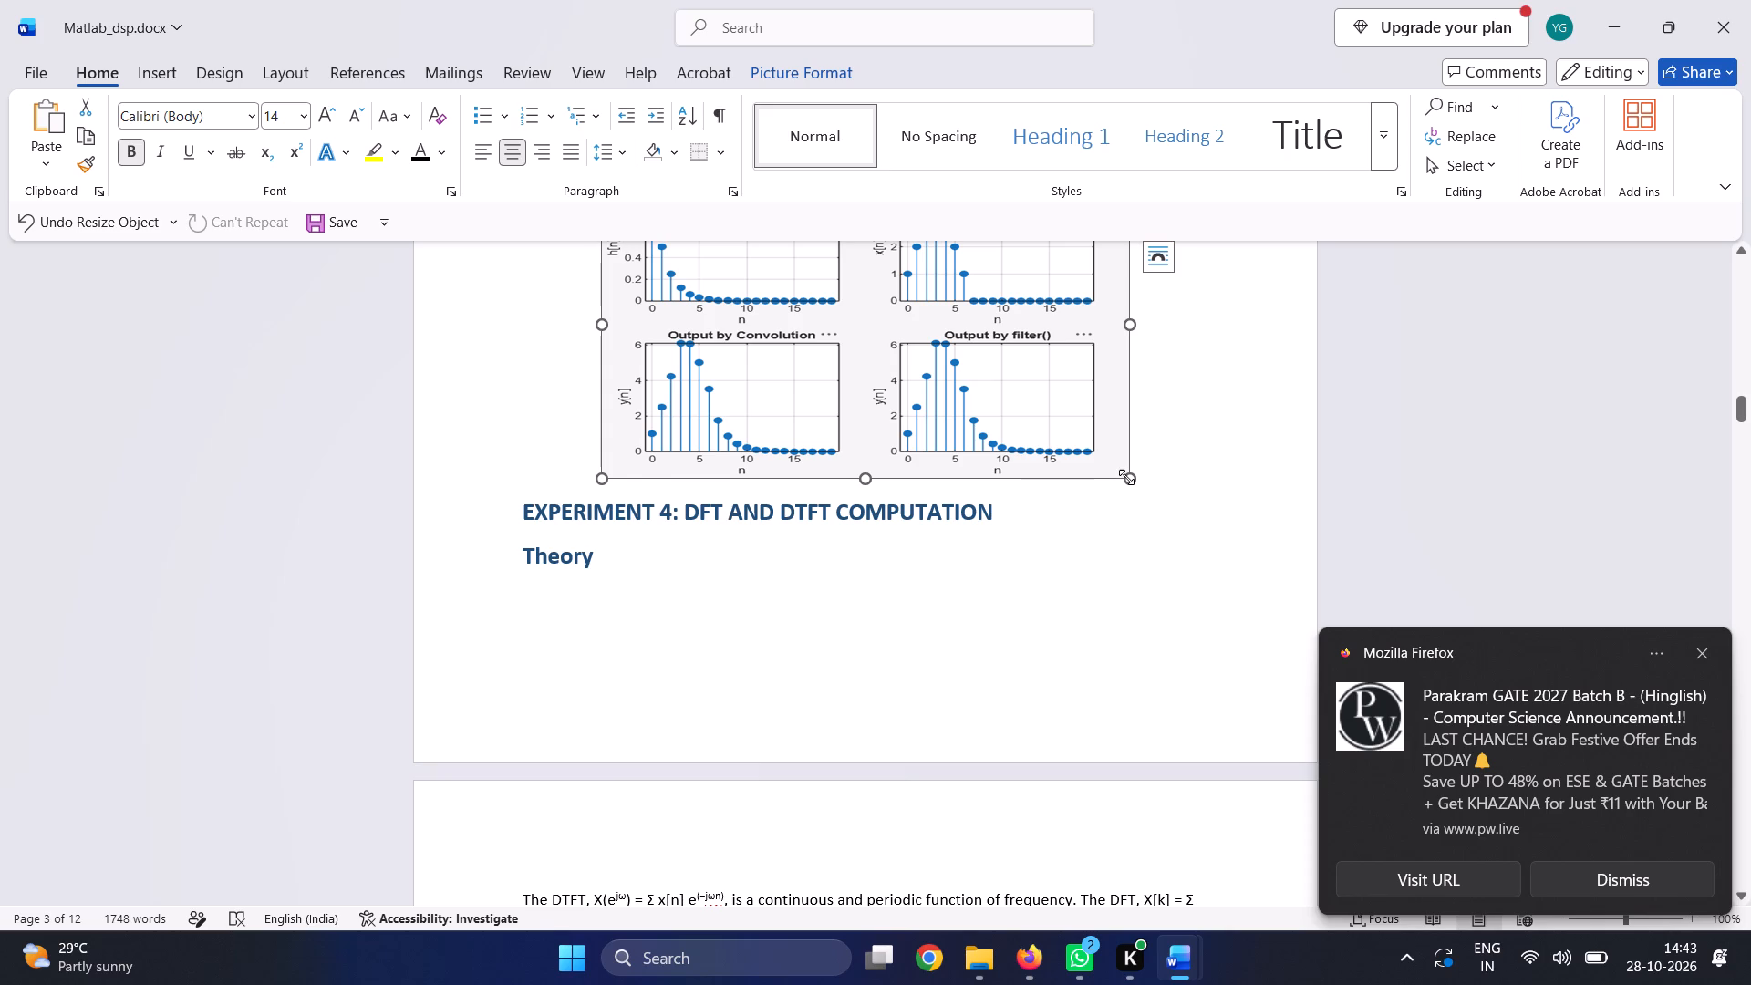
pyautogui.moveTo(1126, 477); pyautogui.dragTo(1081, 441)
# Delete the blank line between Experiment 9's last code line and its "Output Graphs/Plots:" heading.
pyautogui.scroll(-2, 1081, 441)
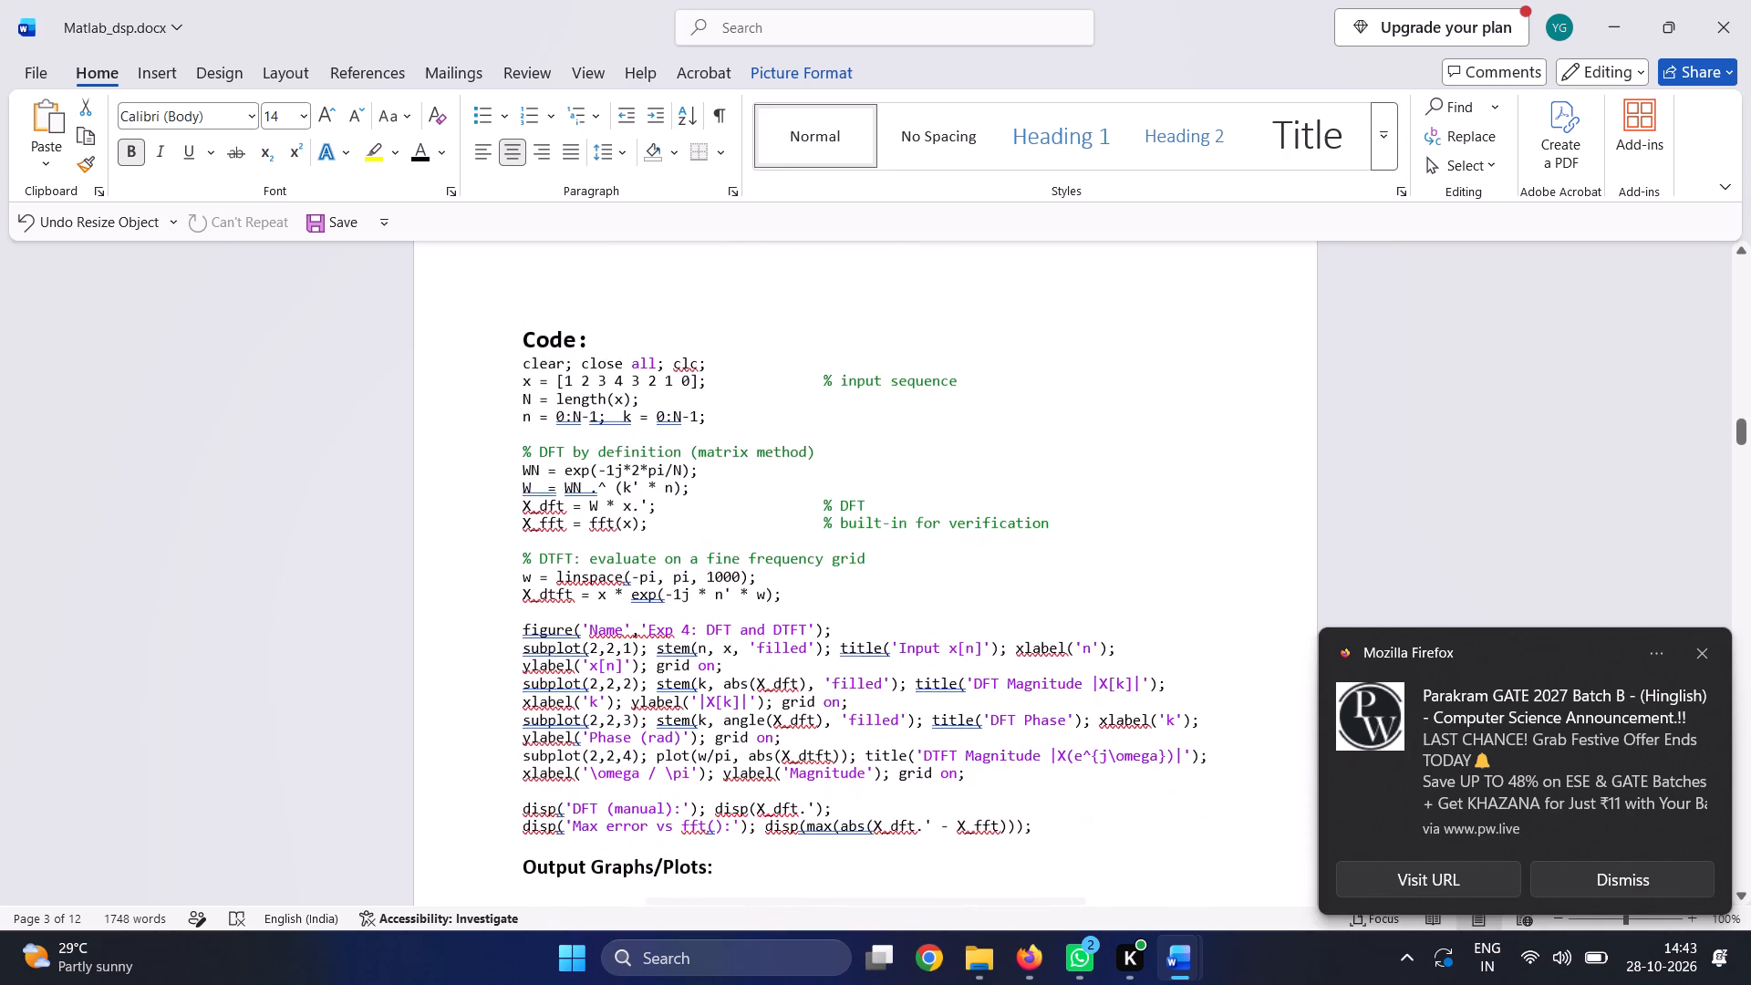
pyautogui.scroll(-9, 1081, 441)
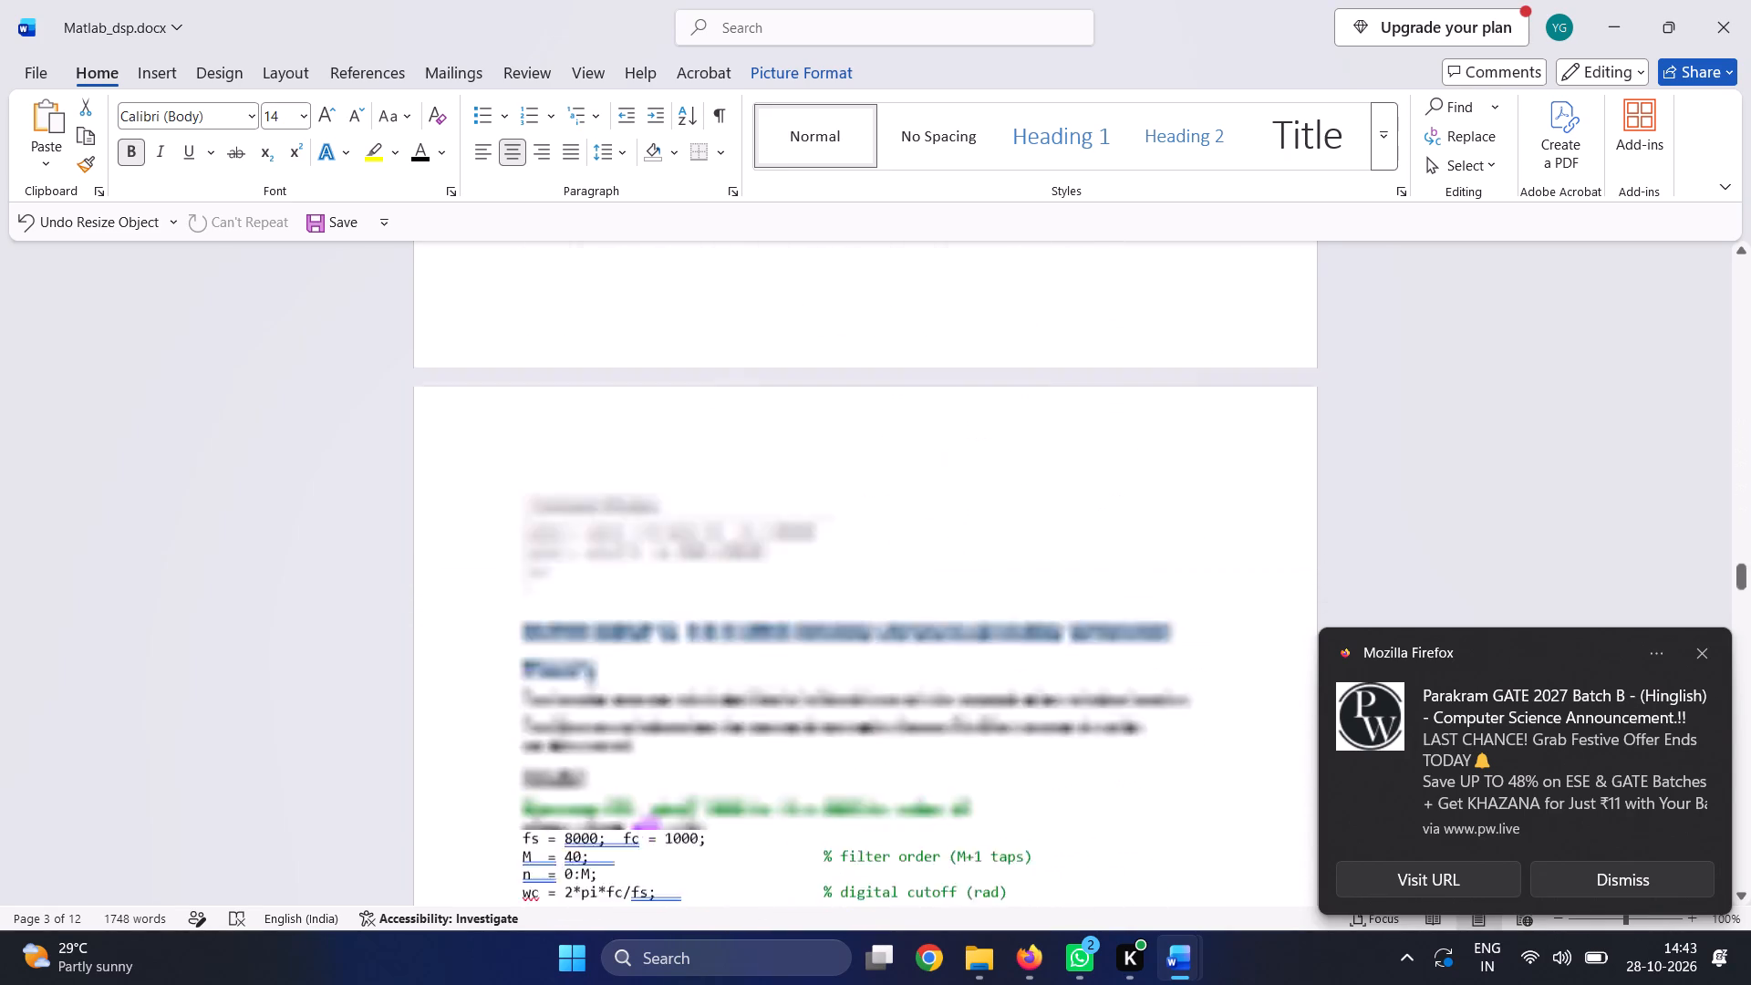
pyautogui.scroll(-12, 1081, 441)
pyautogui.scroll(3, 1081, 441)
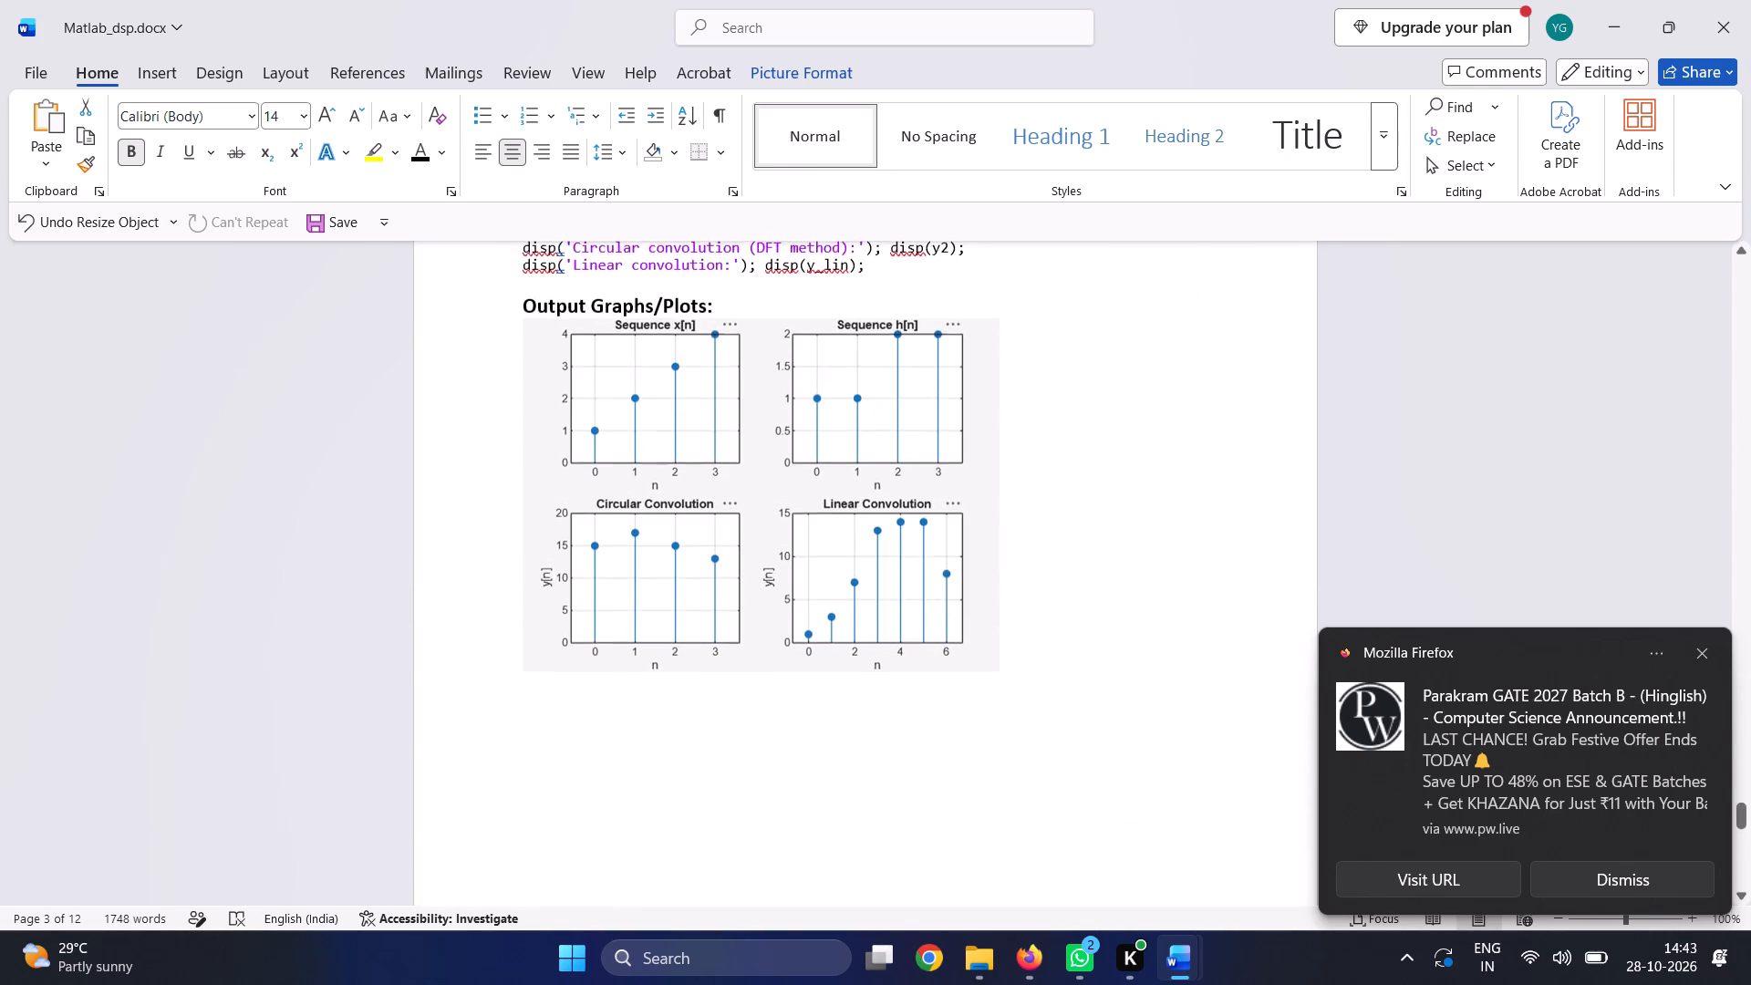
pyautogui.scroll(-1, 1081, 441)
pyautogui.scroll(2, 1081, 441)
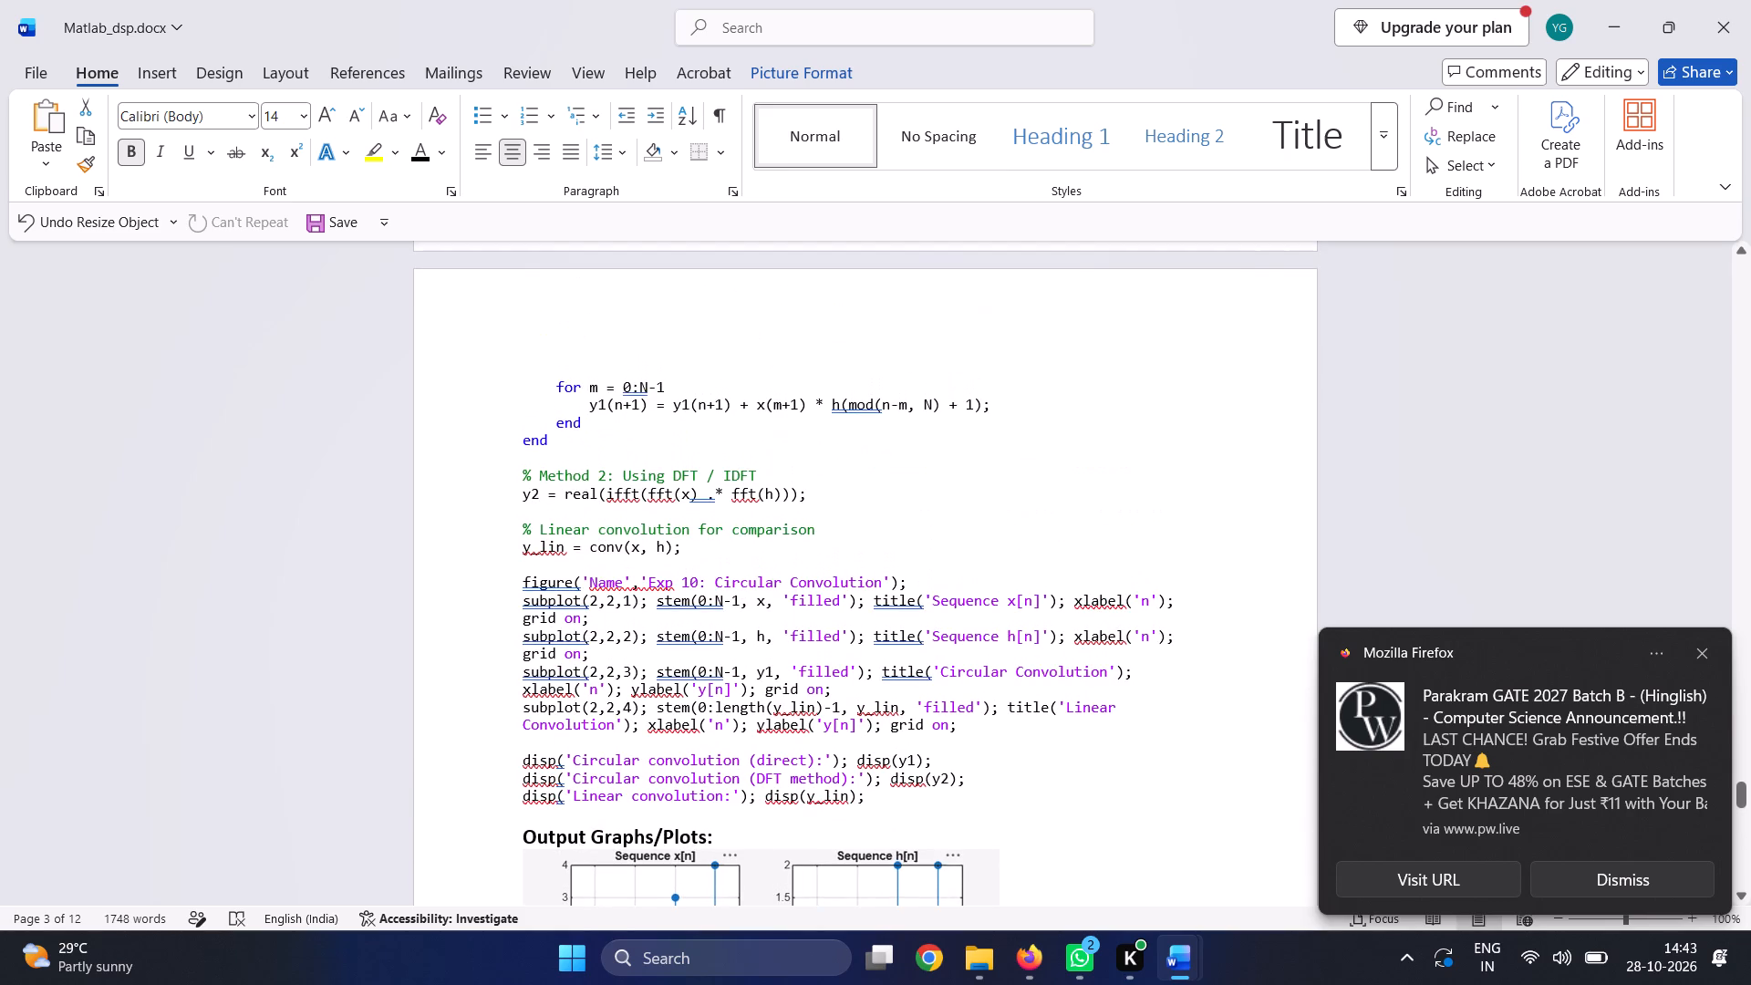
pyautogui.scroll(2, 1081, 441)
pyautogui.scroll(1, 924, 449)
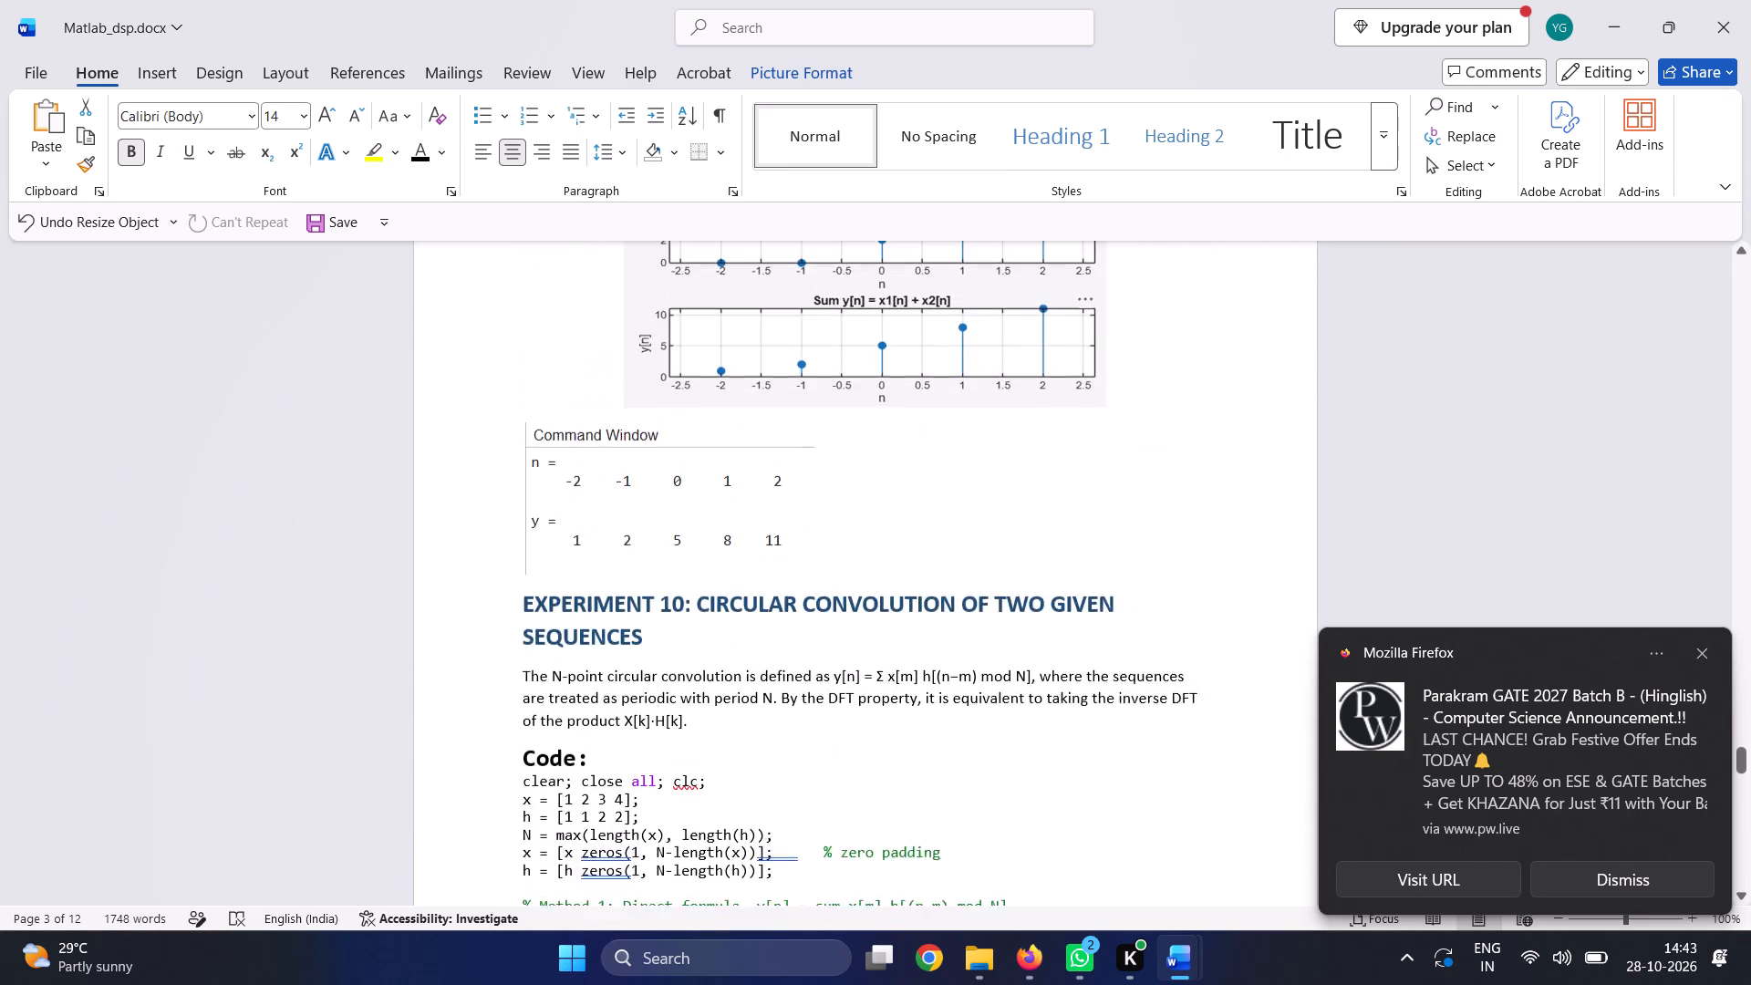
pyautogui.scroll(2, 924, 449)
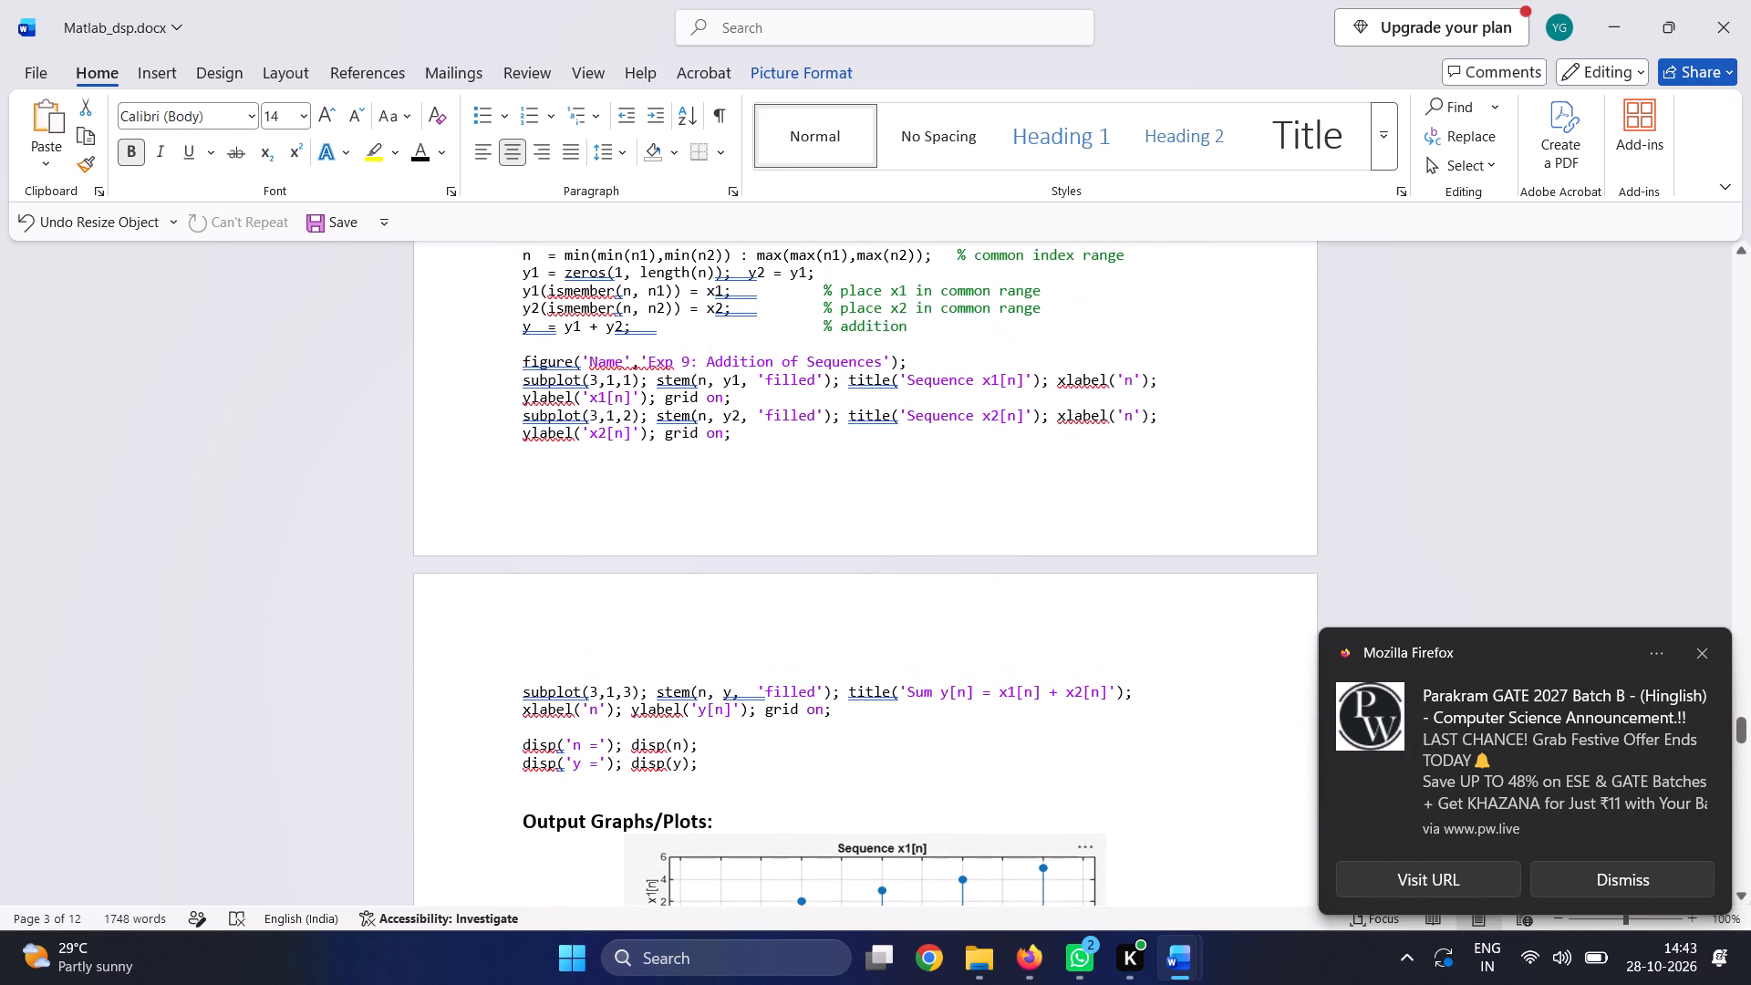
pyautogui.click(539, 785)
pyautogui.press('BackSpace')
# Slightly shrink Experiment 9's Command Window image above the Experiment 10 title, keeping its proportions.
pyautogui.scroll(-2, 539, 785)
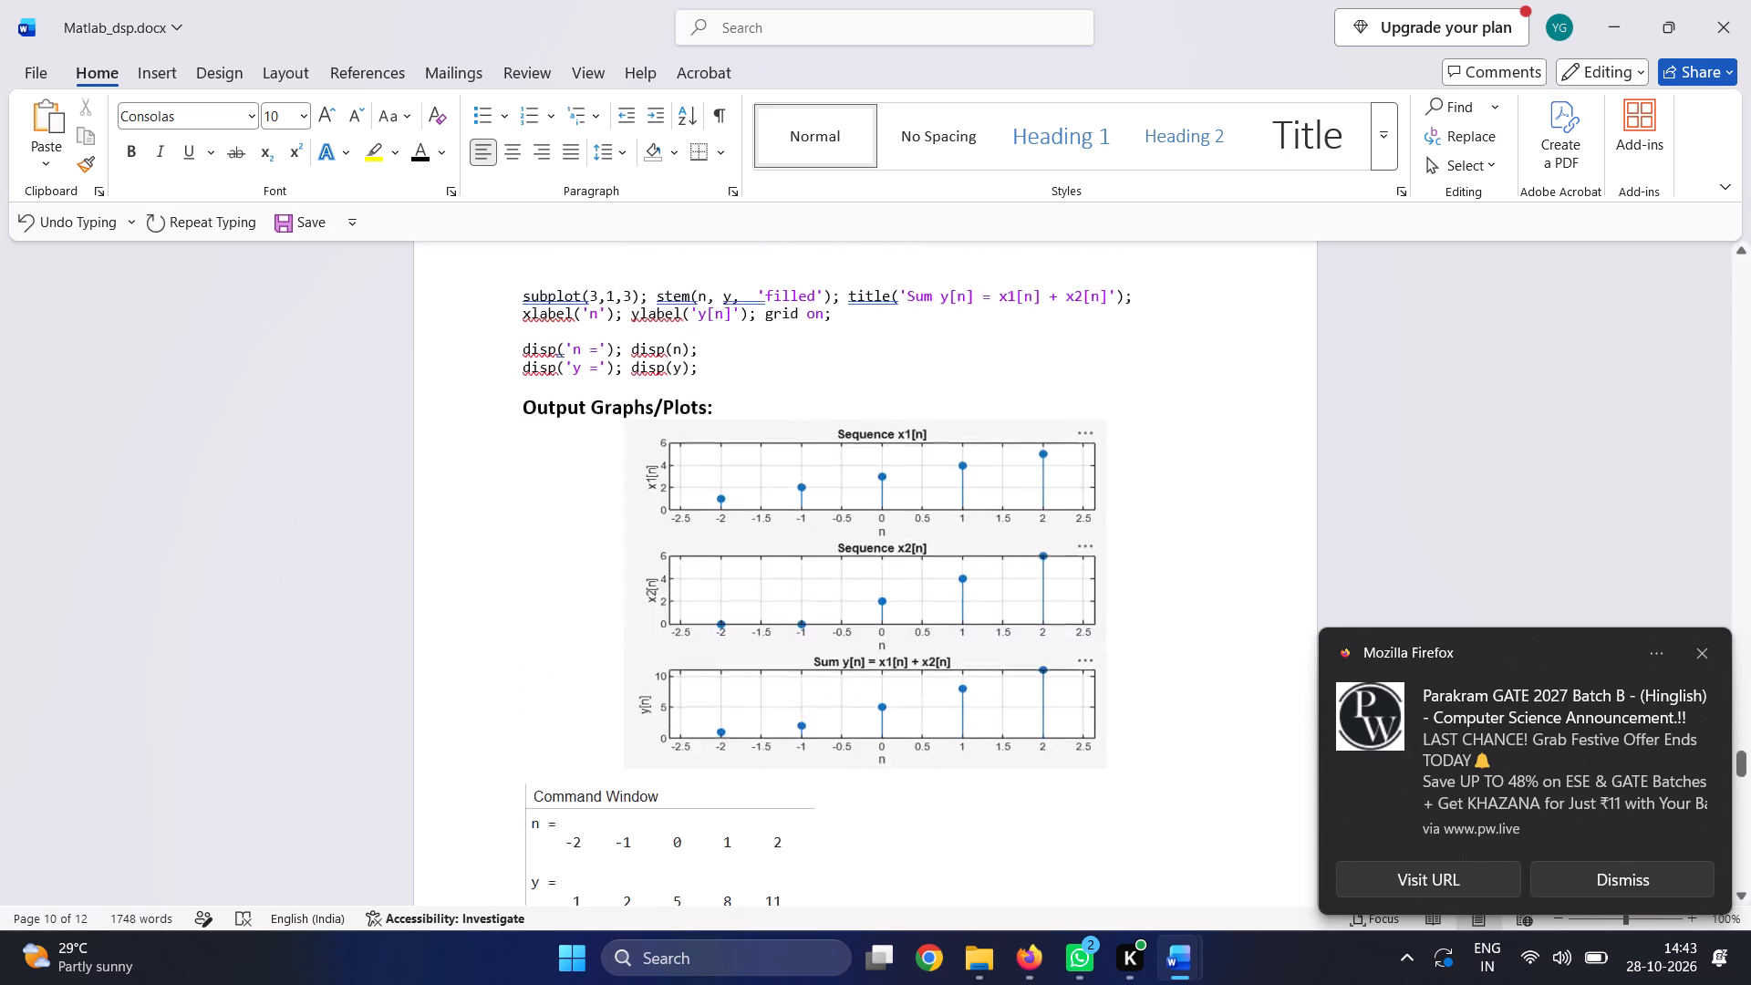
pyautogui.scroll(-4, 539, 785)
pyautogui.scroll(1, 539, 785)
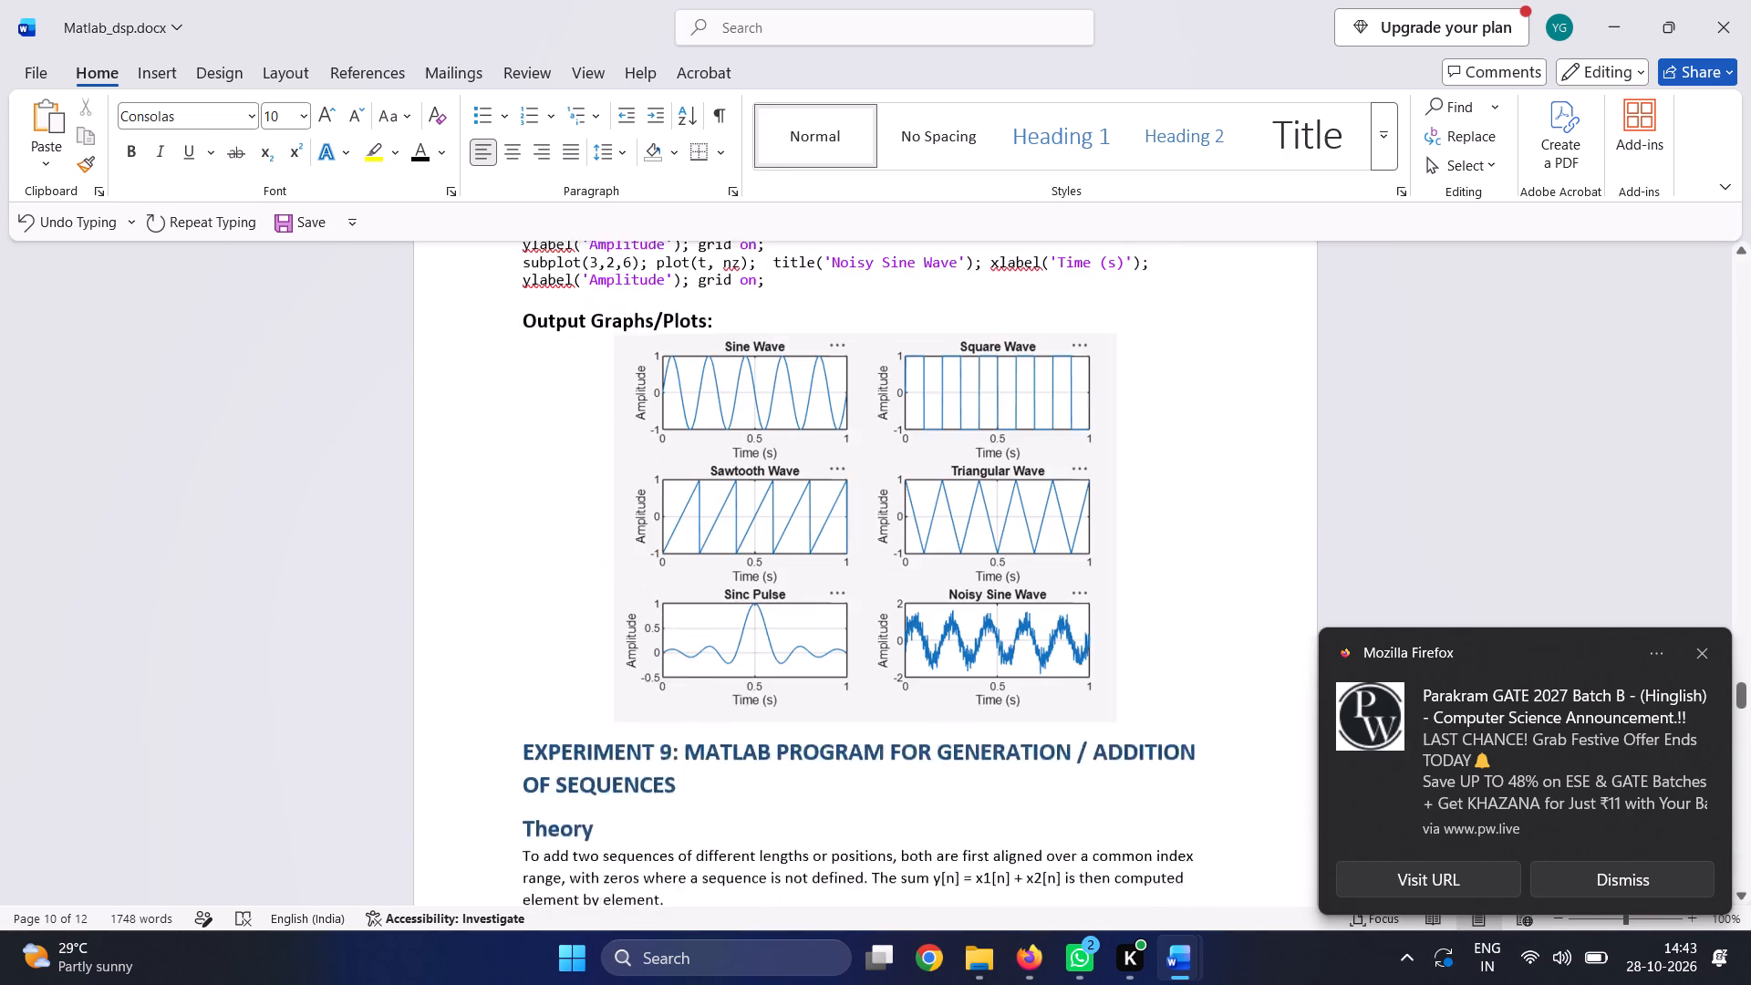
pyautogui.scroll(-4, 539, 785)
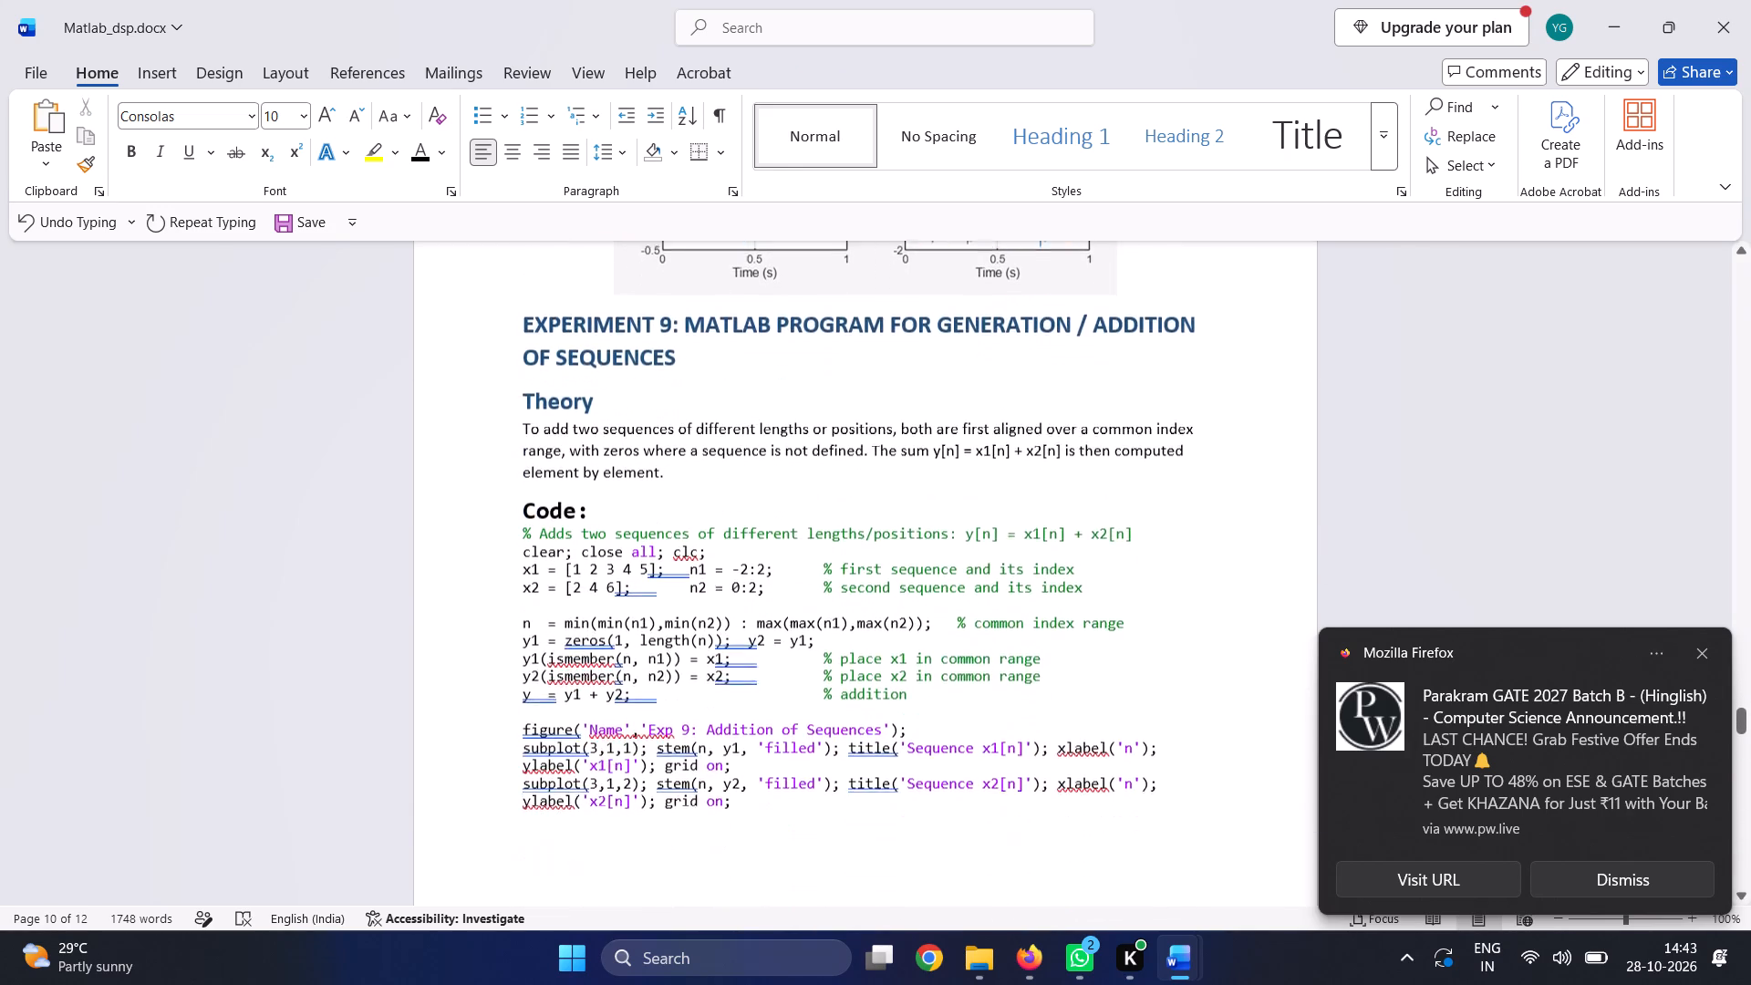
pyautogui.scroll(-2, 539, 785)
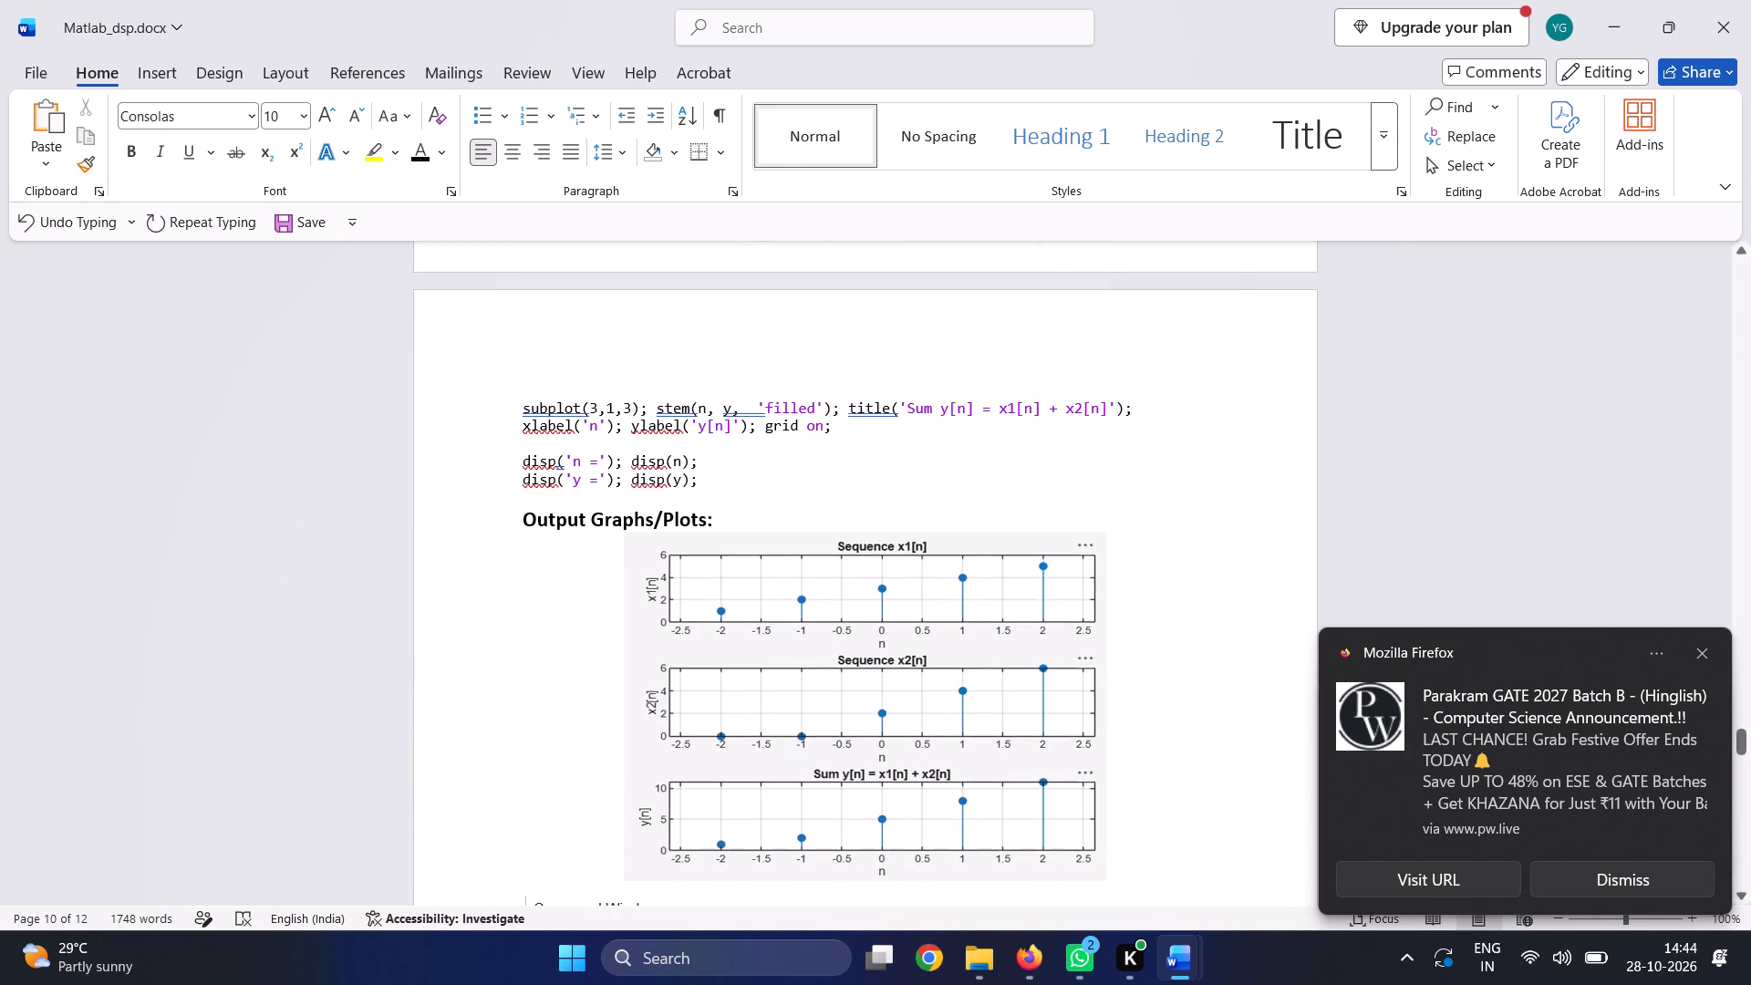
pyautogui.scroll(-2, 539, 785)
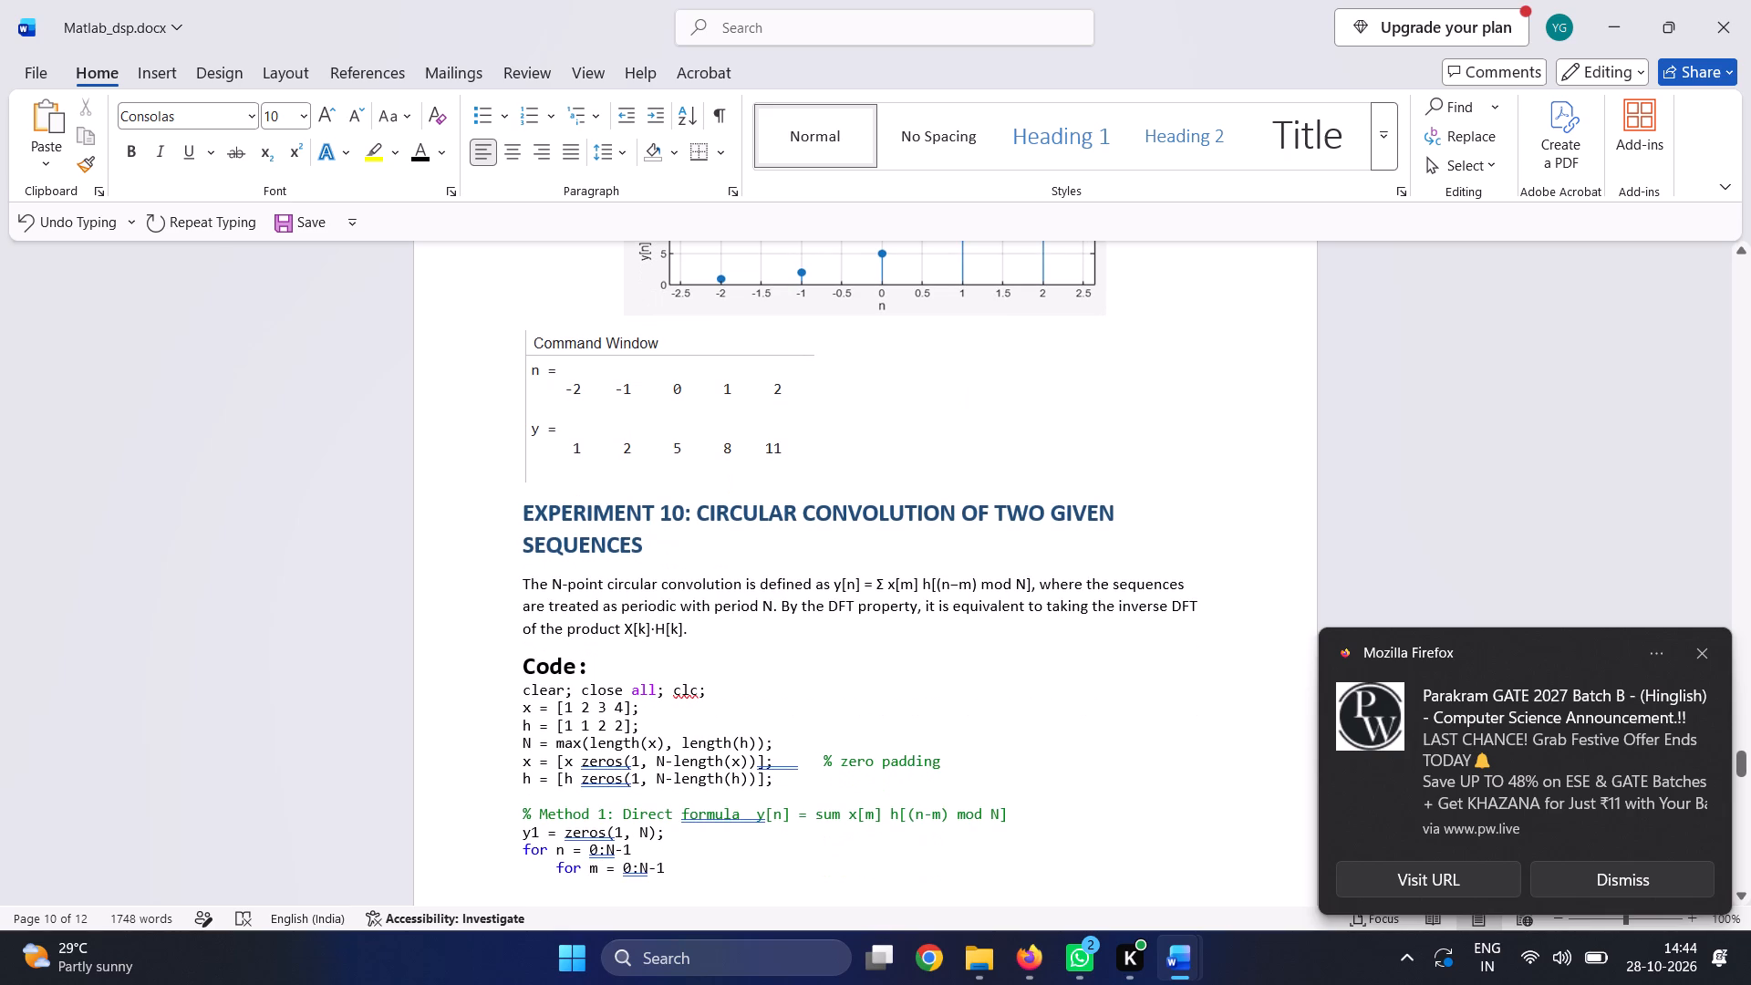
pyautogui.click(655, 409)
pyautogui.moveTo(816, 483); pyautogui.dragTo(795, 465)
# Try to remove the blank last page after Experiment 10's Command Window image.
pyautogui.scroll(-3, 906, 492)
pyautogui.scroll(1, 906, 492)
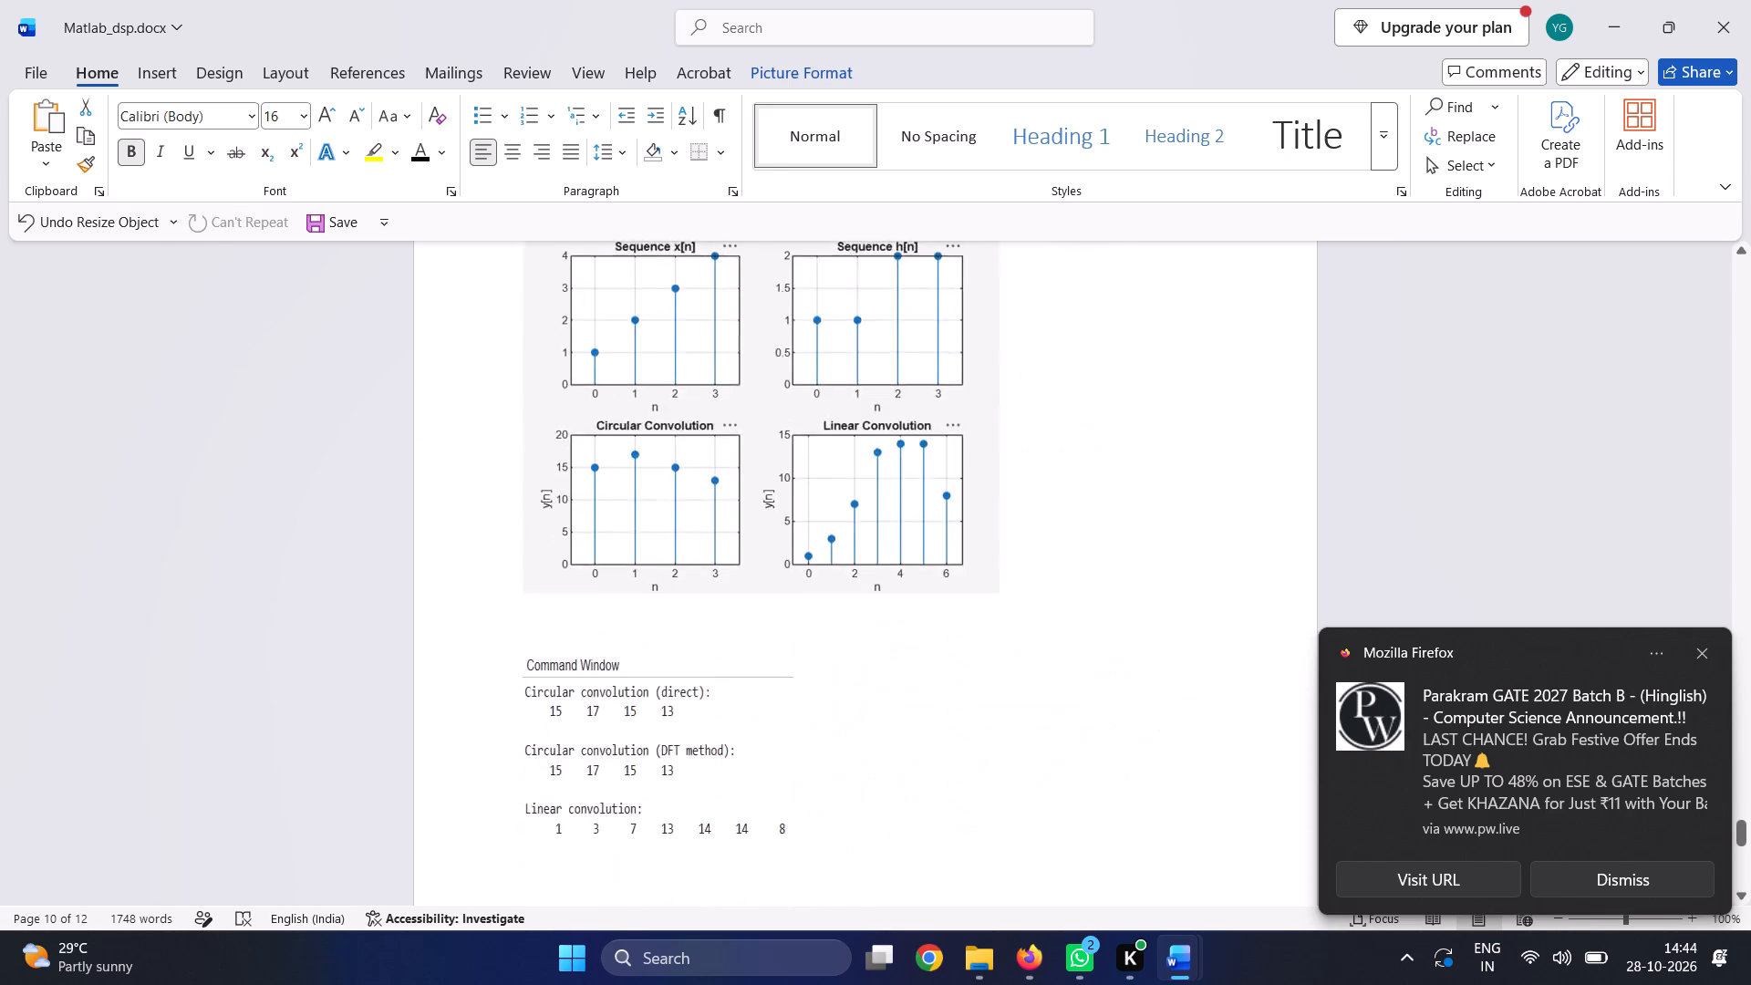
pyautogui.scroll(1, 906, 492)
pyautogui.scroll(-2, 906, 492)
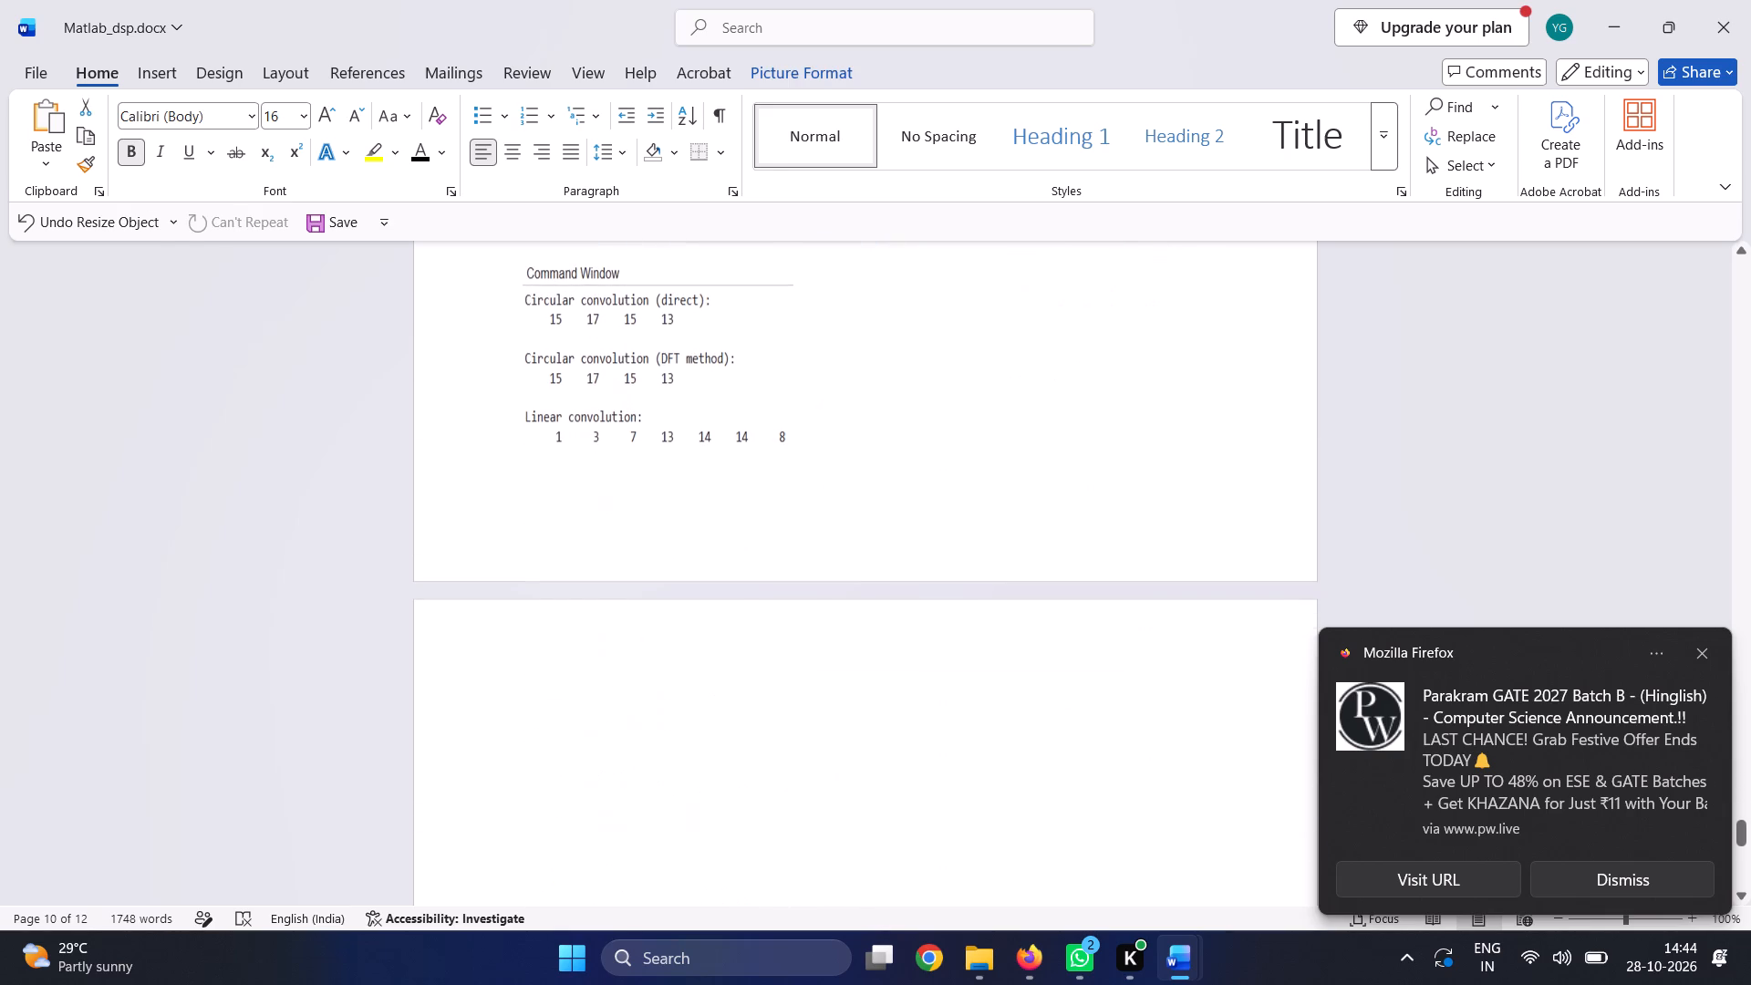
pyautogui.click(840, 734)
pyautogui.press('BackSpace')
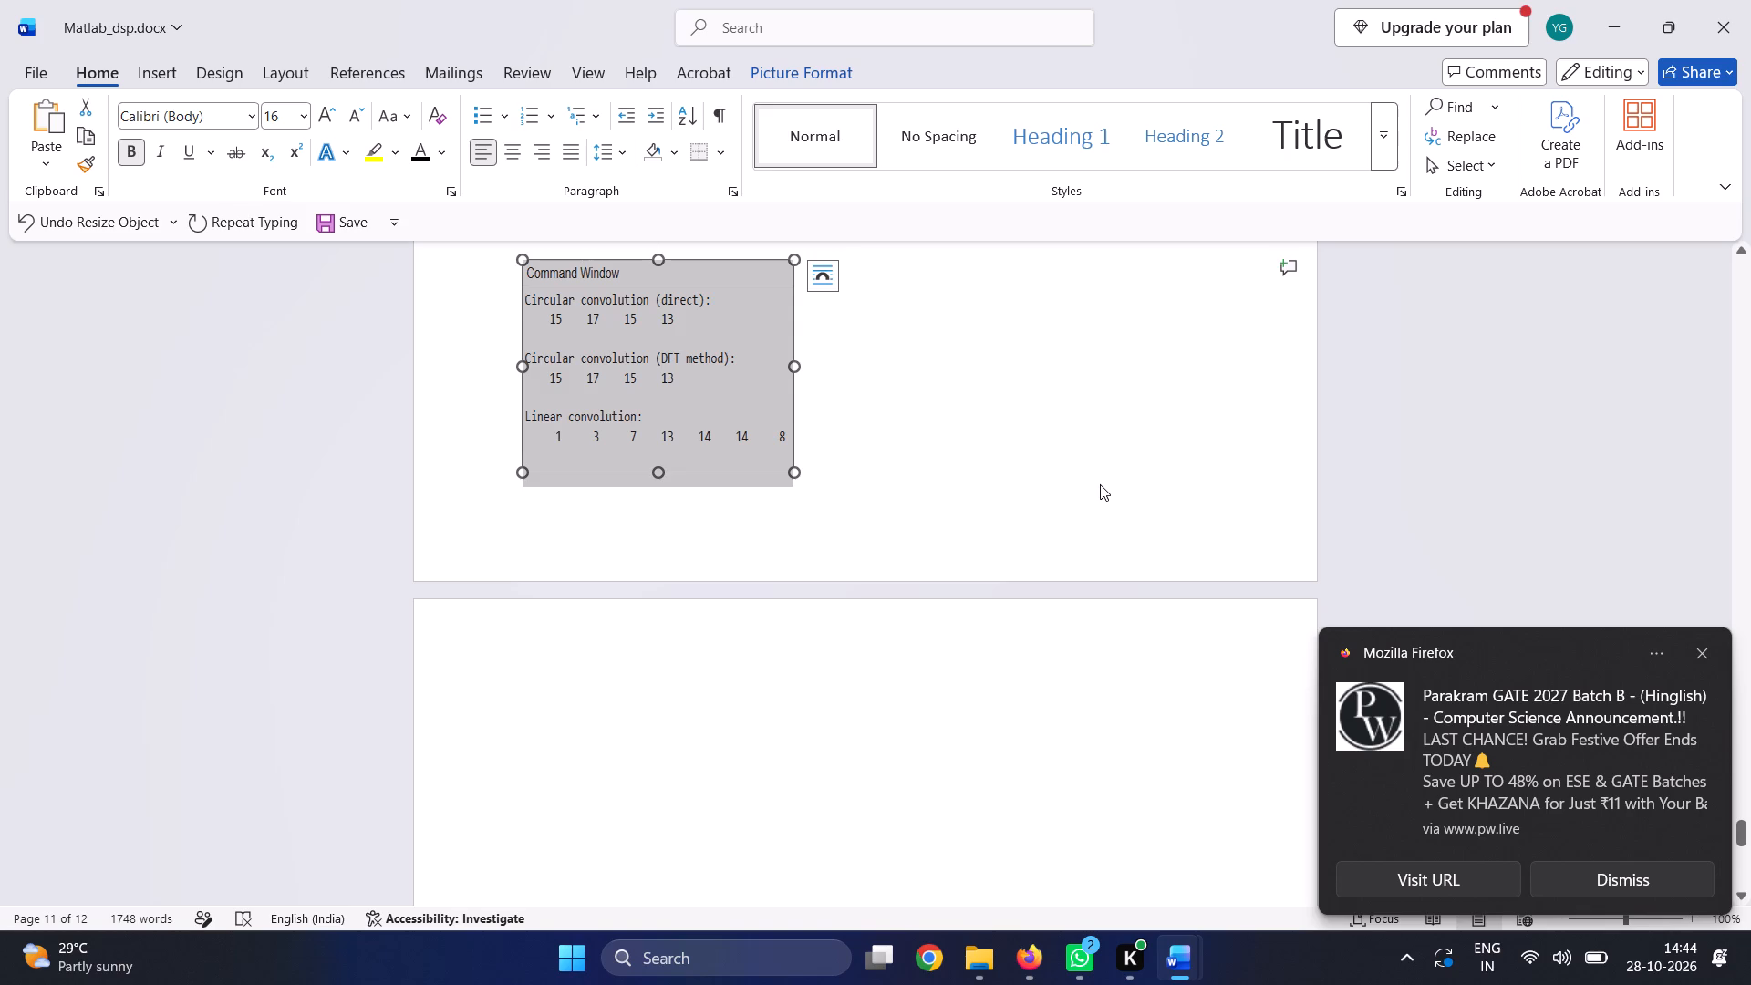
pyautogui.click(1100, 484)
# Set centre paragraph alignment on Experiment 10's output plot of the circular and linear convolution sequences.
pyautogui.scroll(2, 1100, 484)
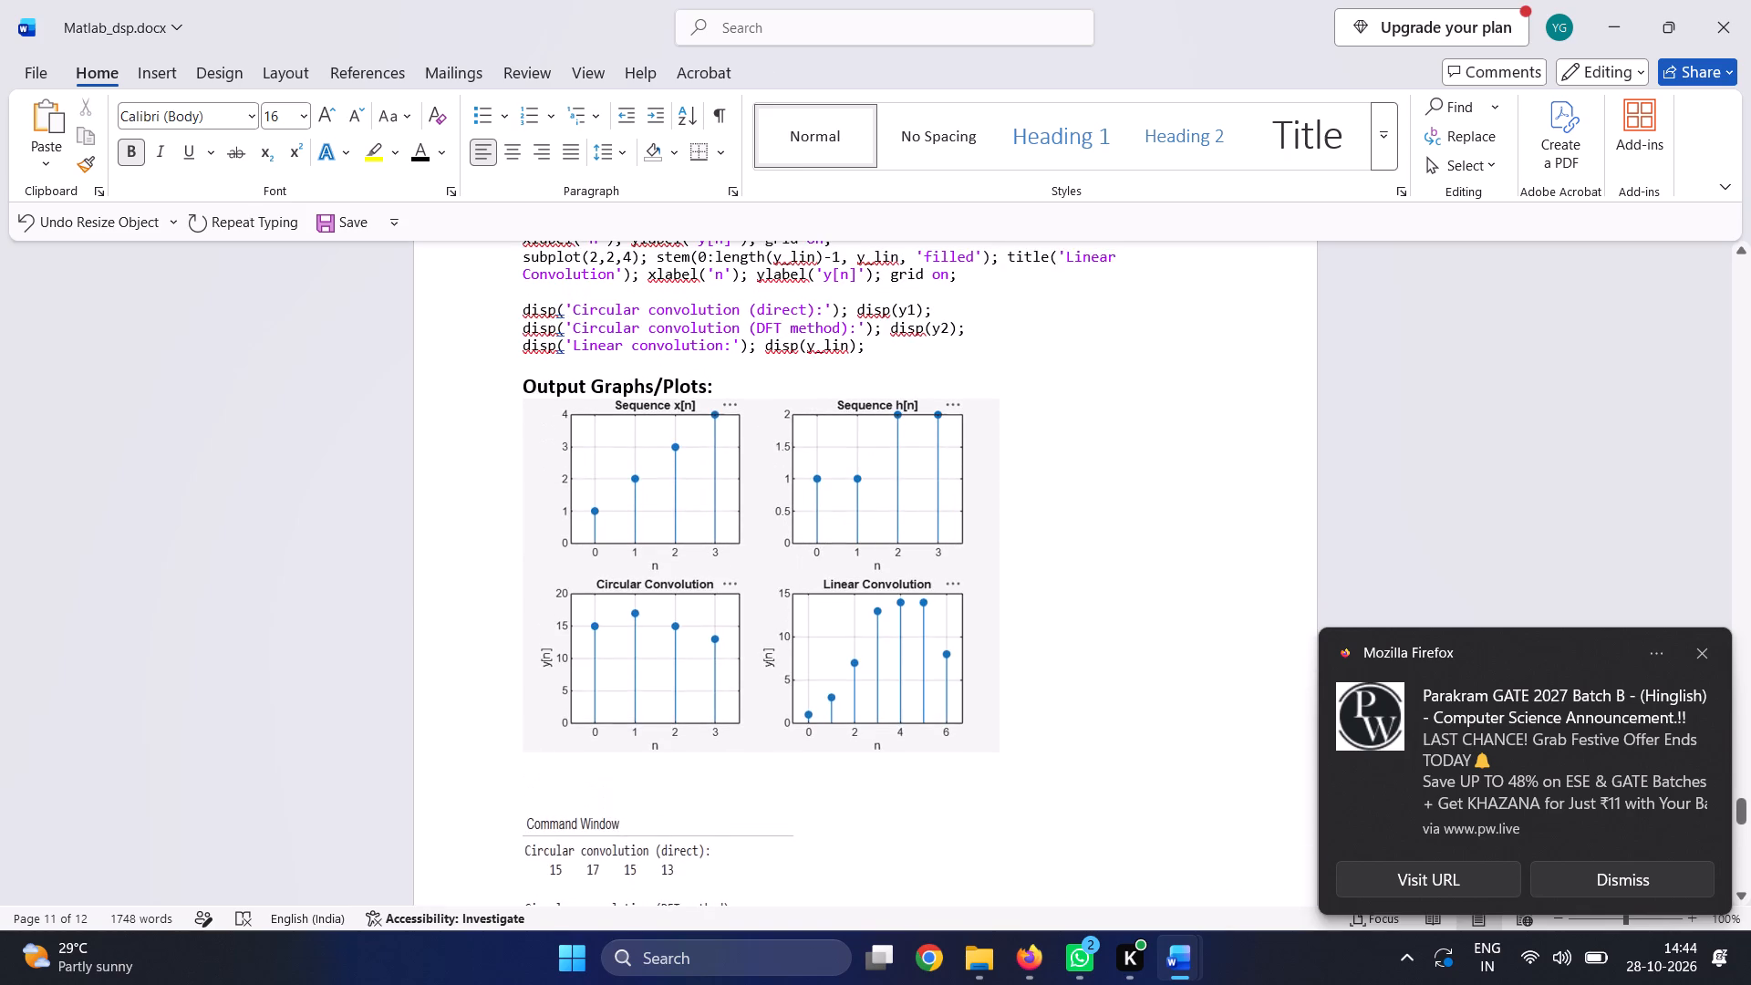
pyautogui.scroll(1, 1100, 484)
pyautogui.click(842, 608)
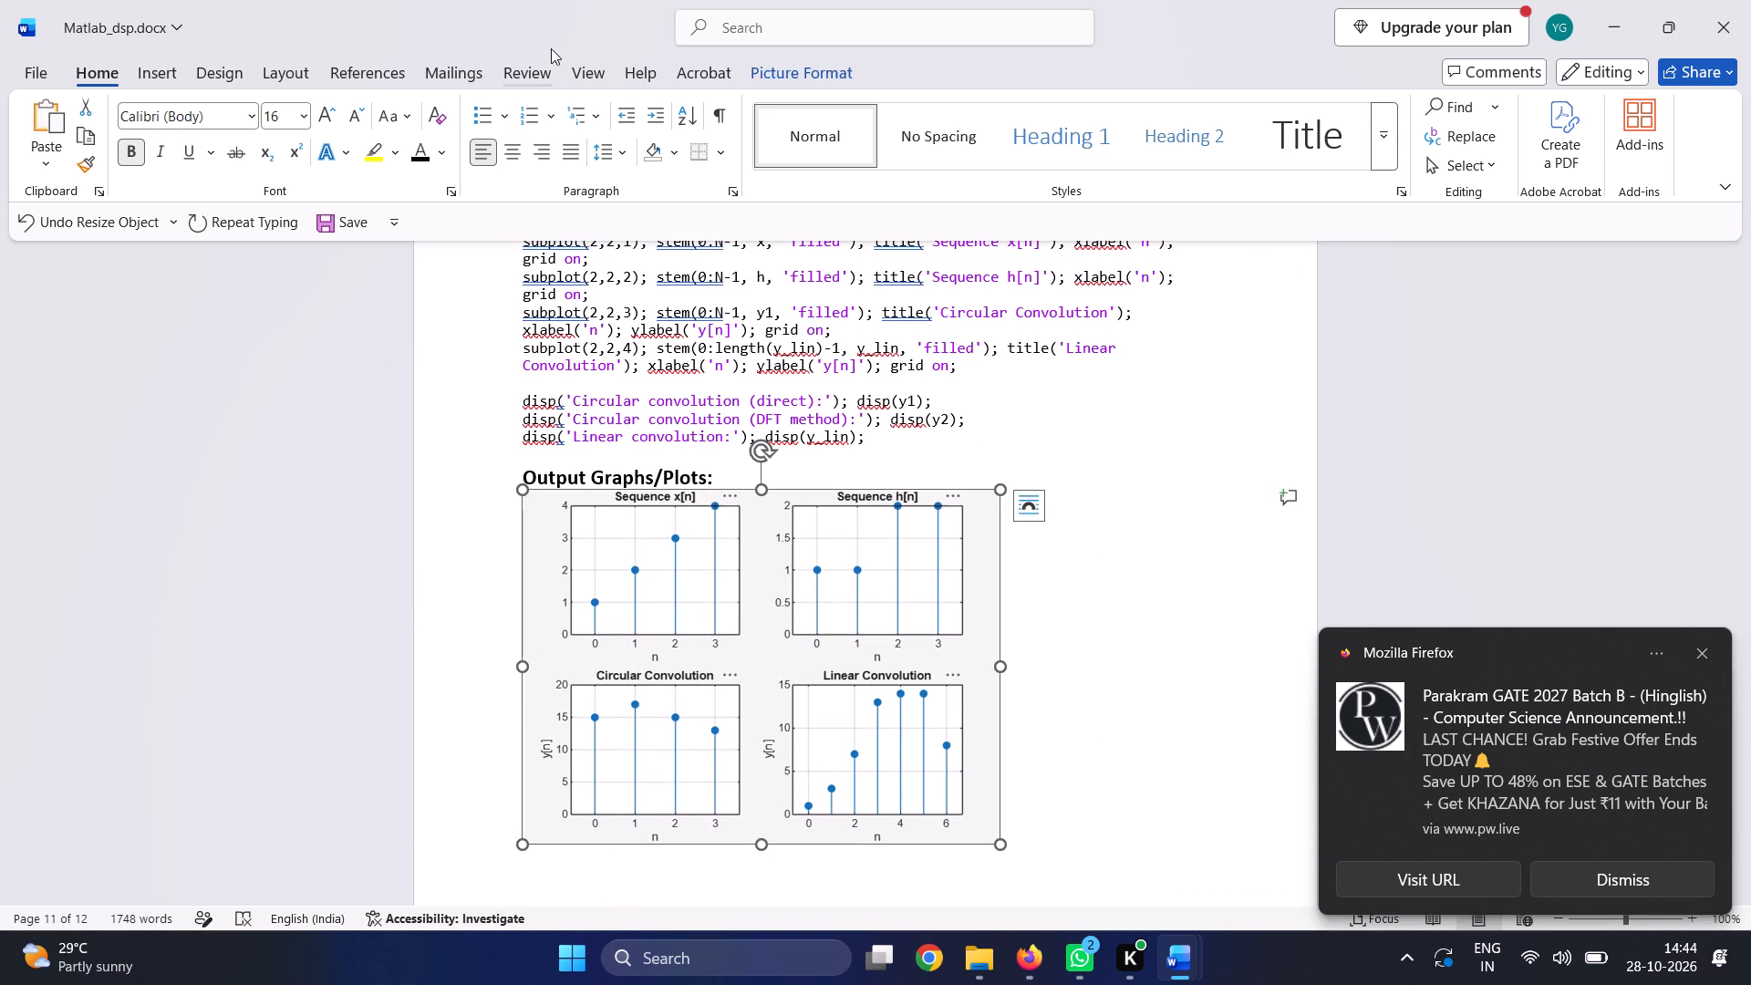
pyautogui.click(517, 137)
pyautogui.click(516, 145)
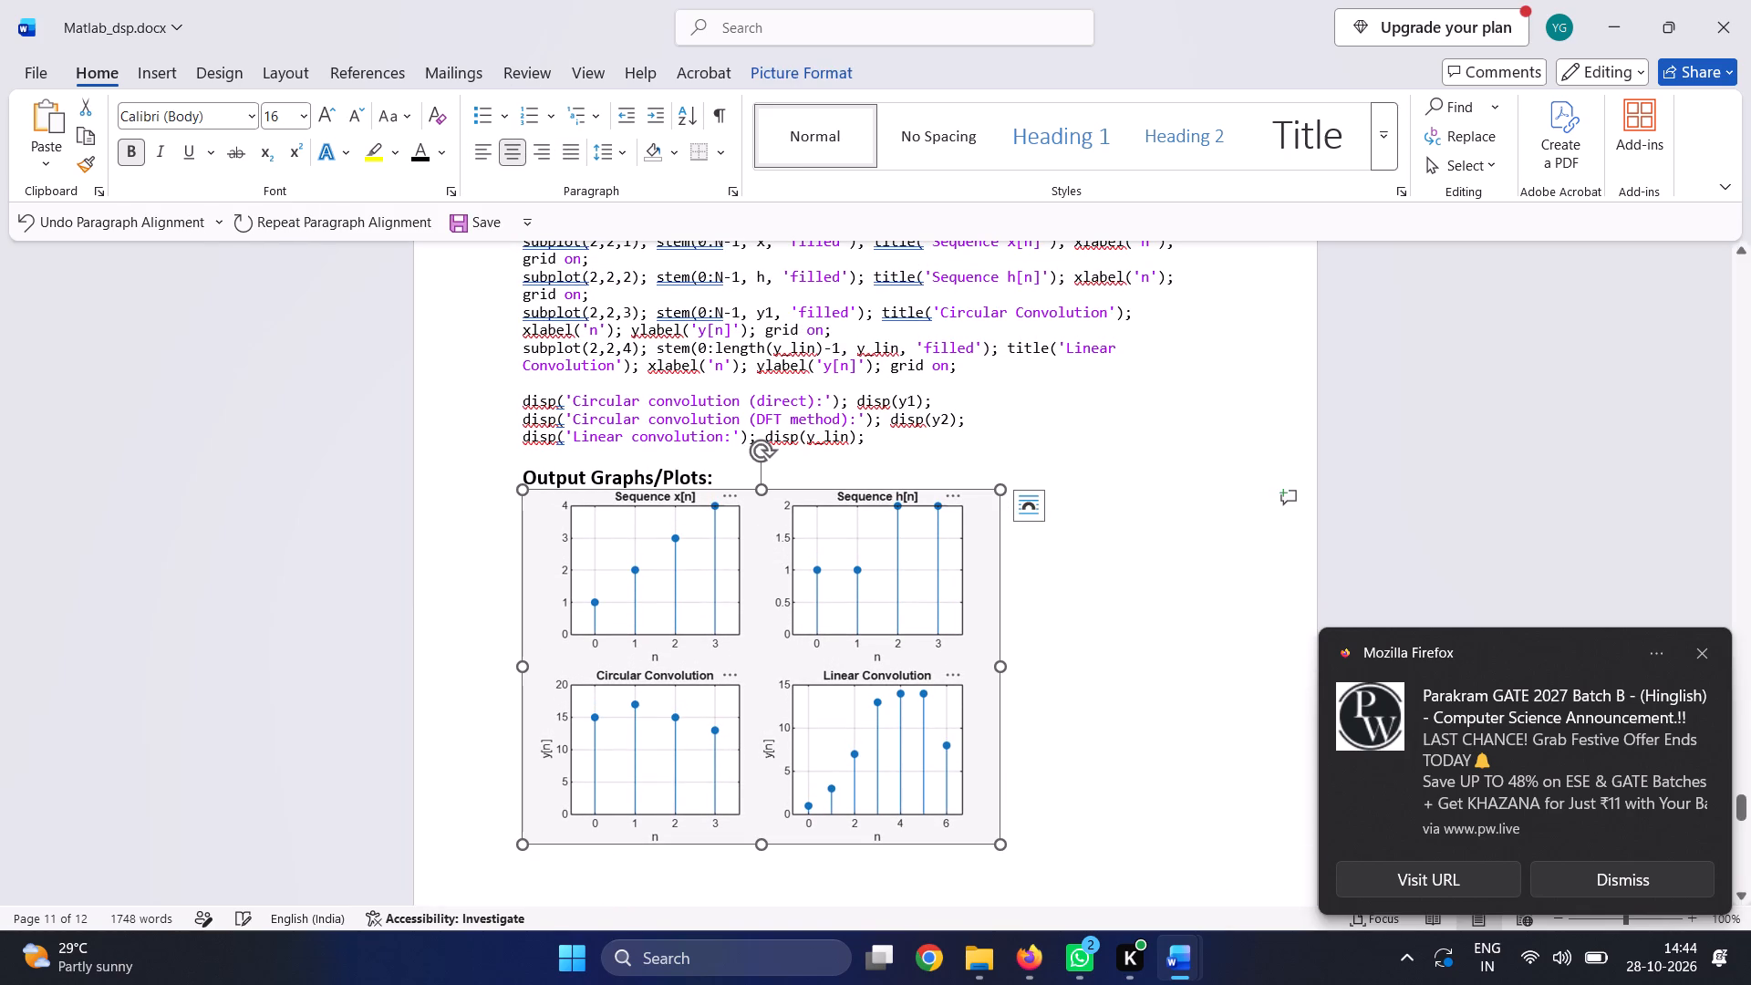
pyautogui.click(515, 150)
pyautogui.click(553, 151)
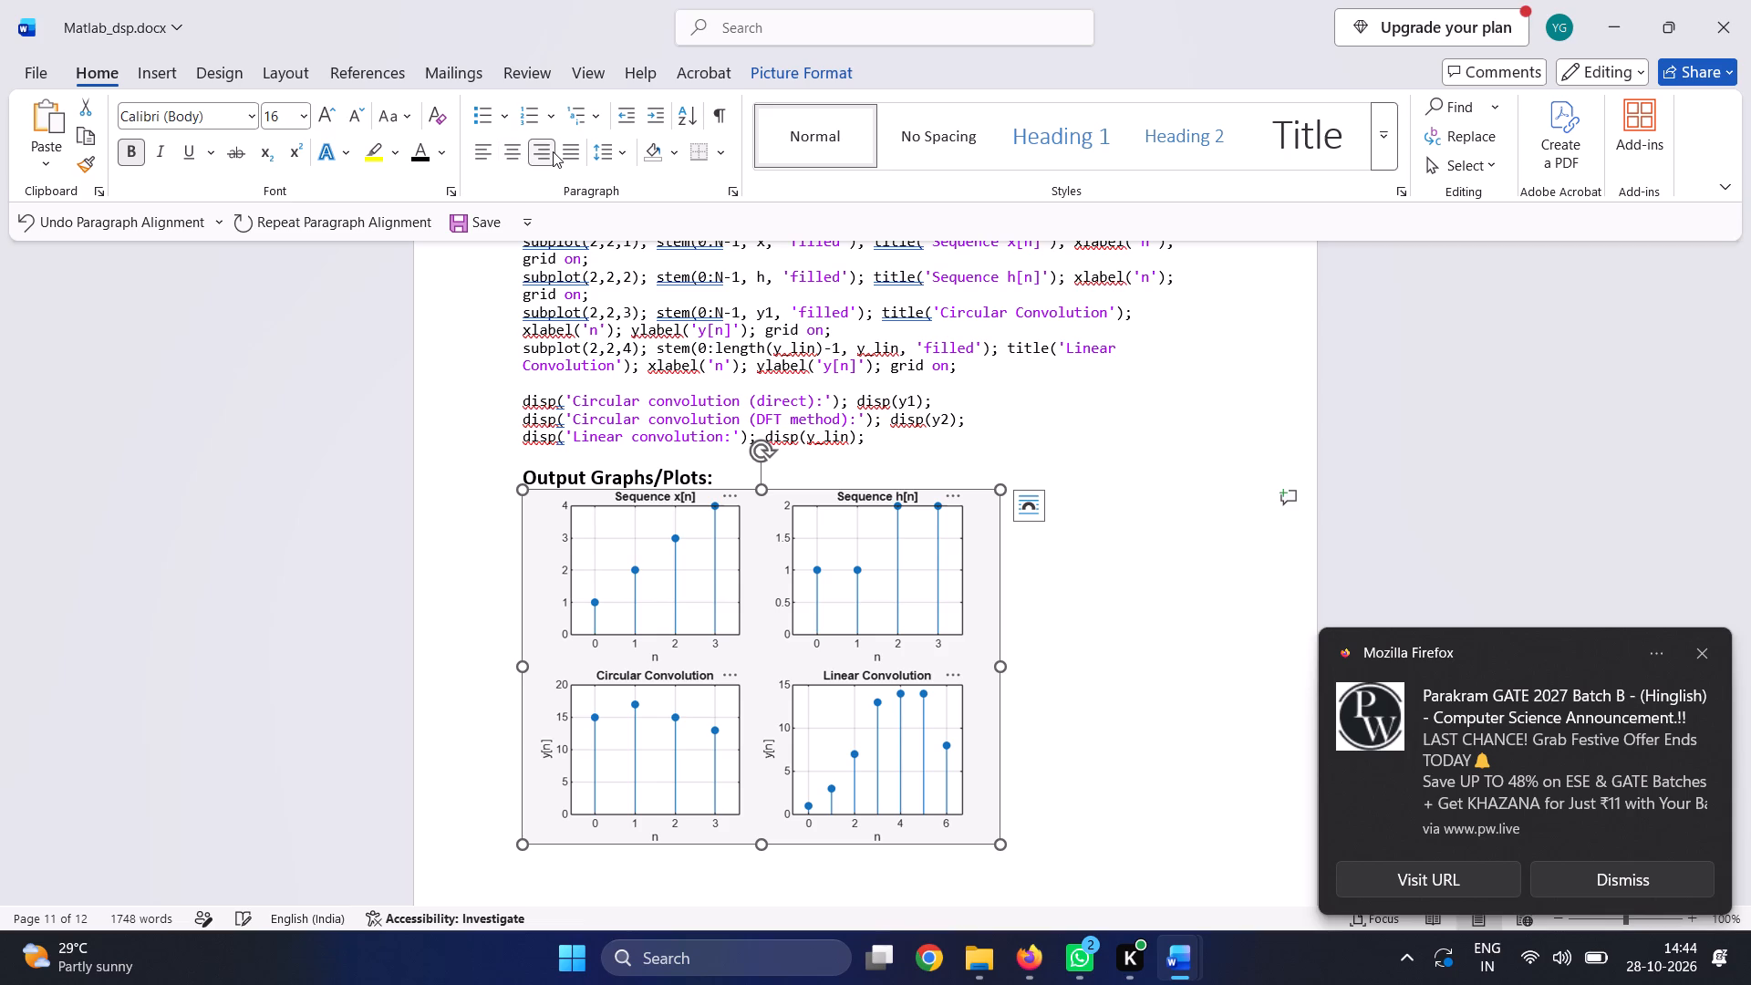
pyautogui.click(989, 547)
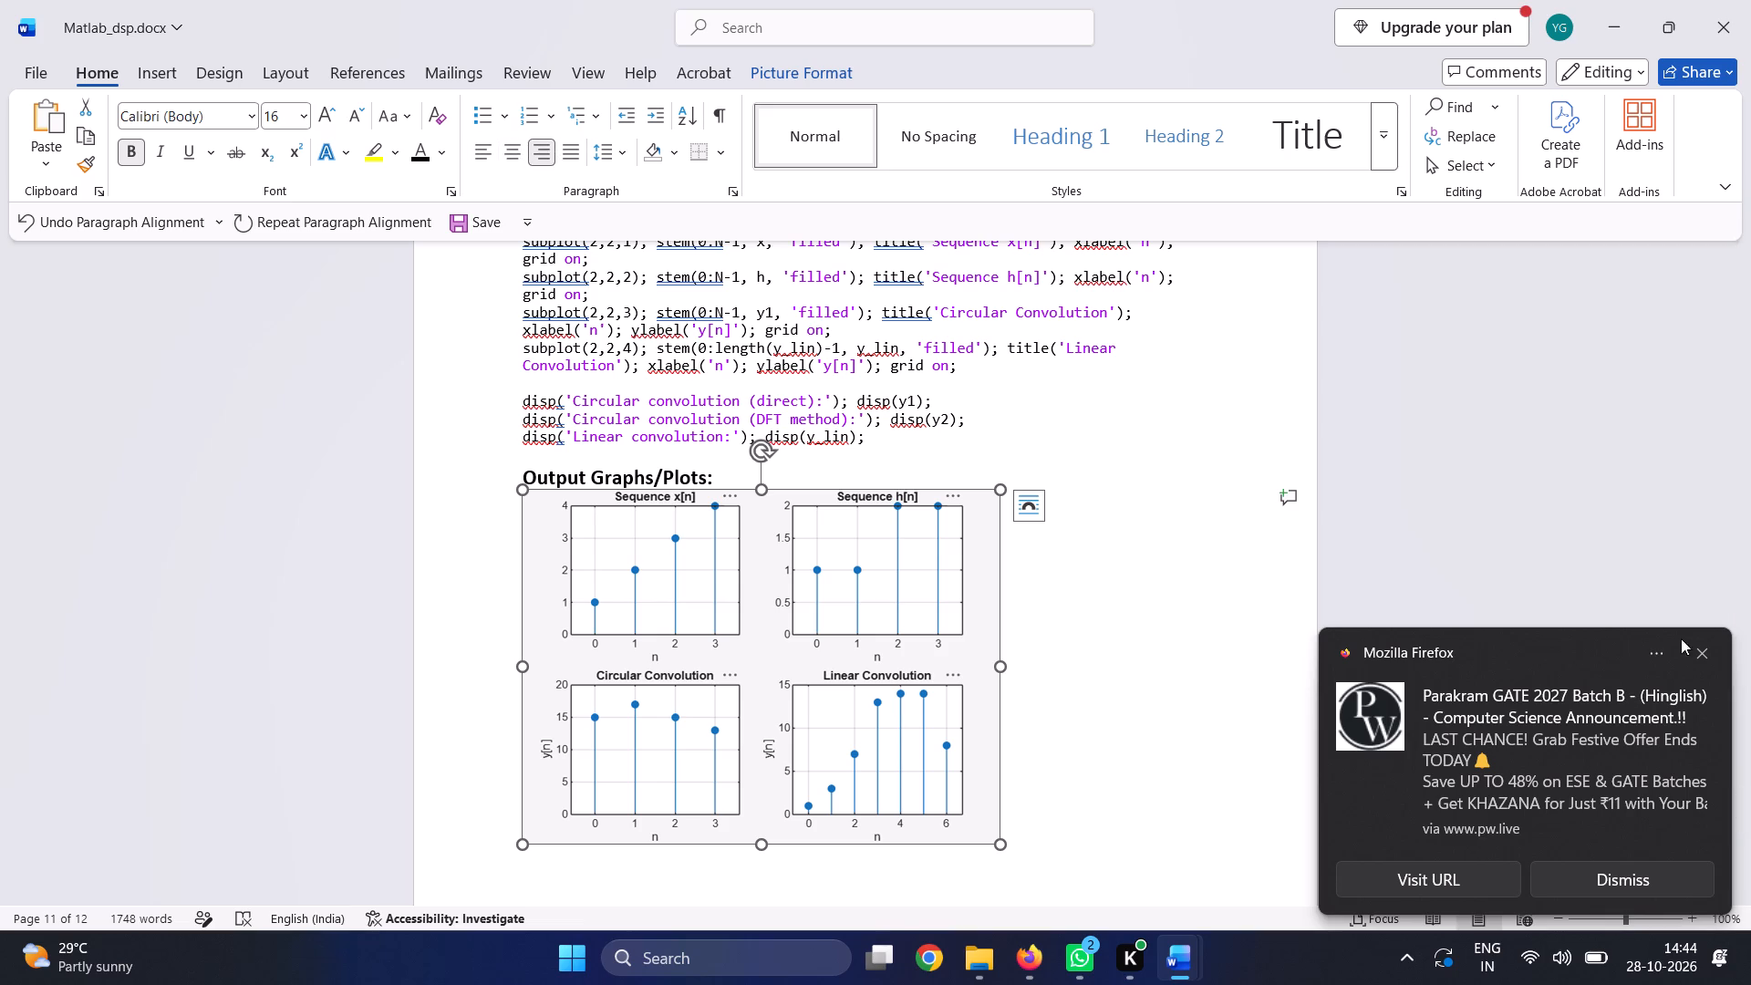
pyautogui.click(1698, 651)
pyautogui.click(853, 595)
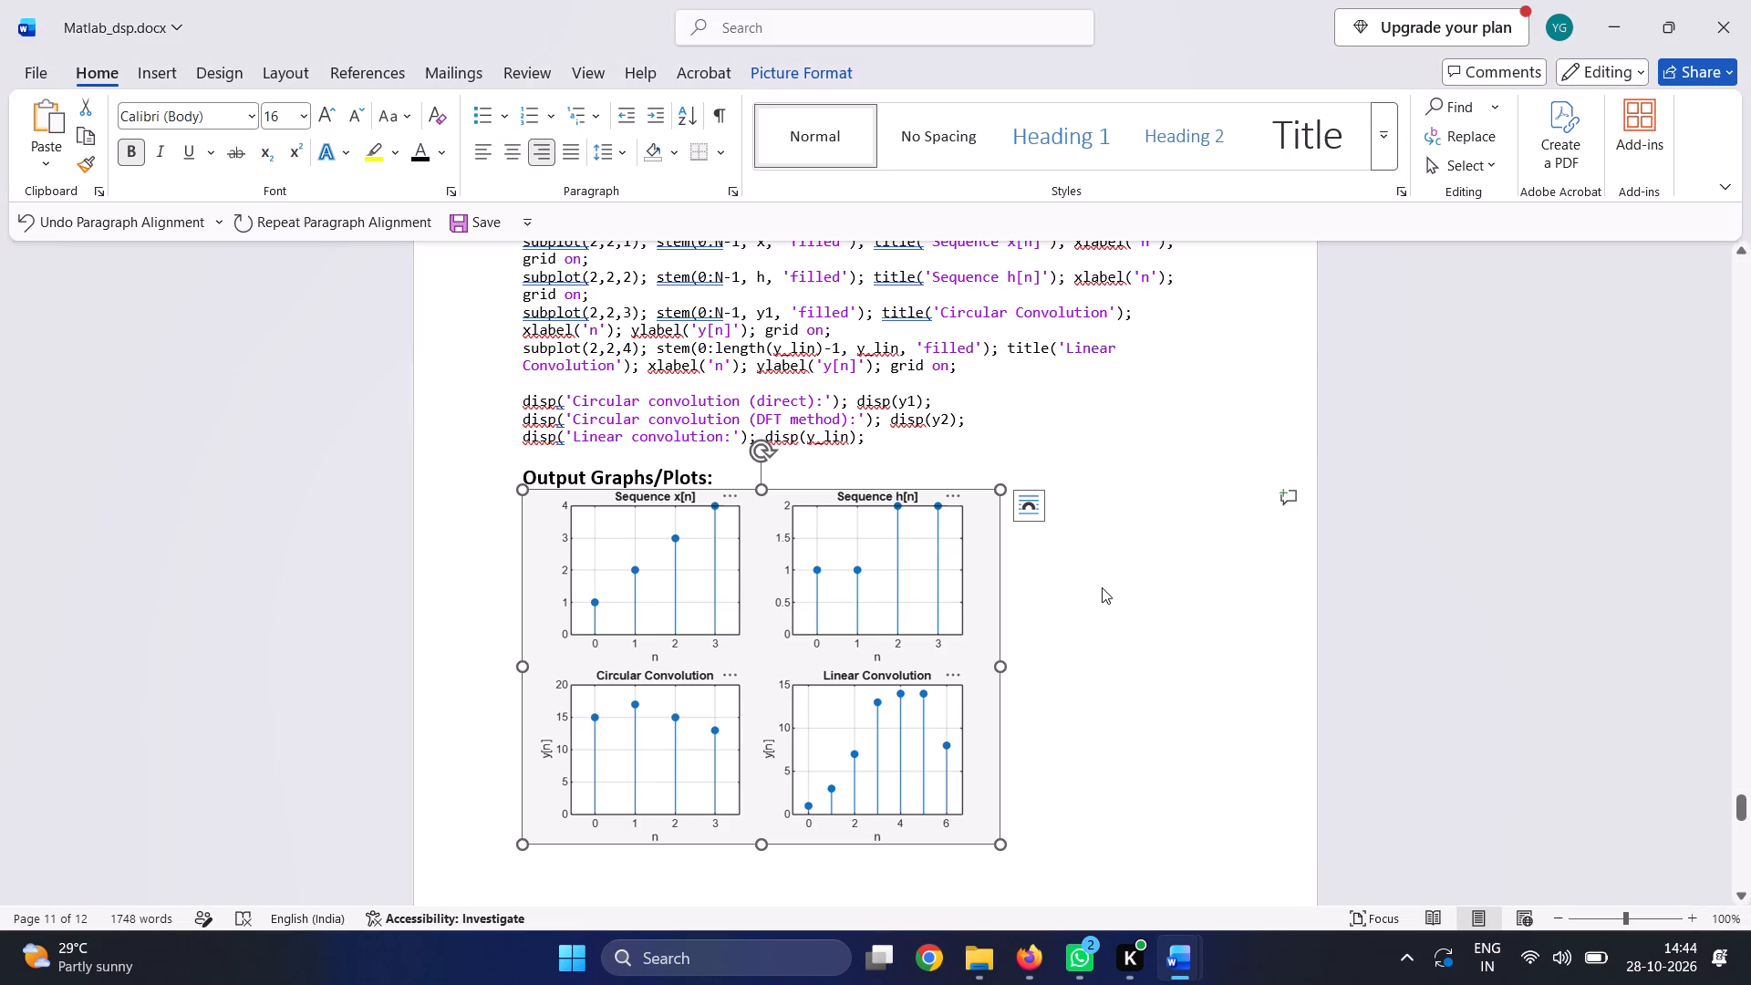
pyautogui.click(1102, 587)
pyautogui.click(958, 575)
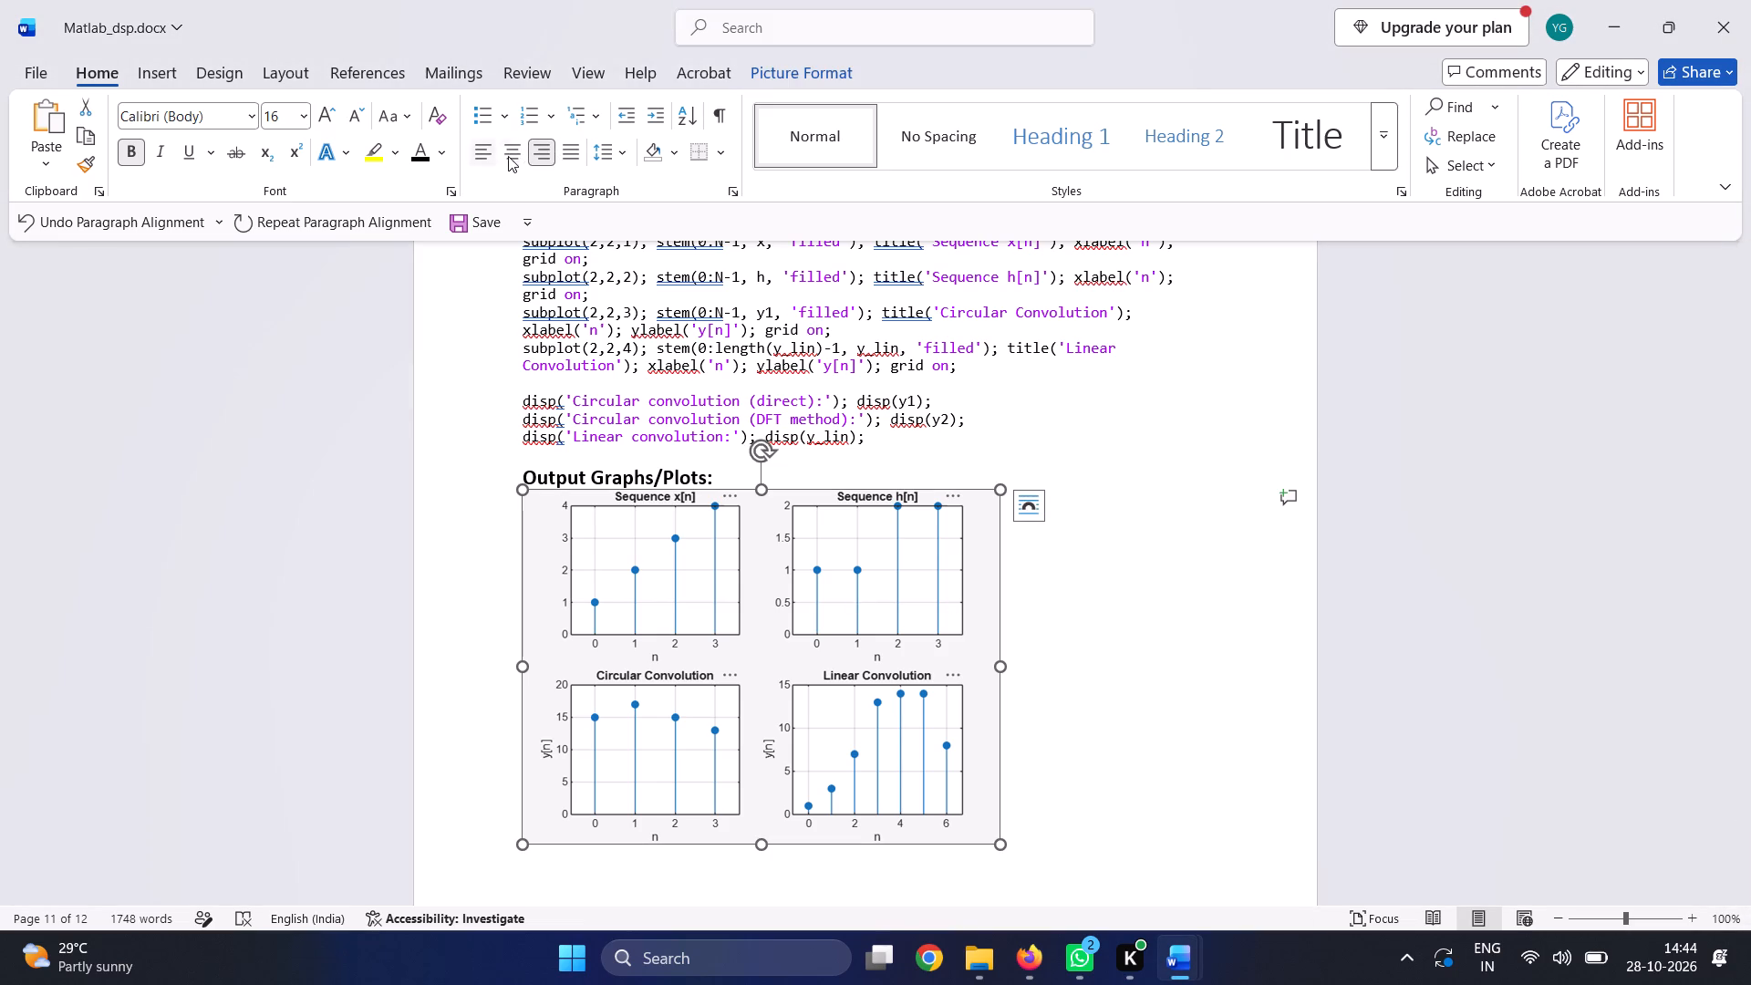
pyautogui.click(514, 160)
pyautogui.click(1180, 420)
# Review the document's page layout from Experiment 10 back to Experiment 1.
pyautogui.scroll(3, 1180, 420)
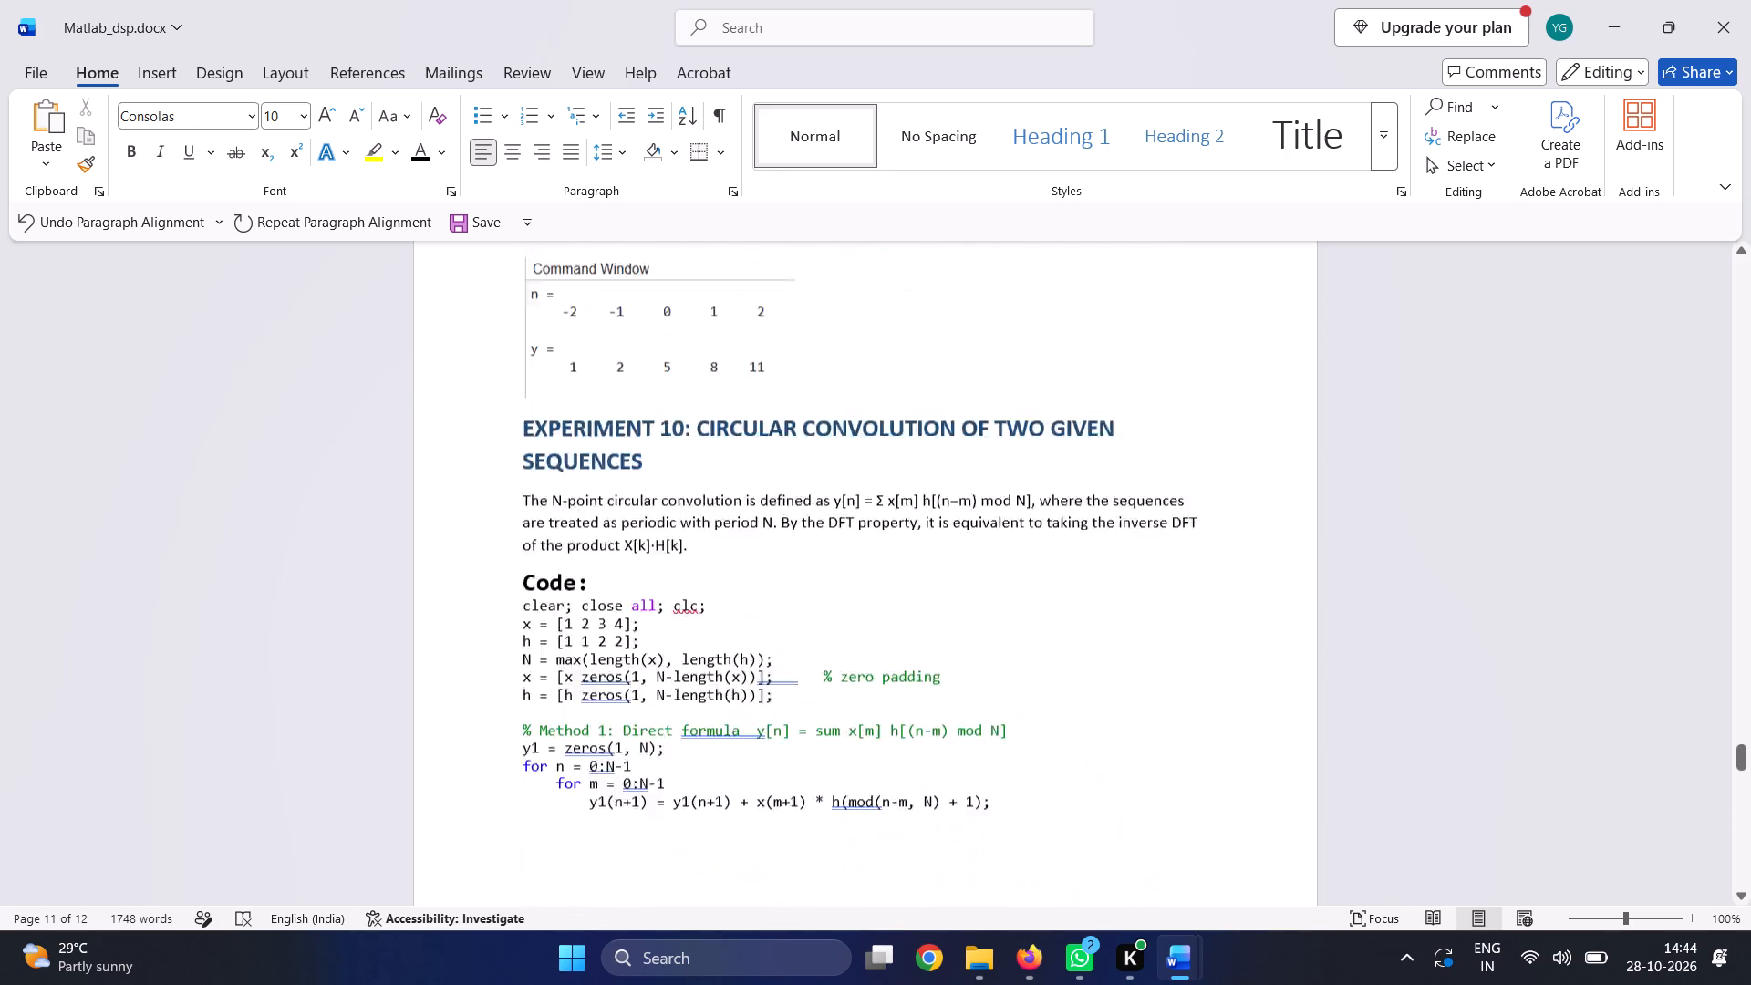
pyautogui.scroll(4, 1180, 420)
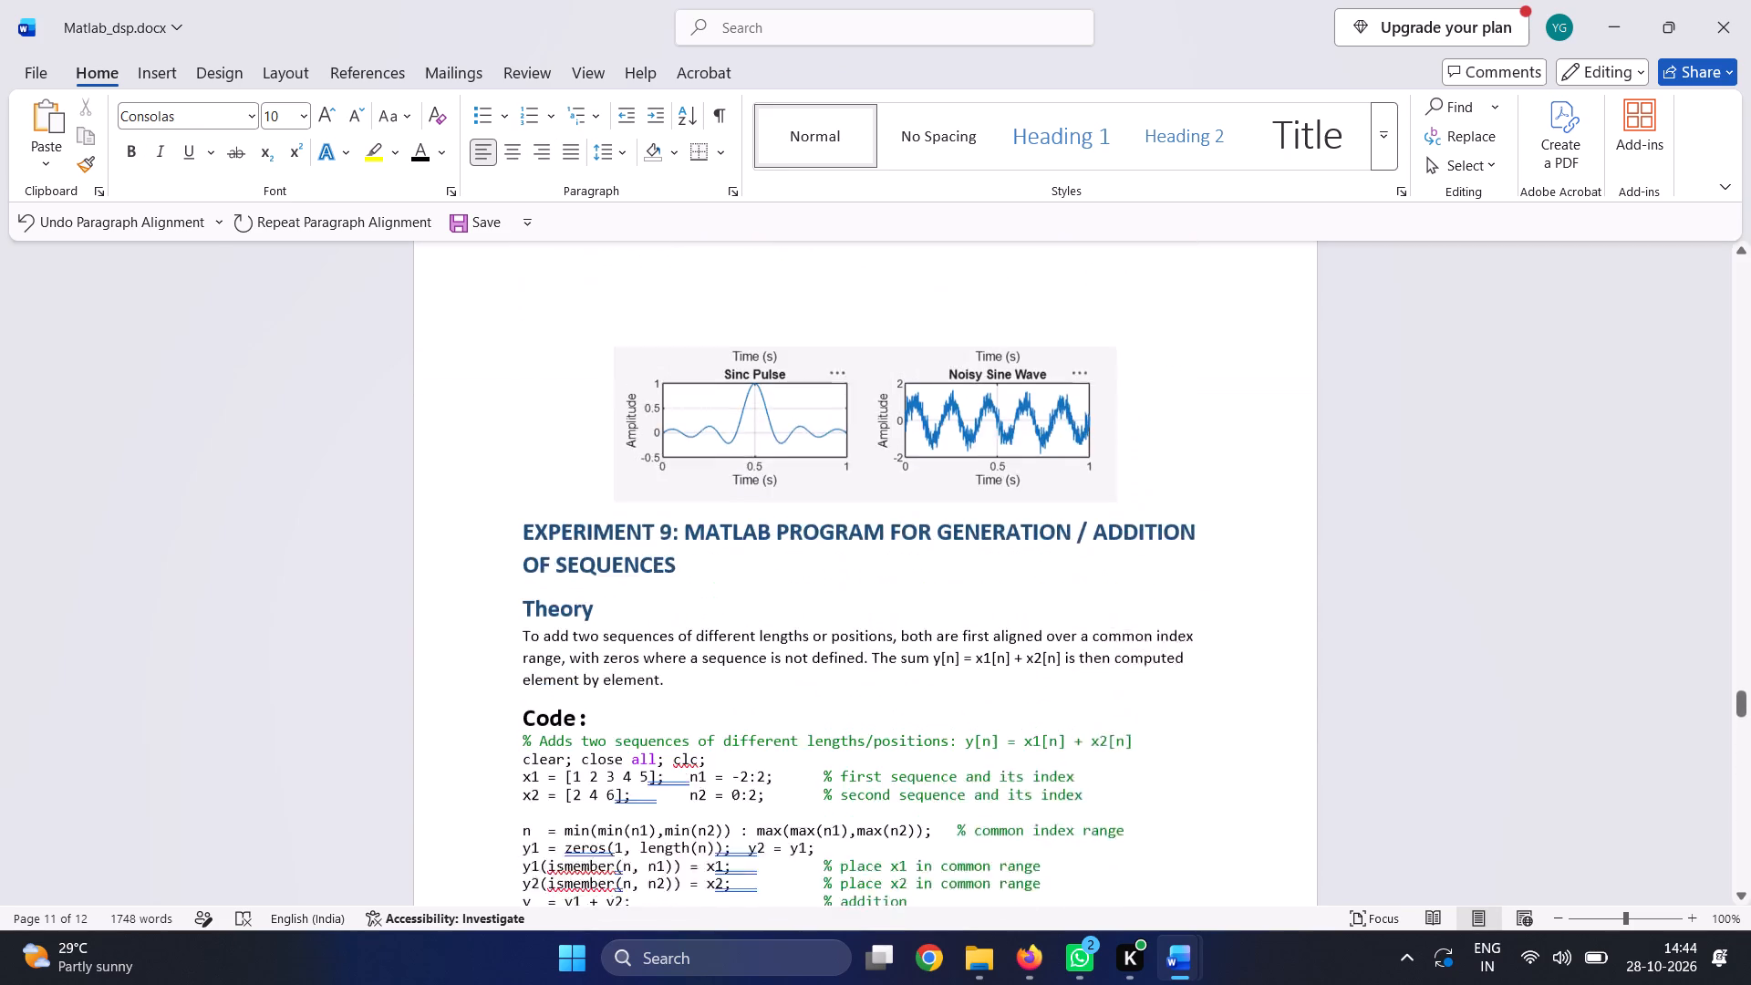
pyautogui.scroll(5, 1180, 420)
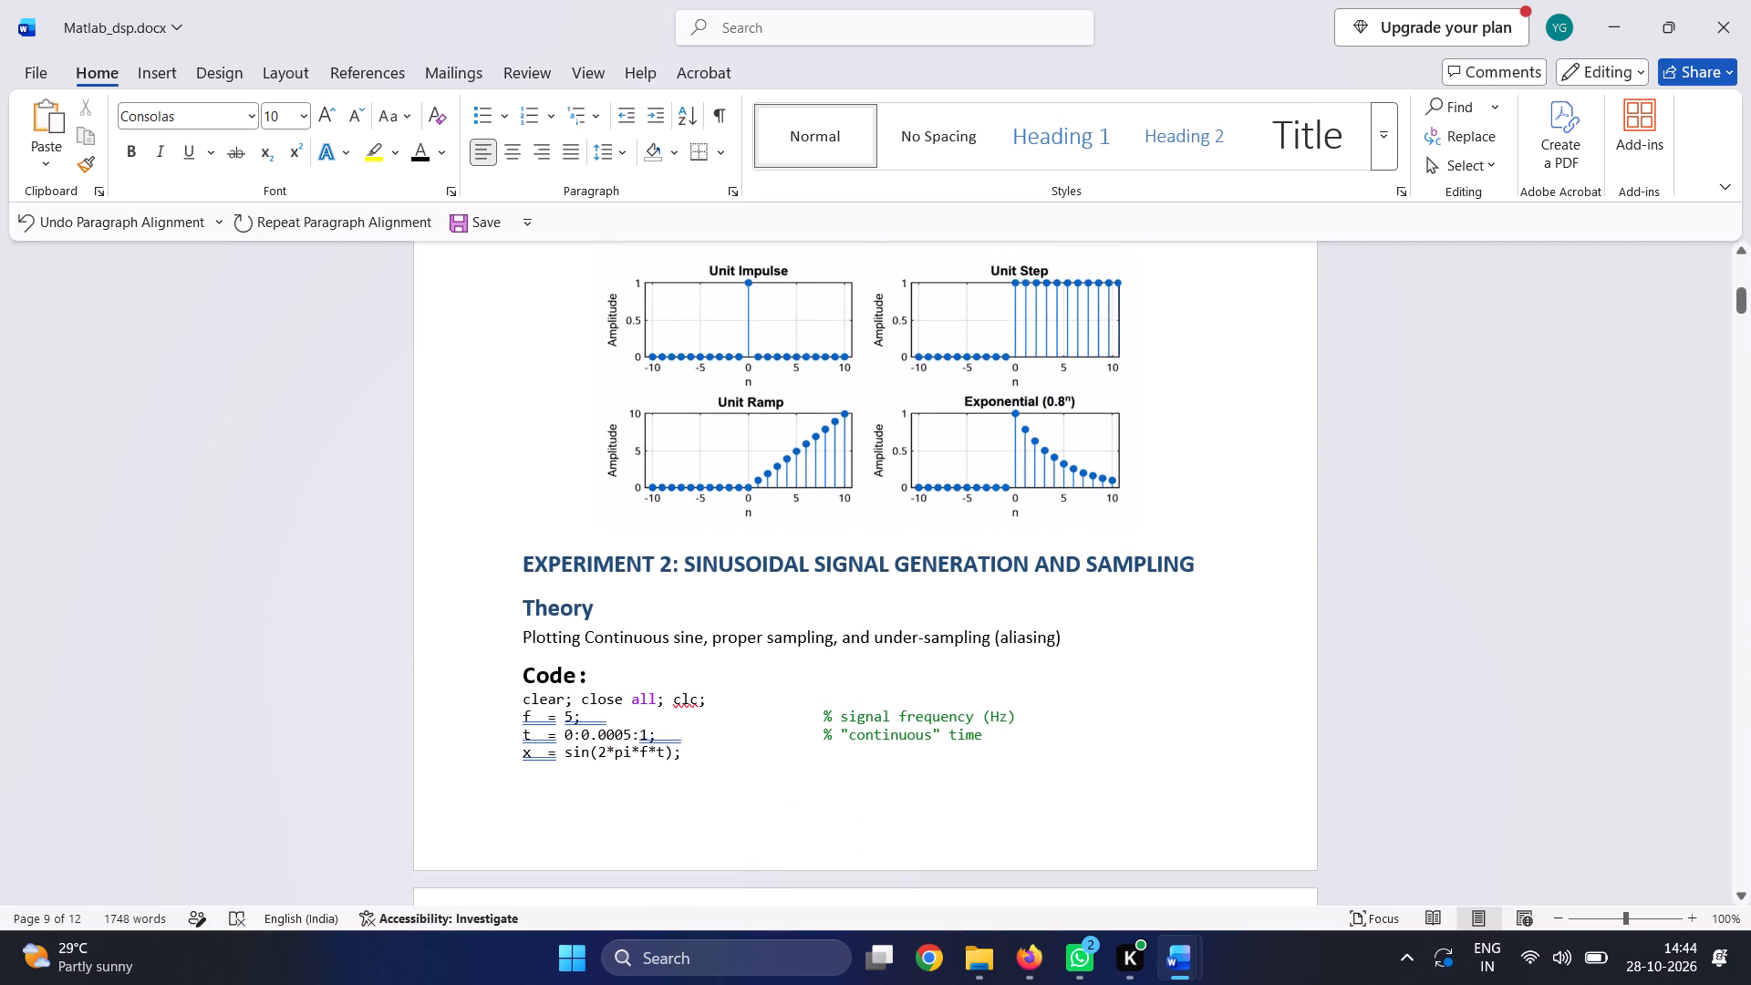
pyautogui.scroll(9, 1180, 420)
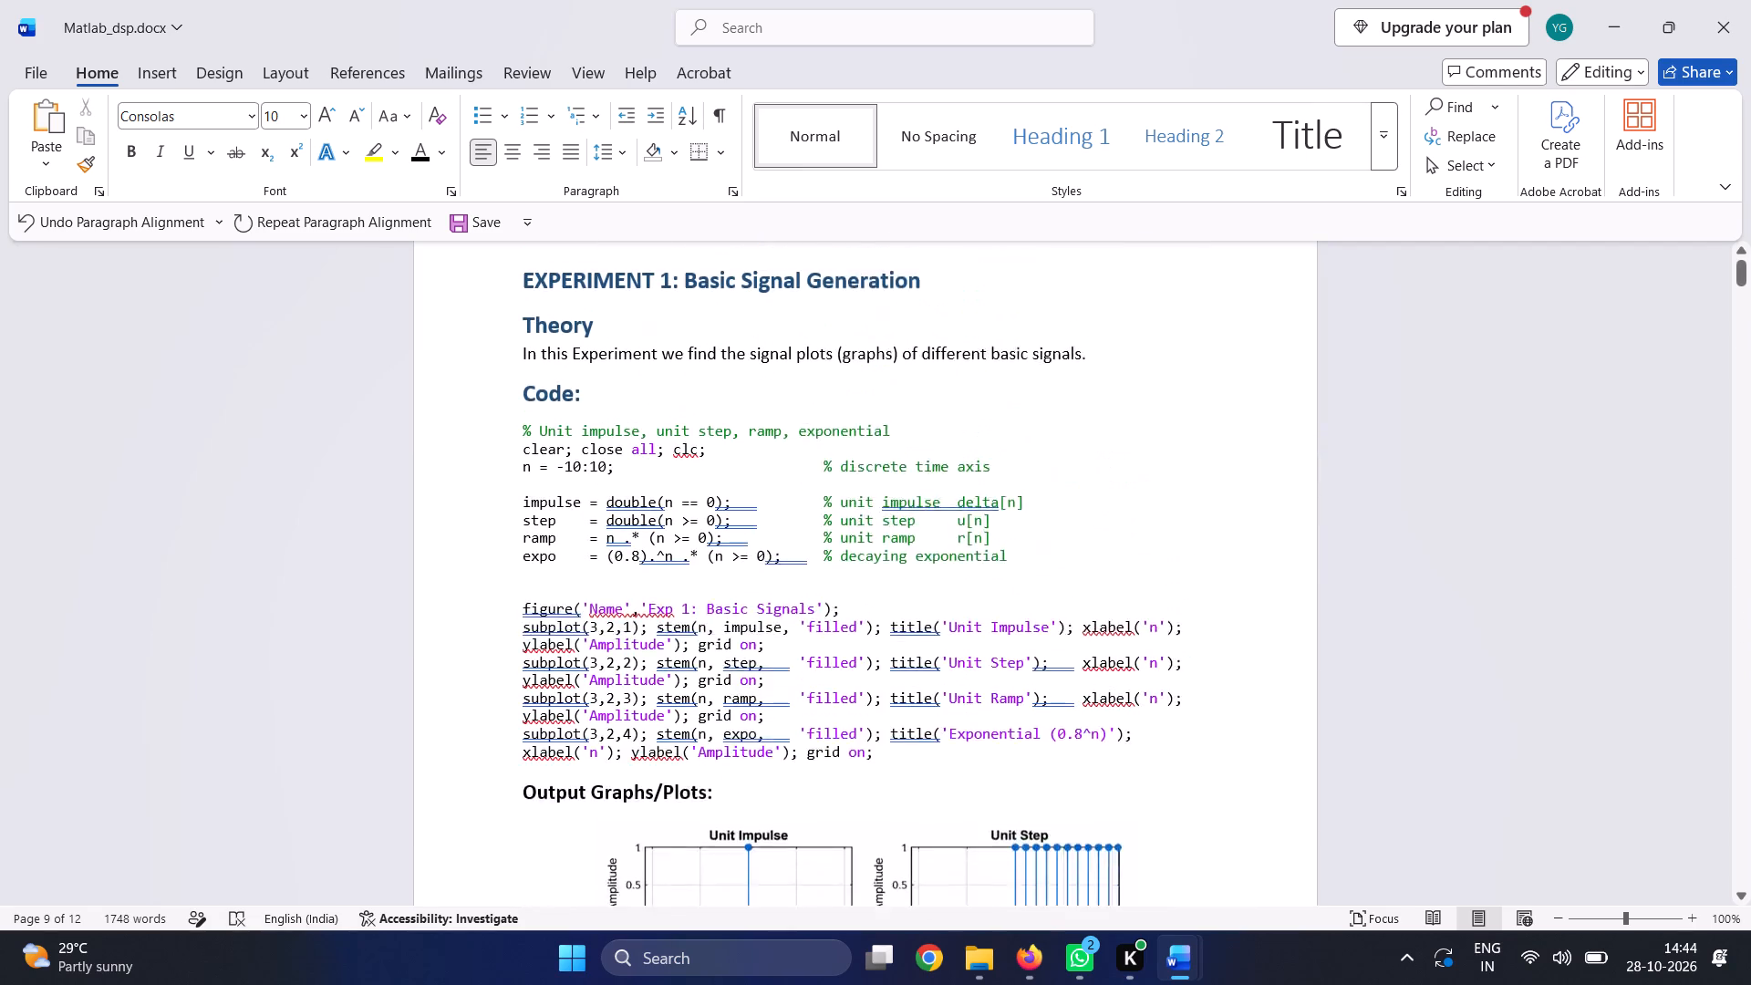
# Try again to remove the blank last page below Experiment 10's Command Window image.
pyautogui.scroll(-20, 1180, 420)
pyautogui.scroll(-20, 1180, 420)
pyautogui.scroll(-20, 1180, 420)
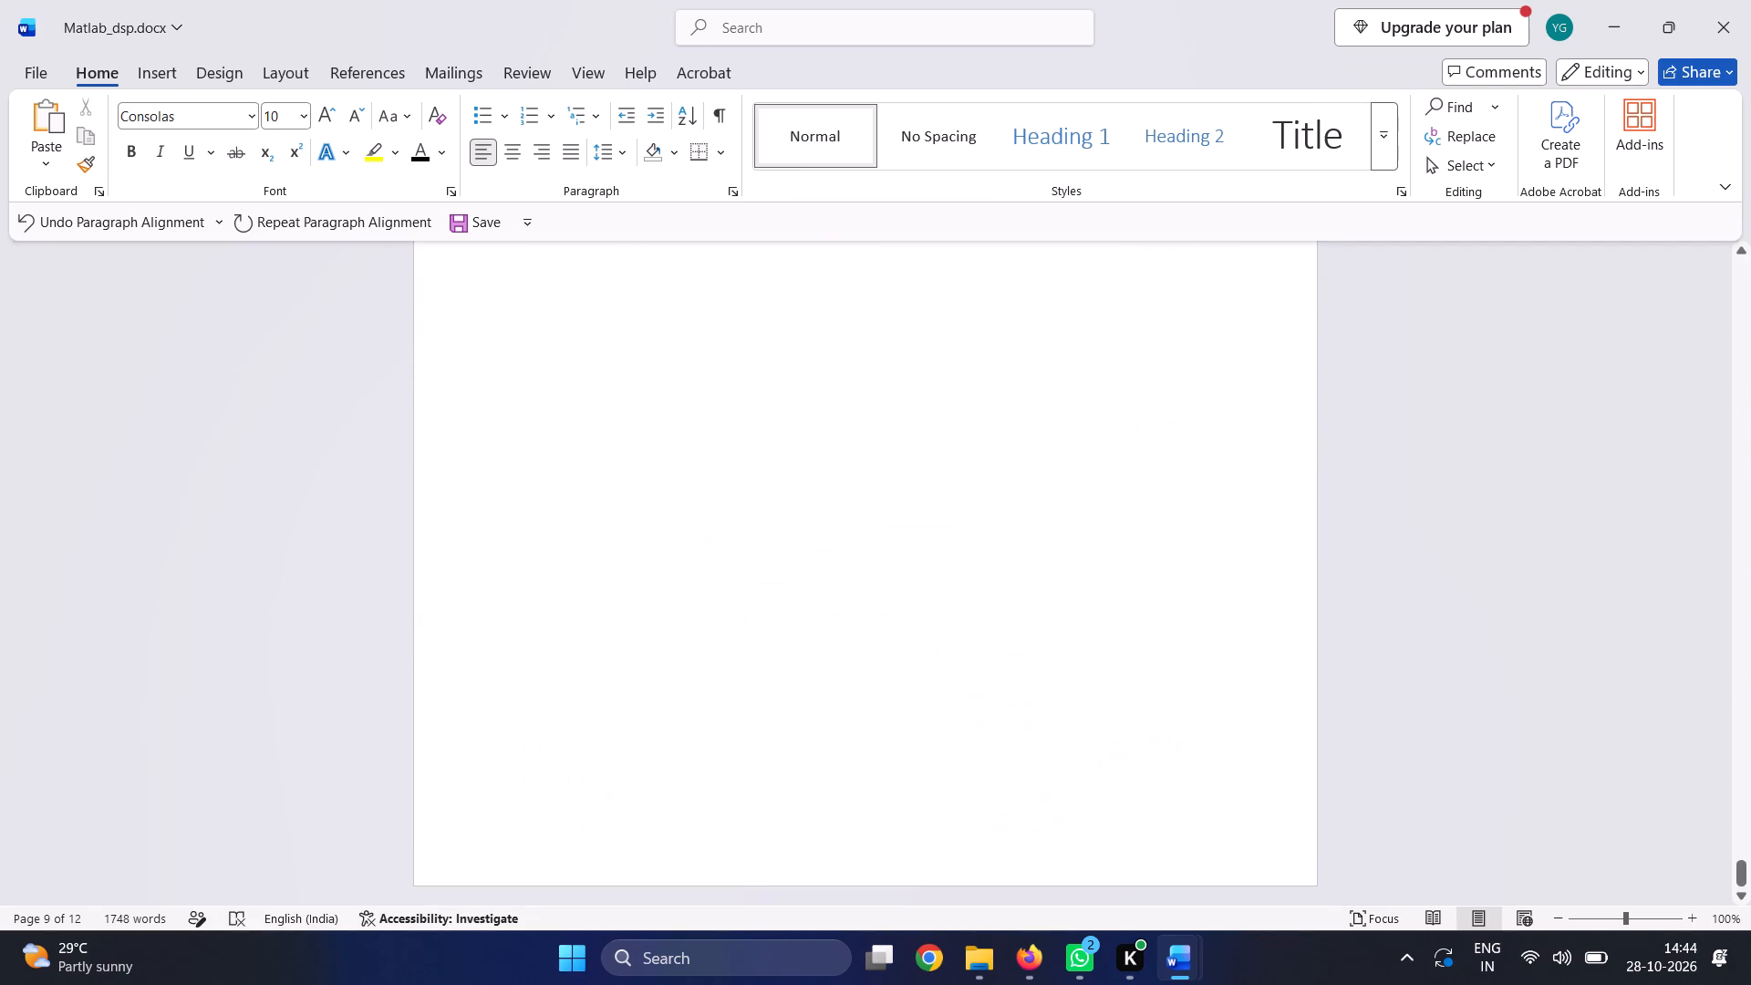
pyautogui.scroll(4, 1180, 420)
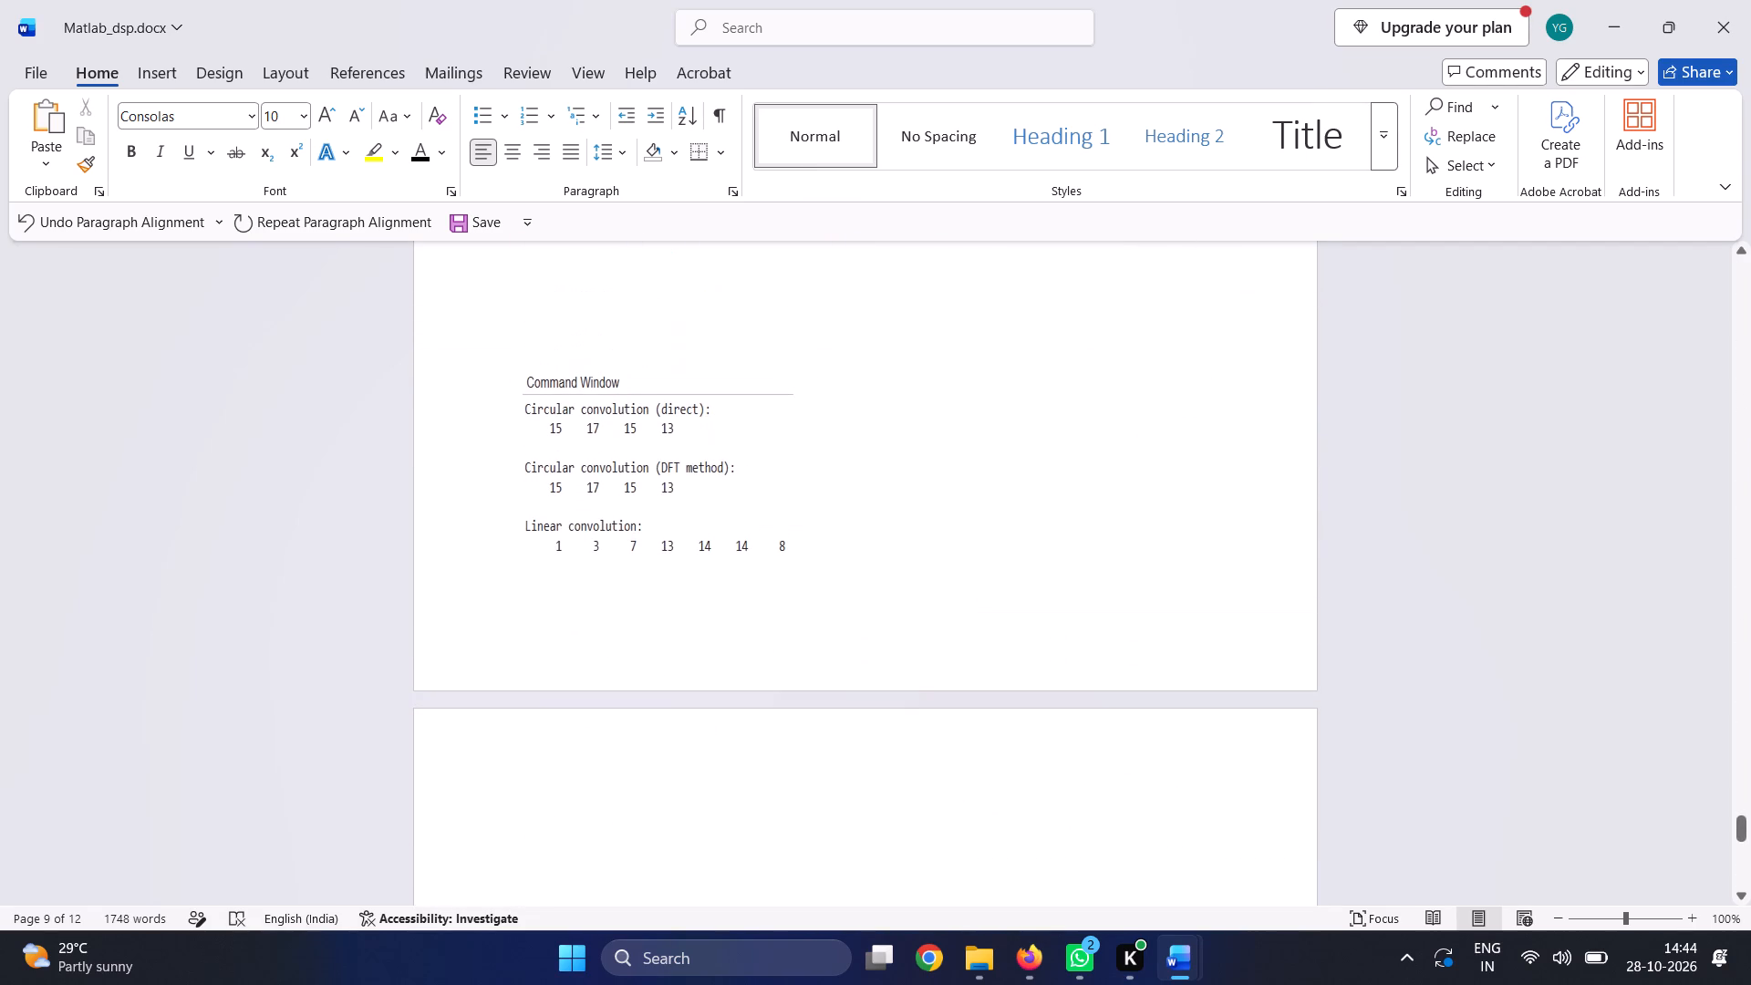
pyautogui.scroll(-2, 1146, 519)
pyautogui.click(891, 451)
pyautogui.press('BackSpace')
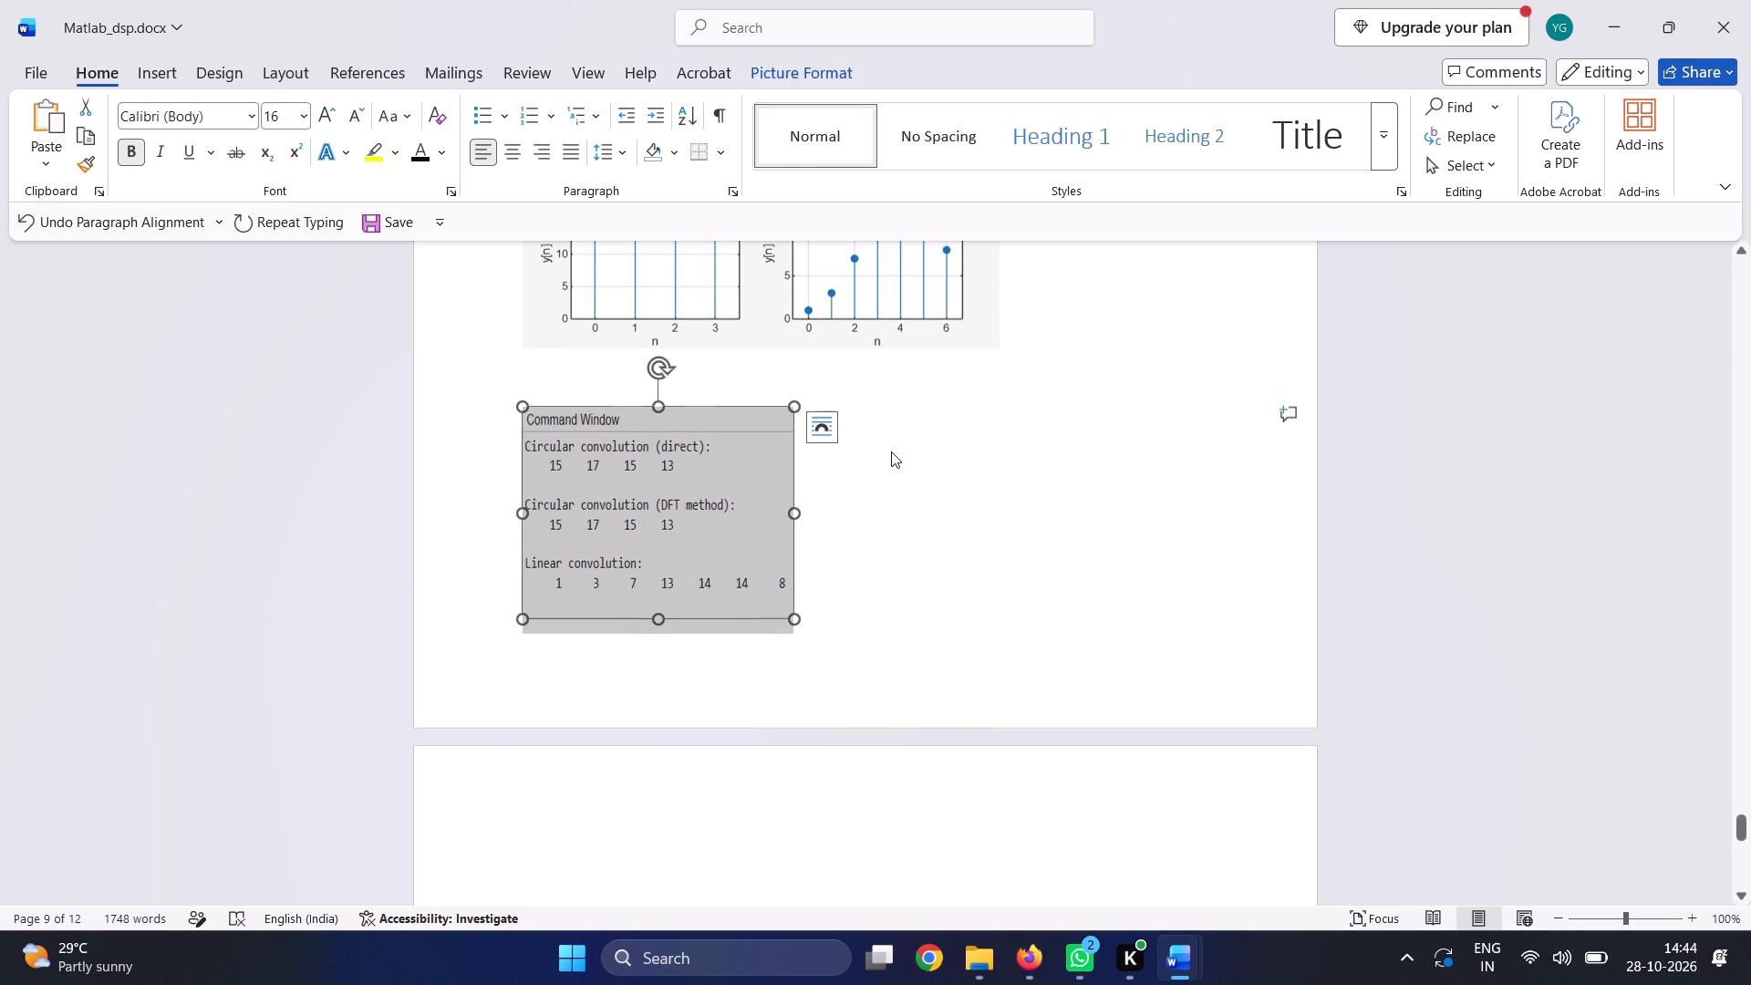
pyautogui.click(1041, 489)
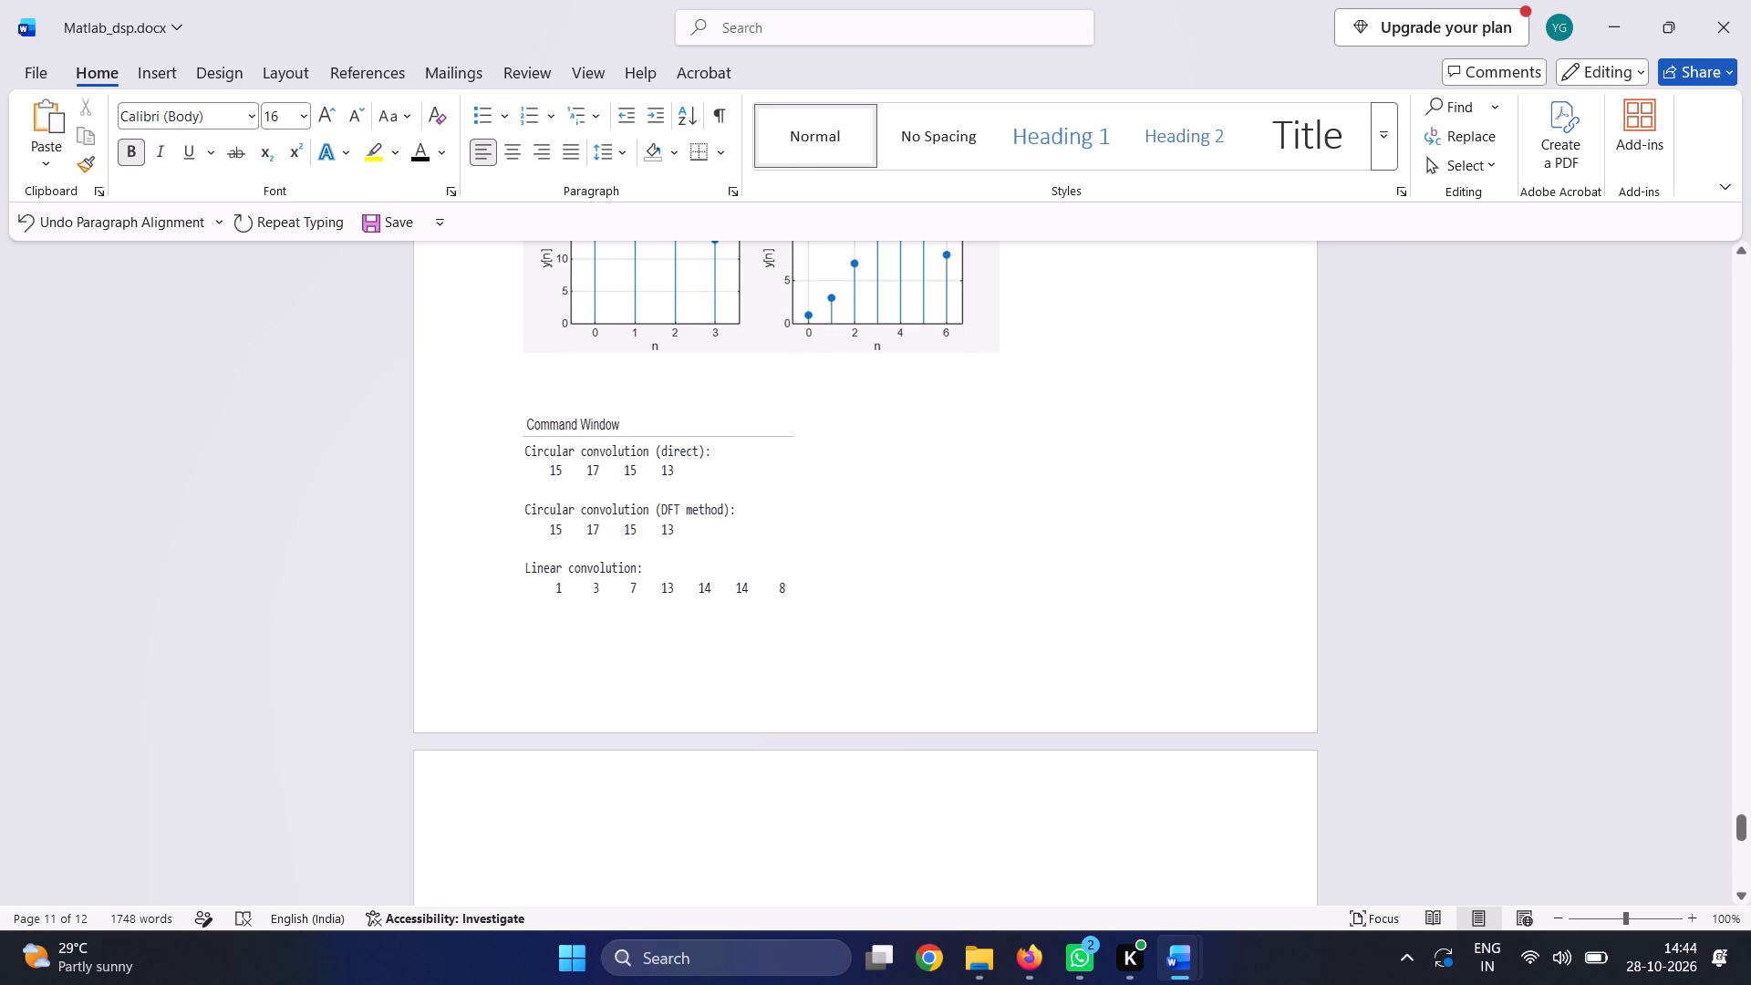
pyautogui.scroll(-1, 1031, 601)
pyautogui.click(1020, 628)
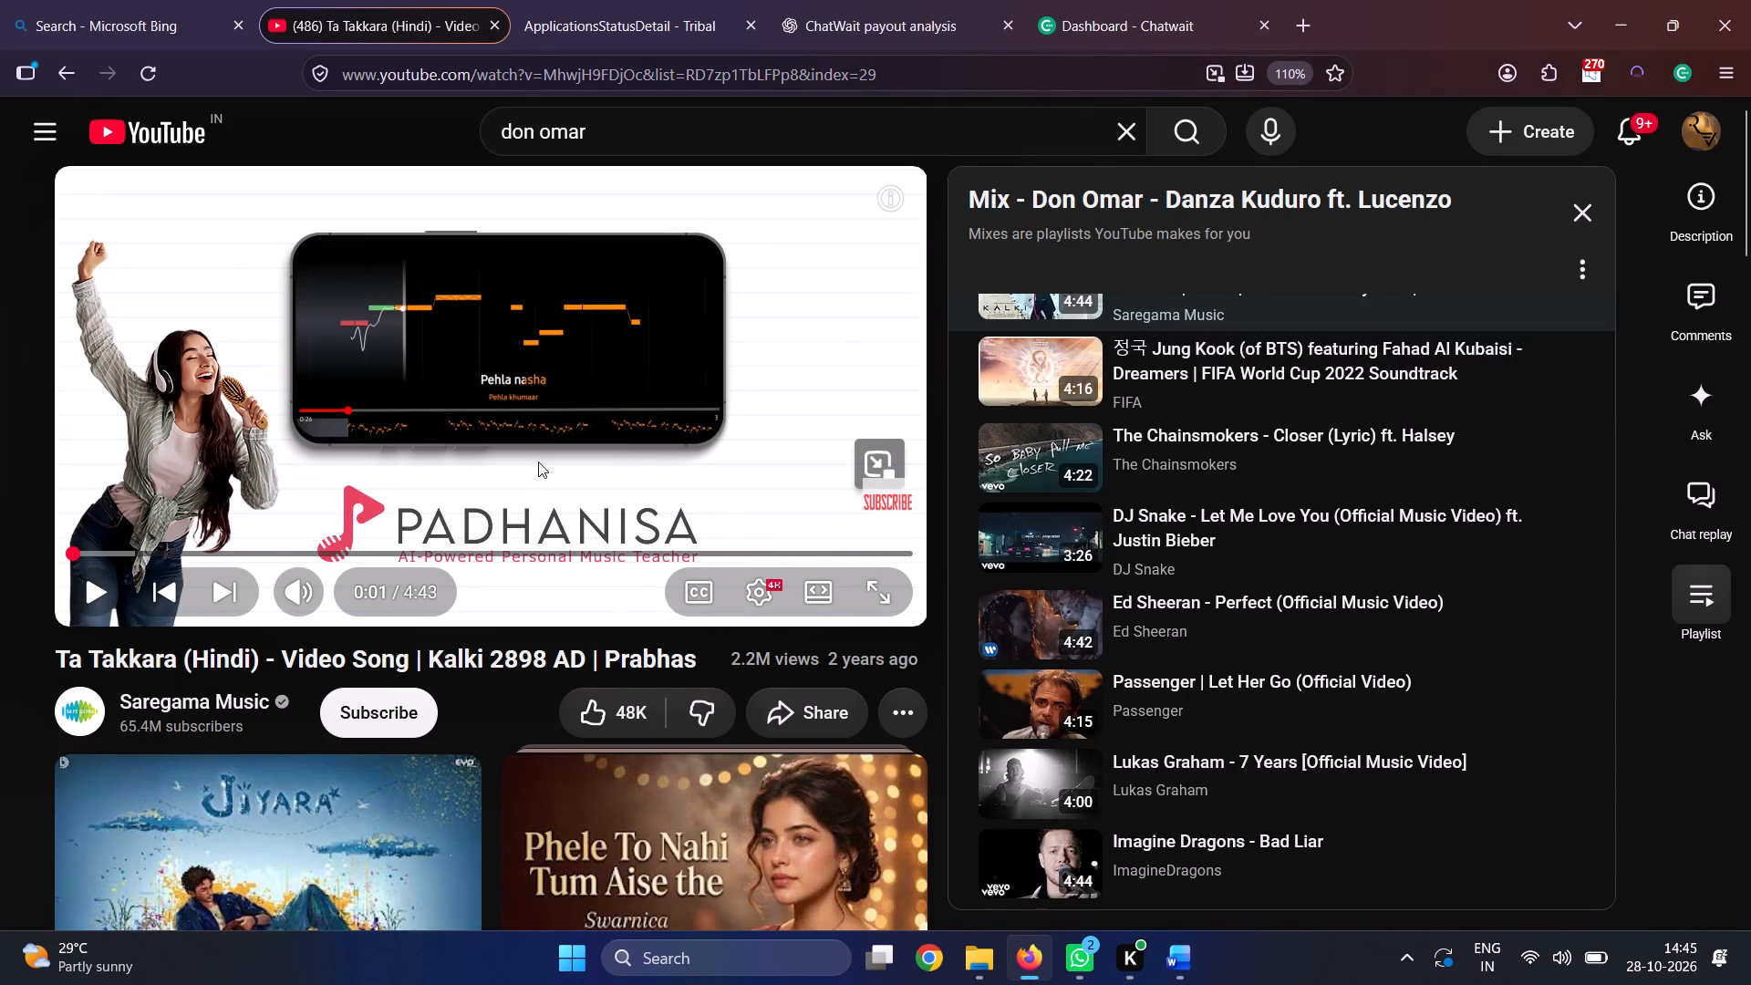
# In Firefox, play "Lukas Graham - 7 Years [Official Music Video]" from the Don Omar mix on YouTube.
pyautogui.scroll(4, 1212, 492)
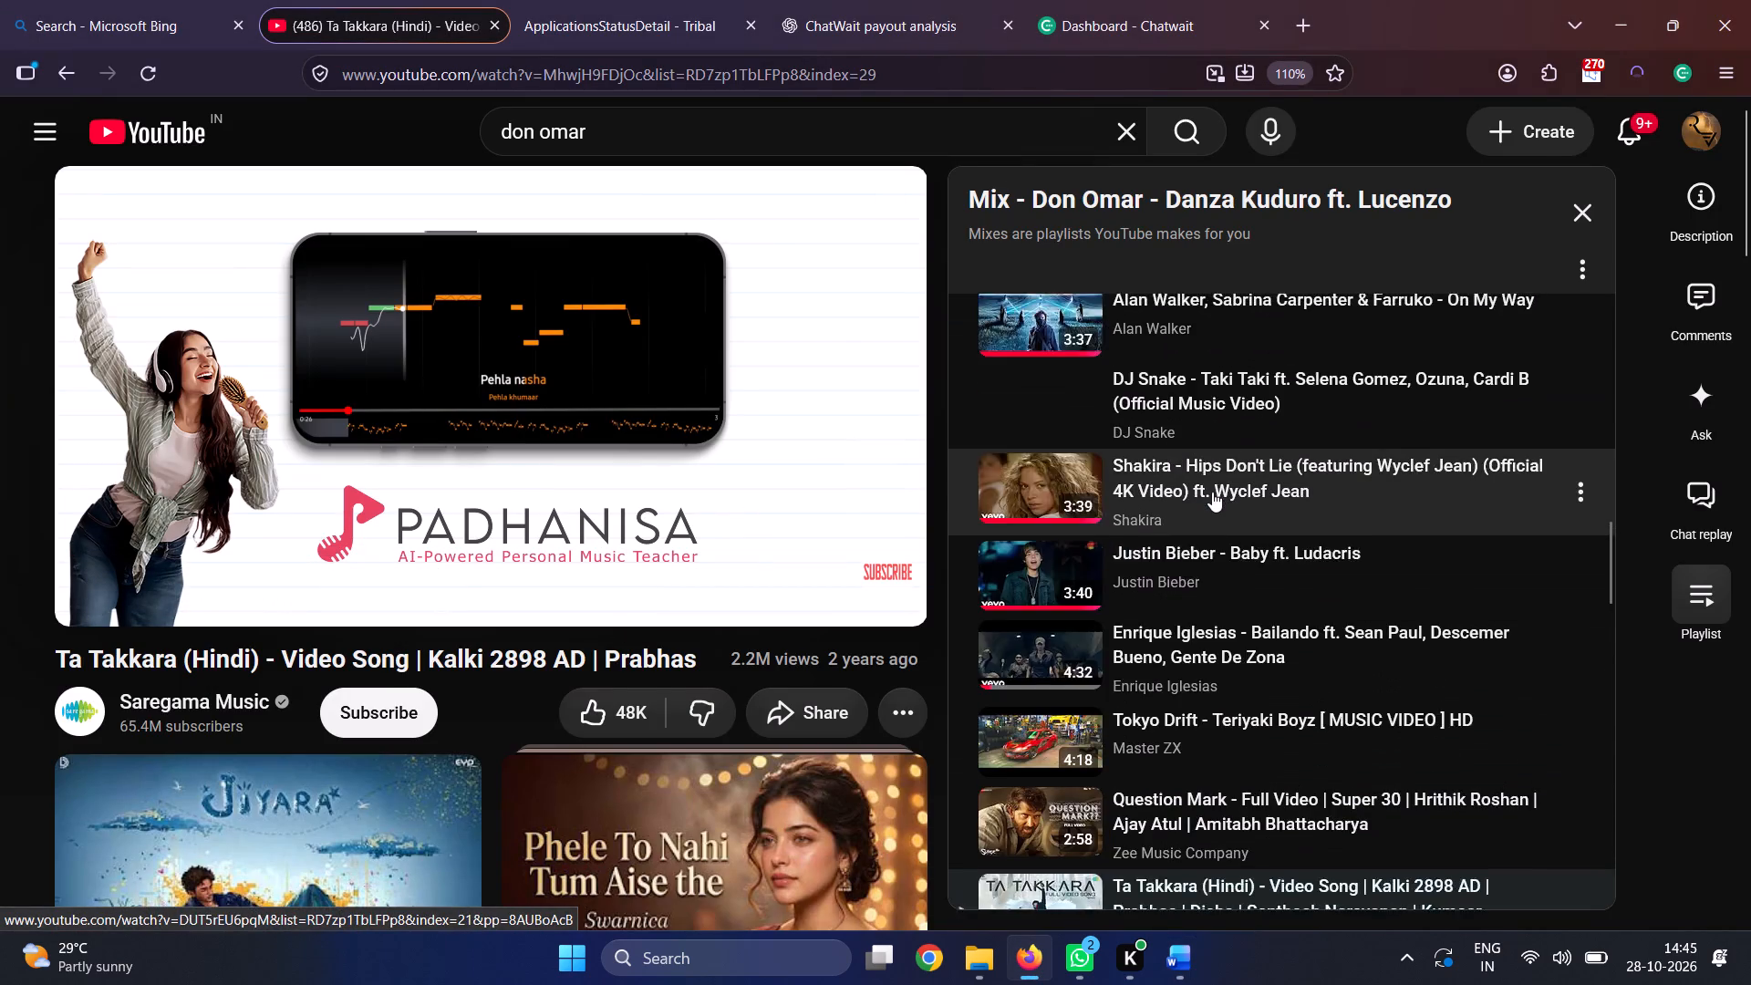
pyautogui.scroll(1, 1212, 492)
pyautogui.scroll(-4, 1212, 492)
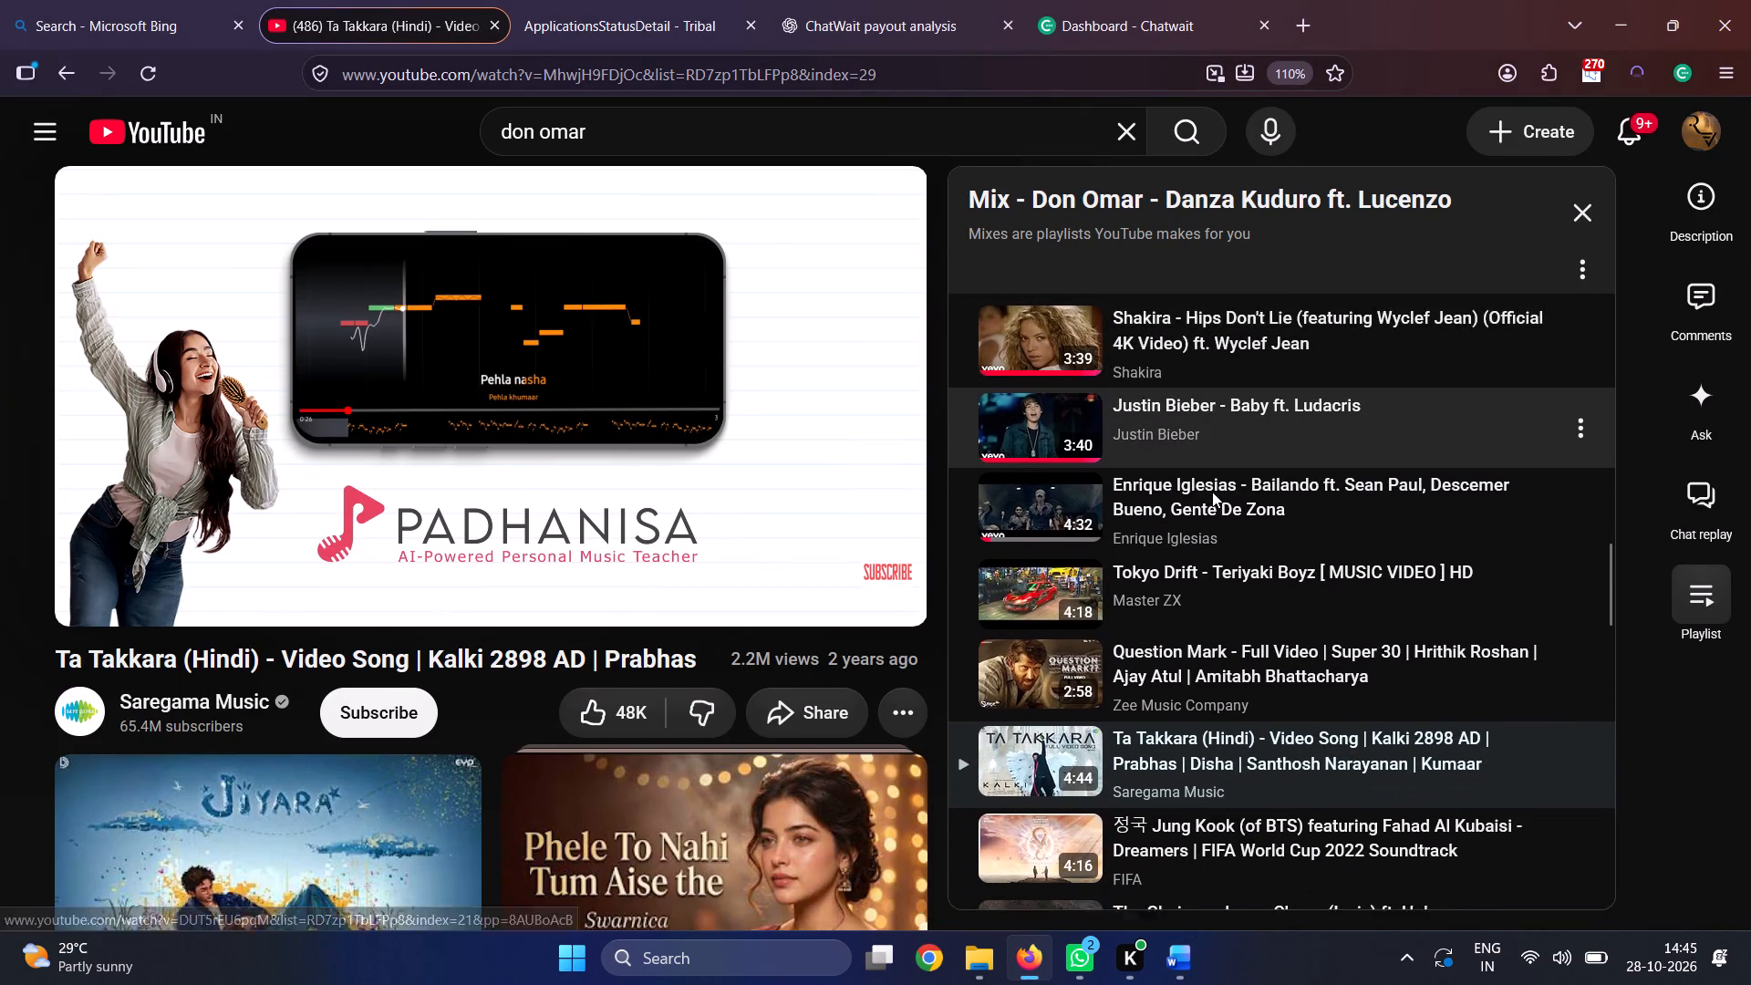
pyautogui.scroll(-2, 1212, 492)
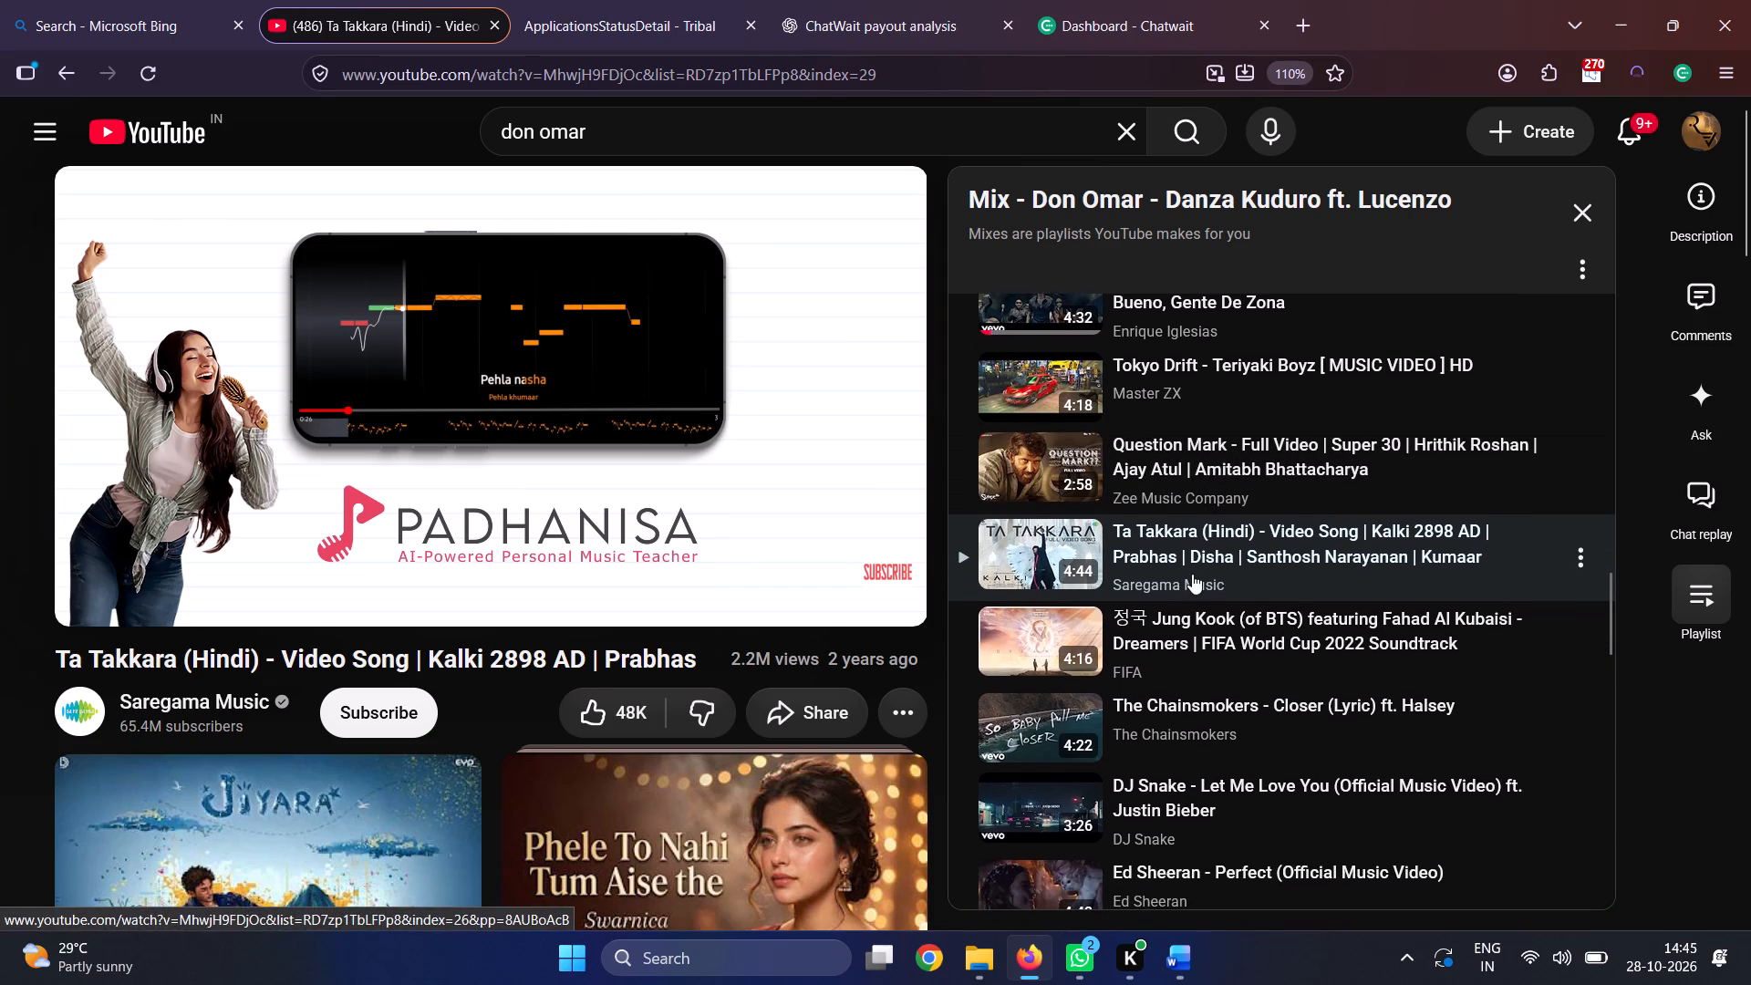
pyautogui.scroll(-2, 1192, 574)
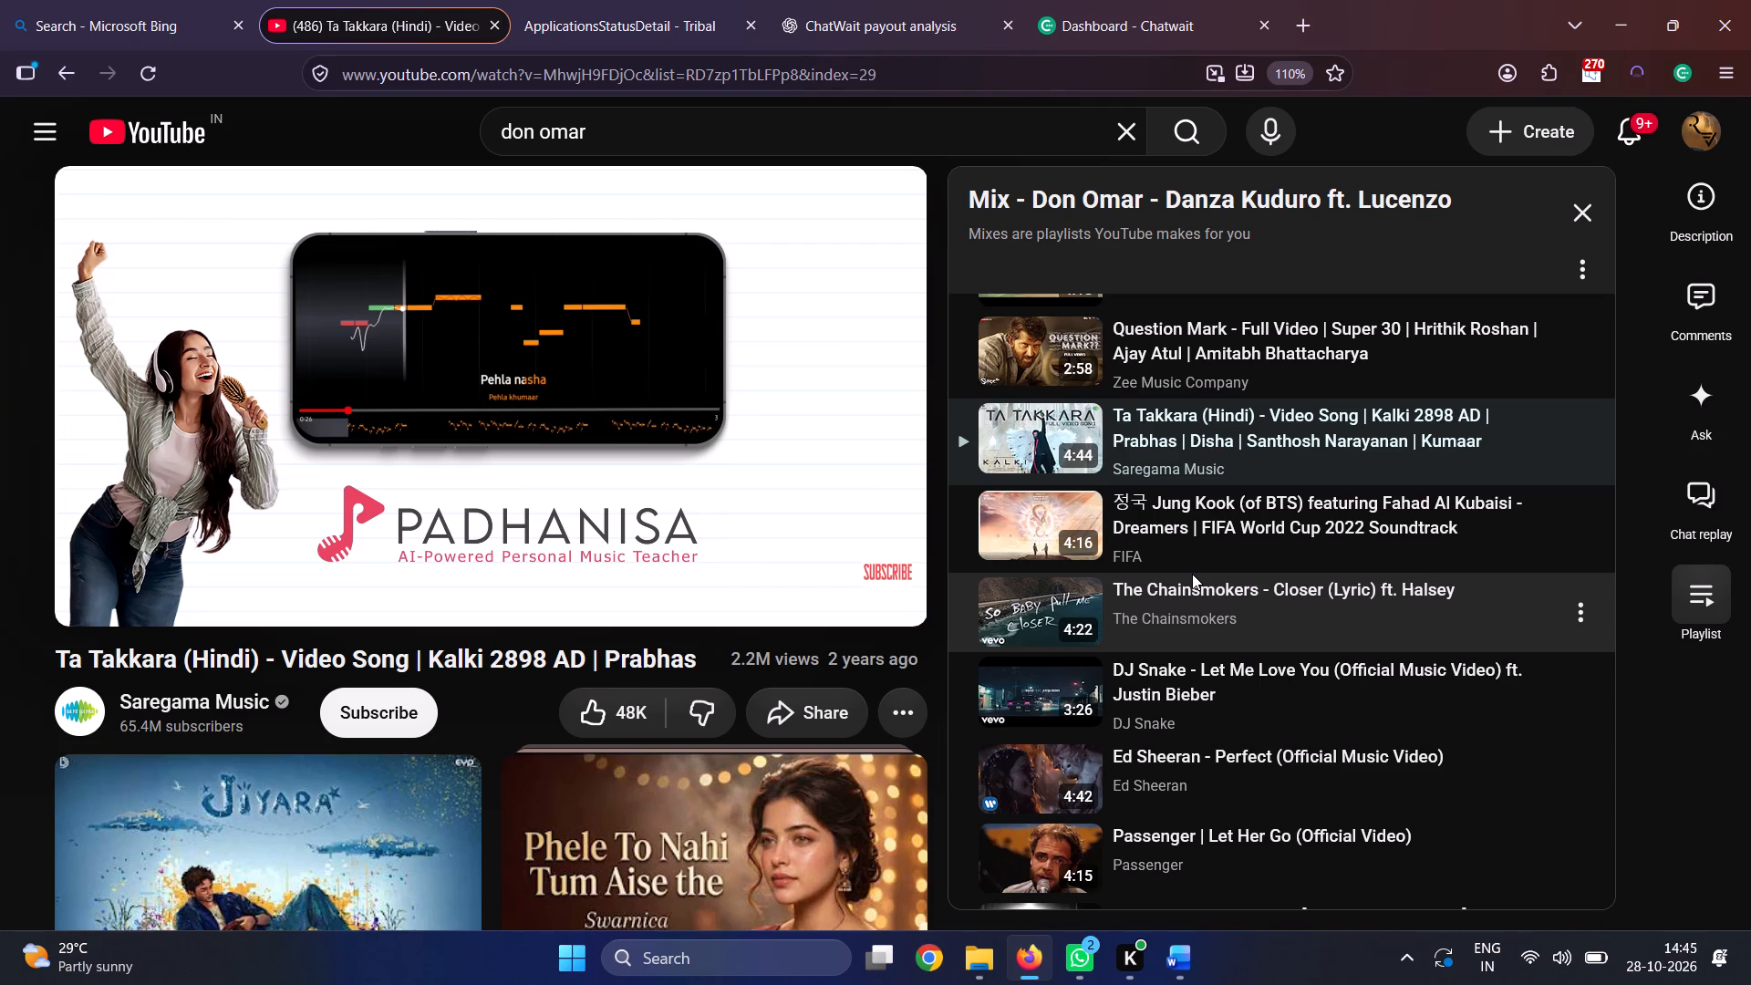
pyautogui.scroll(-1, 1192, 574)
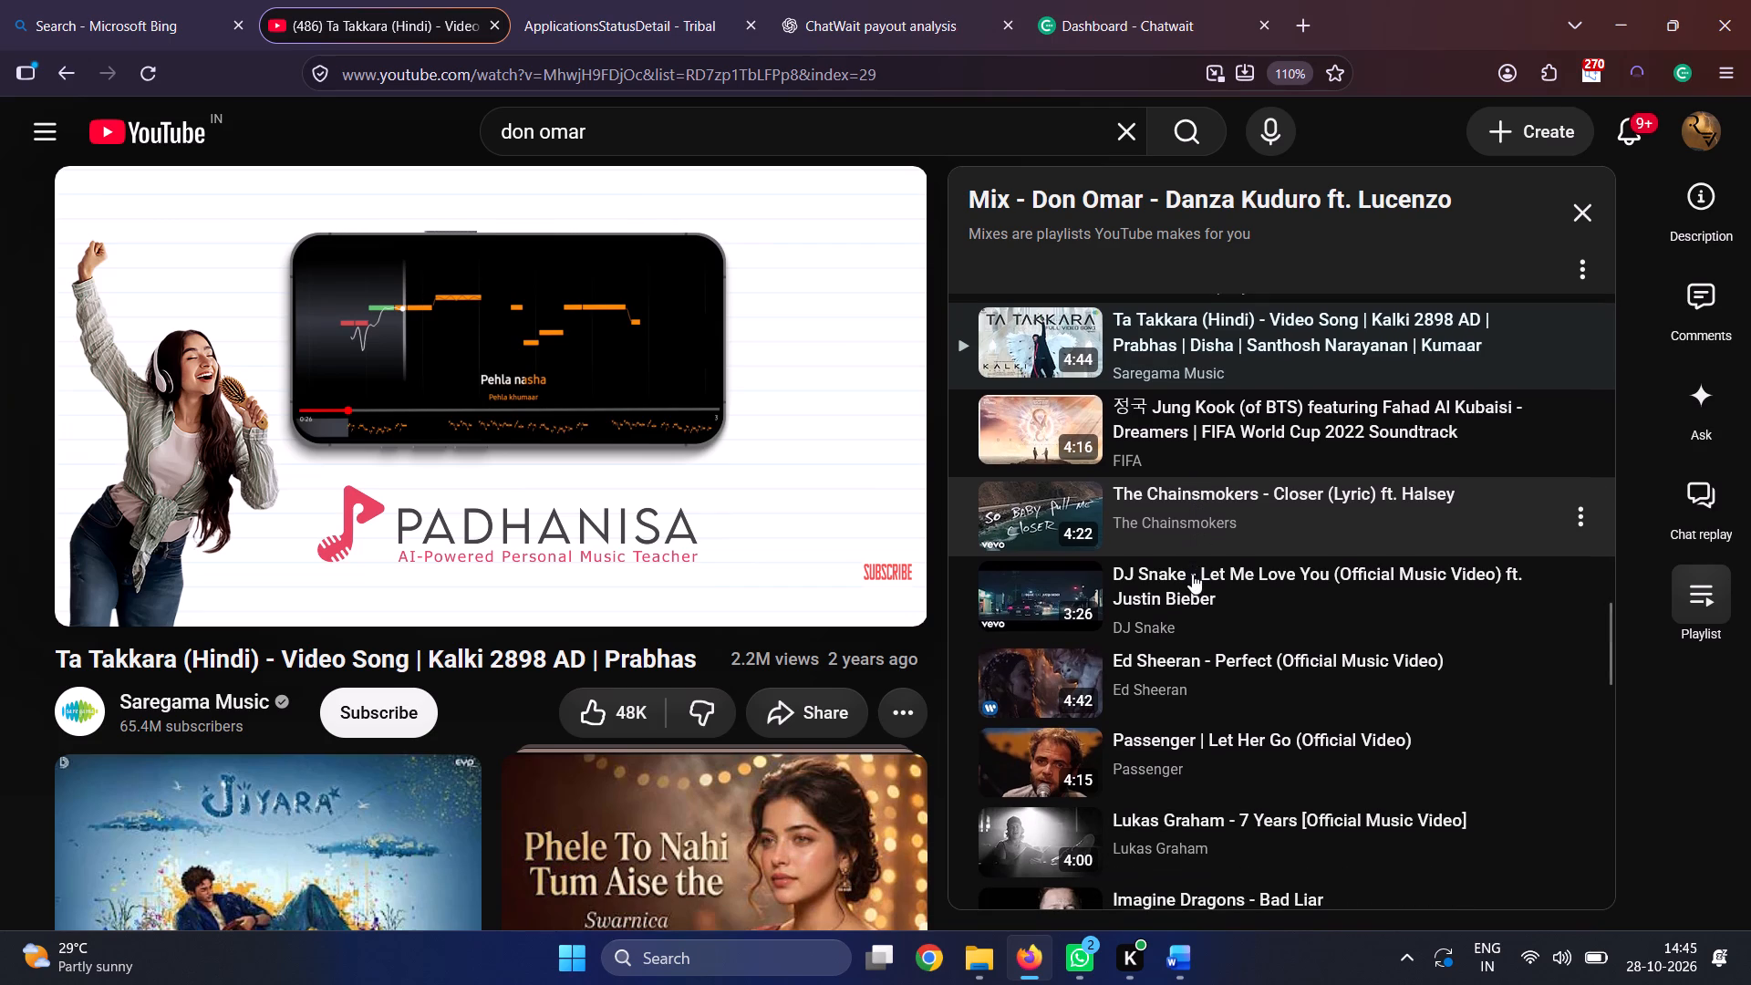
pyautogui.scroll(-3, 1192, 574)
pyautogui.click(1192, 574)
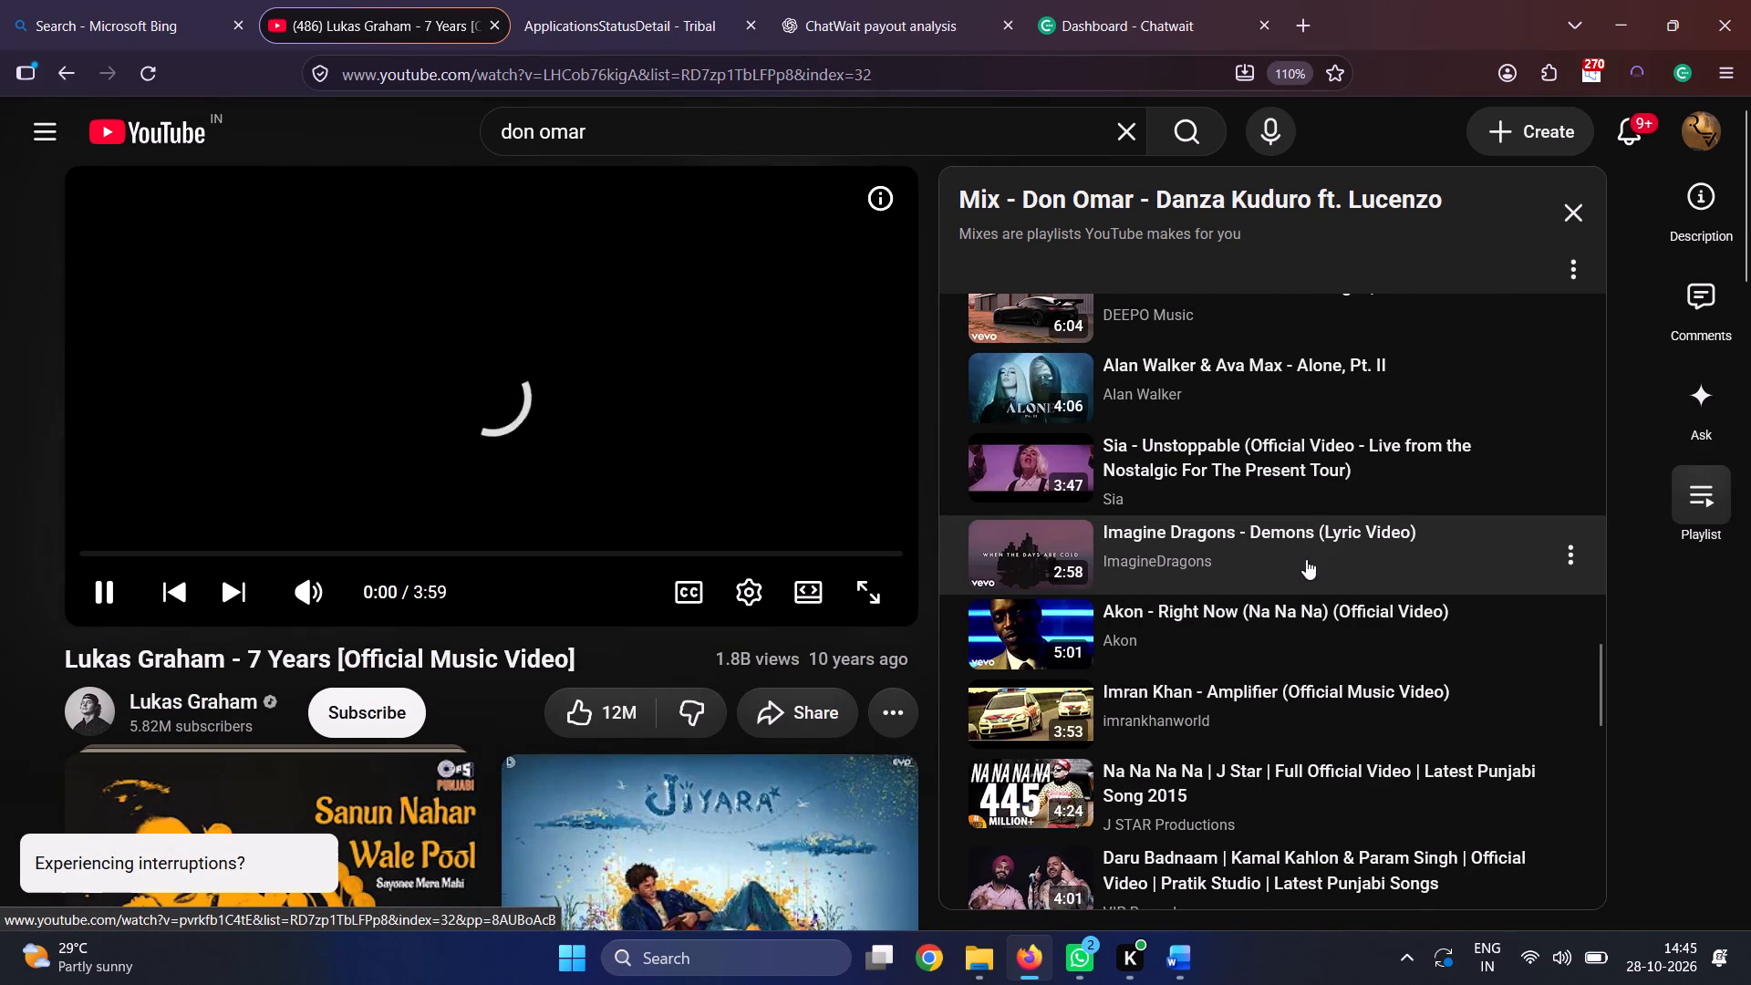
# Browse the mix's songs before and after the playing Lukas Graham video.
pyautogui.scroll(2, 1306, 559)
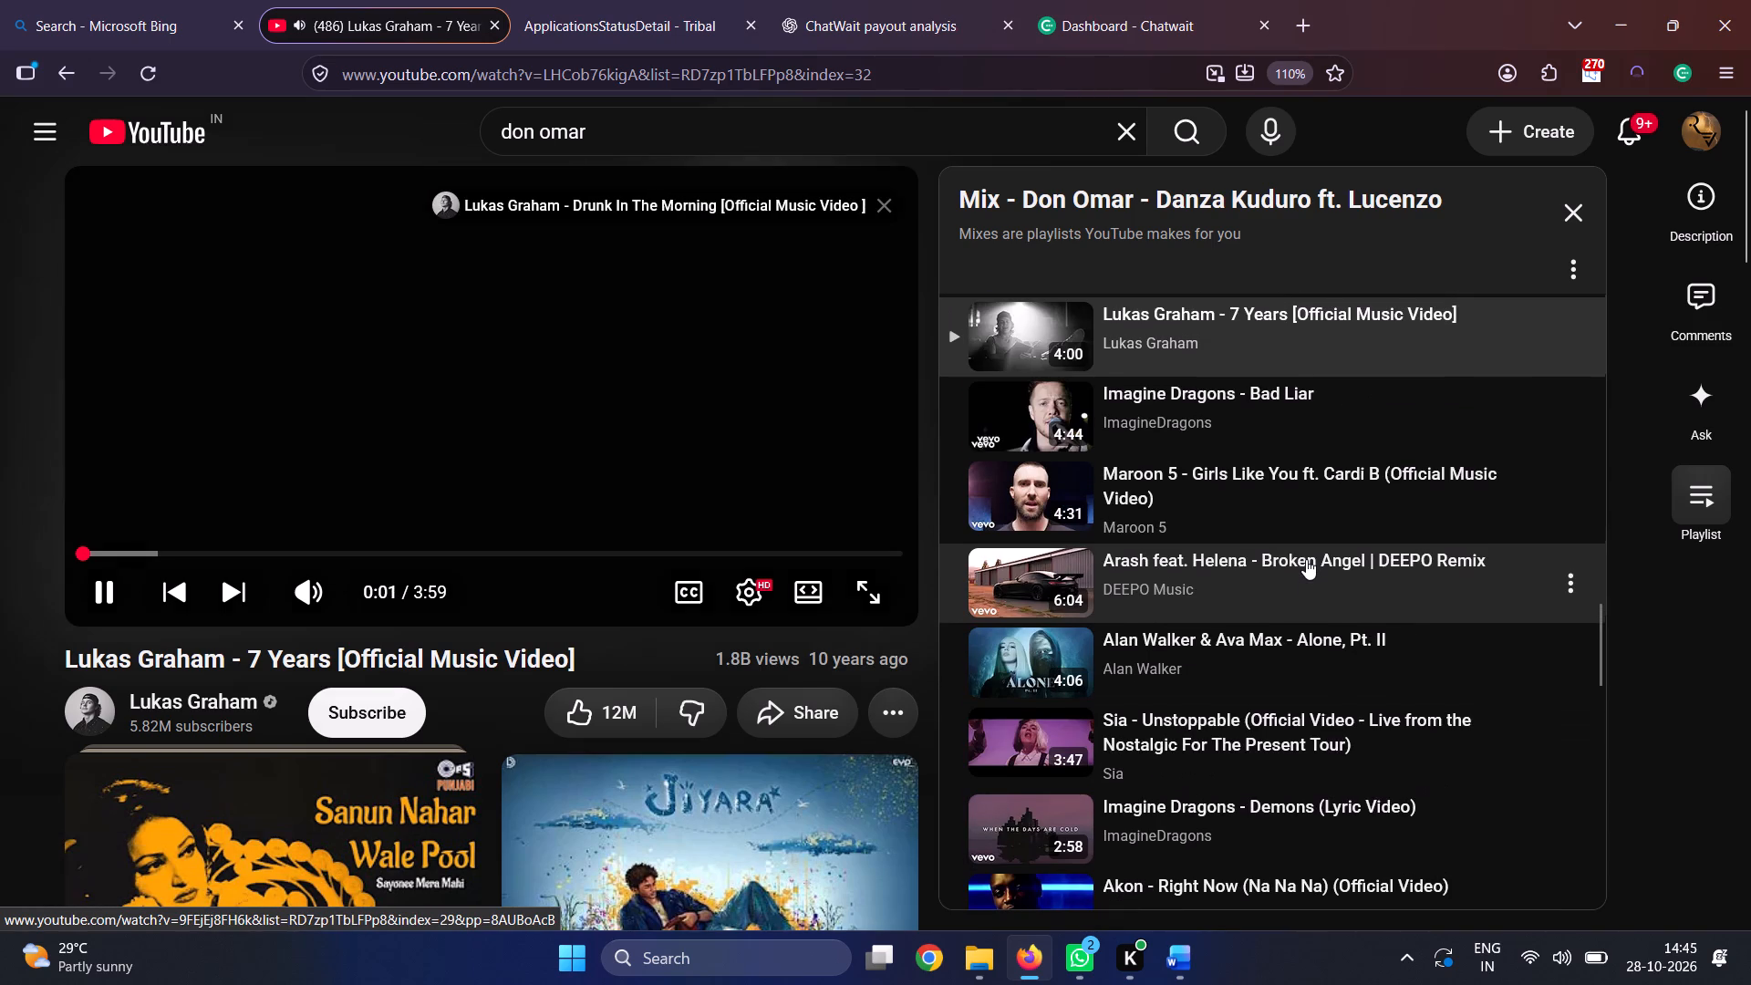
pyautogui.scroll(1, 1306, 559)
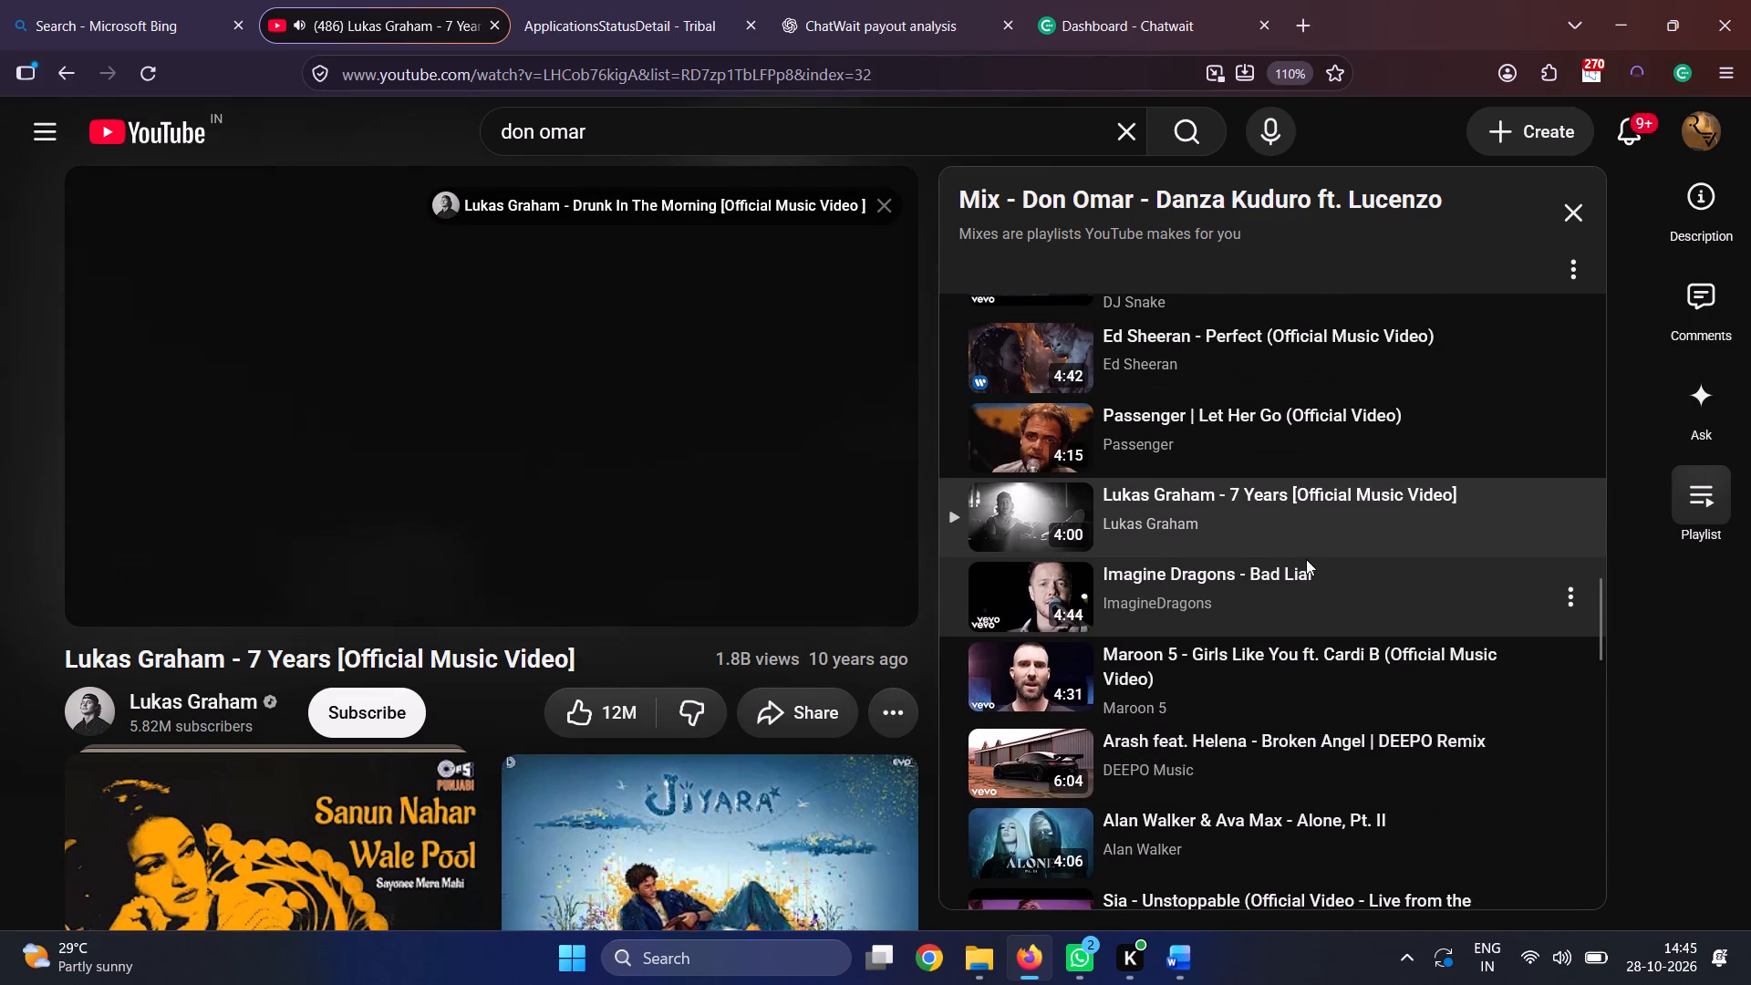
pyautogui.scroll(1, 1306, 559)
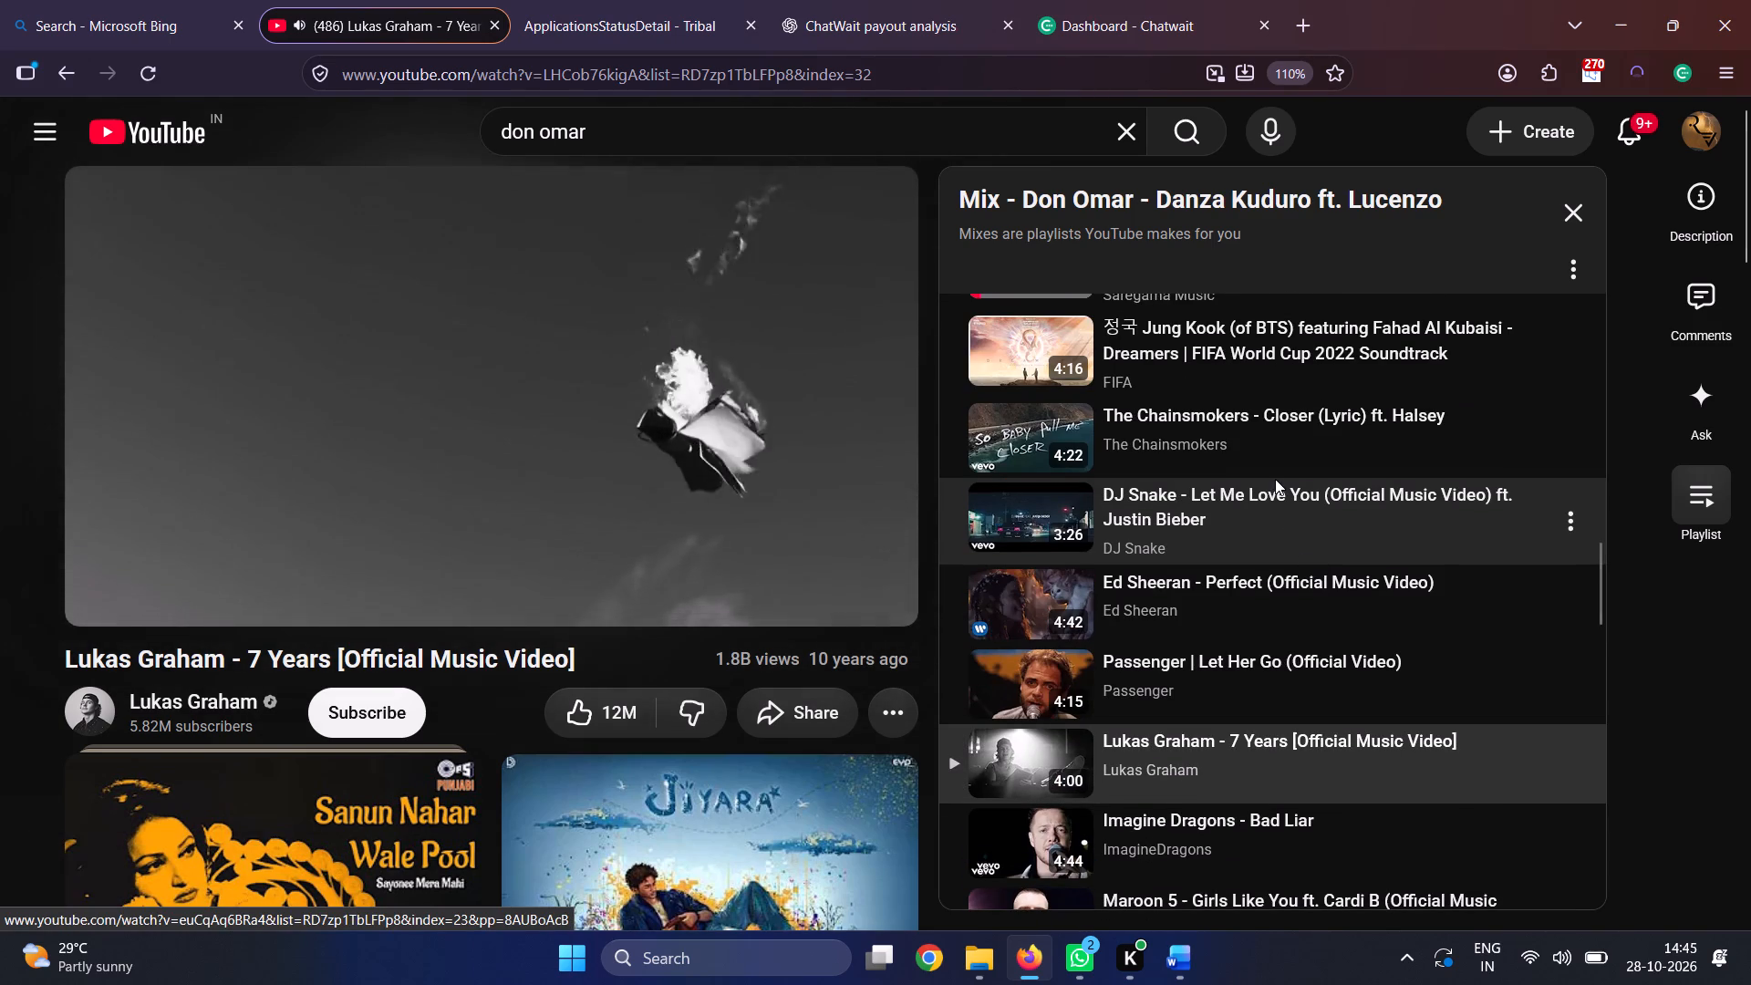
pyautogui.scroll(1, 1269, 439)
pyautogui.scroll(-1, 1269, 439)
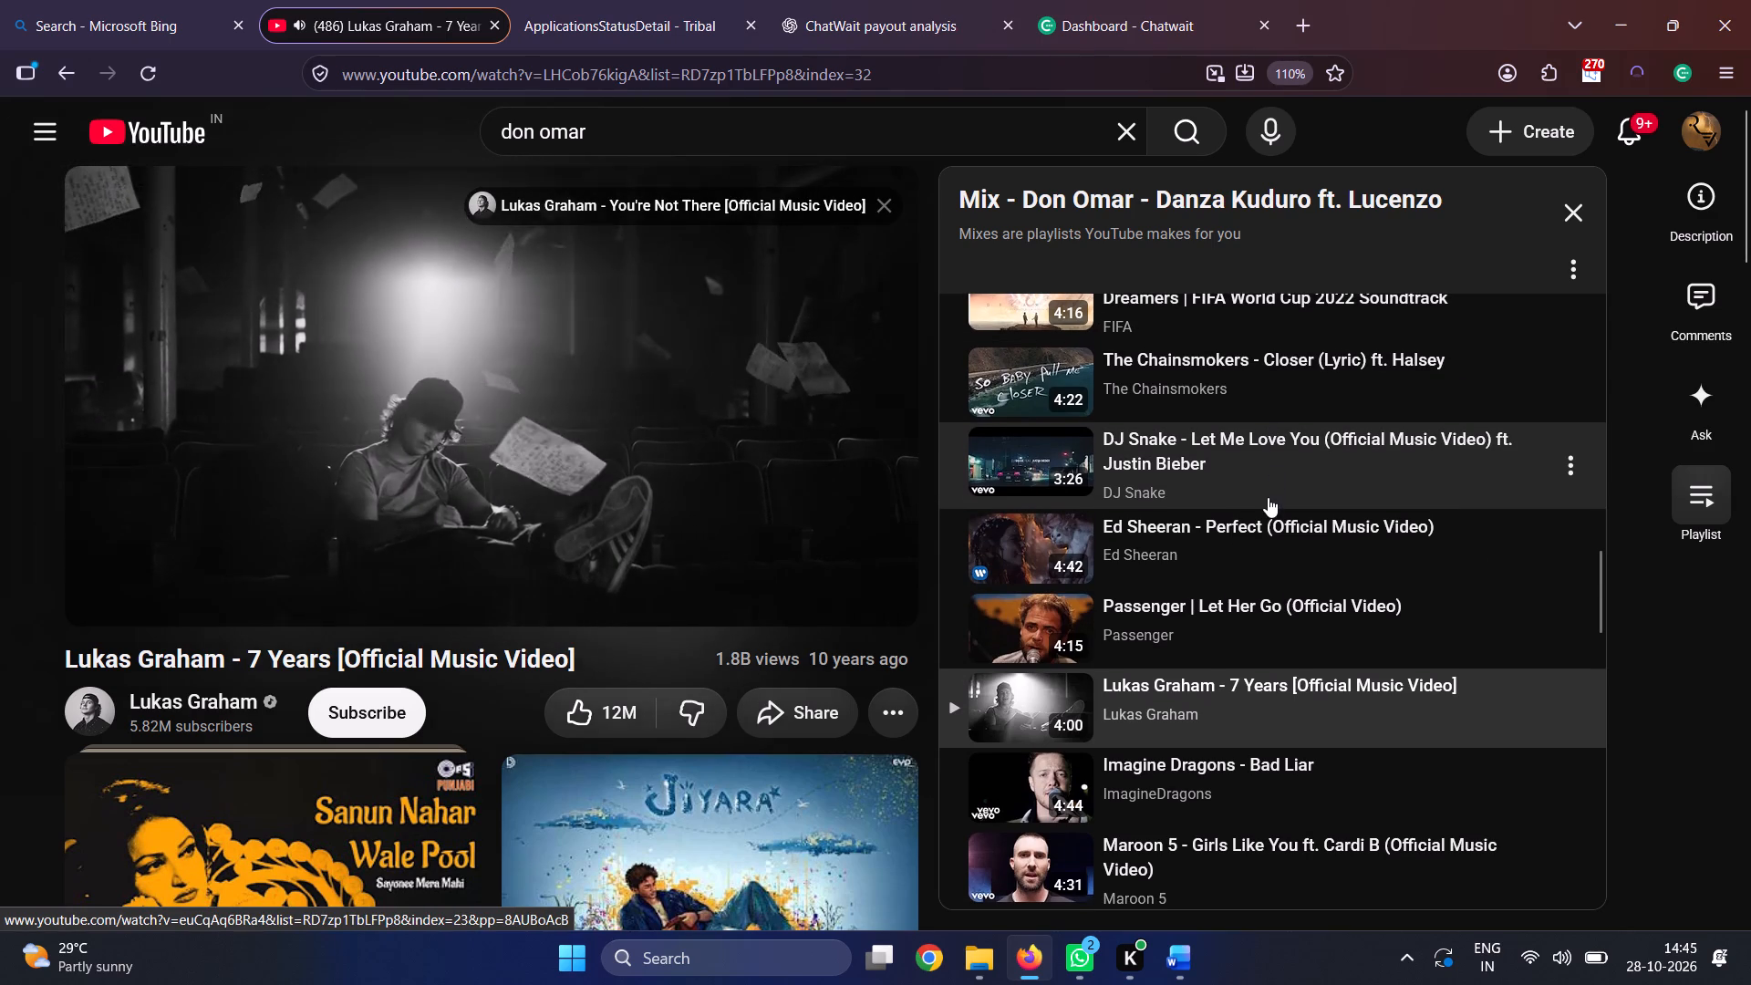
pyautogui.scroll(-1, 1131, 531)
pyautogui.press('l')
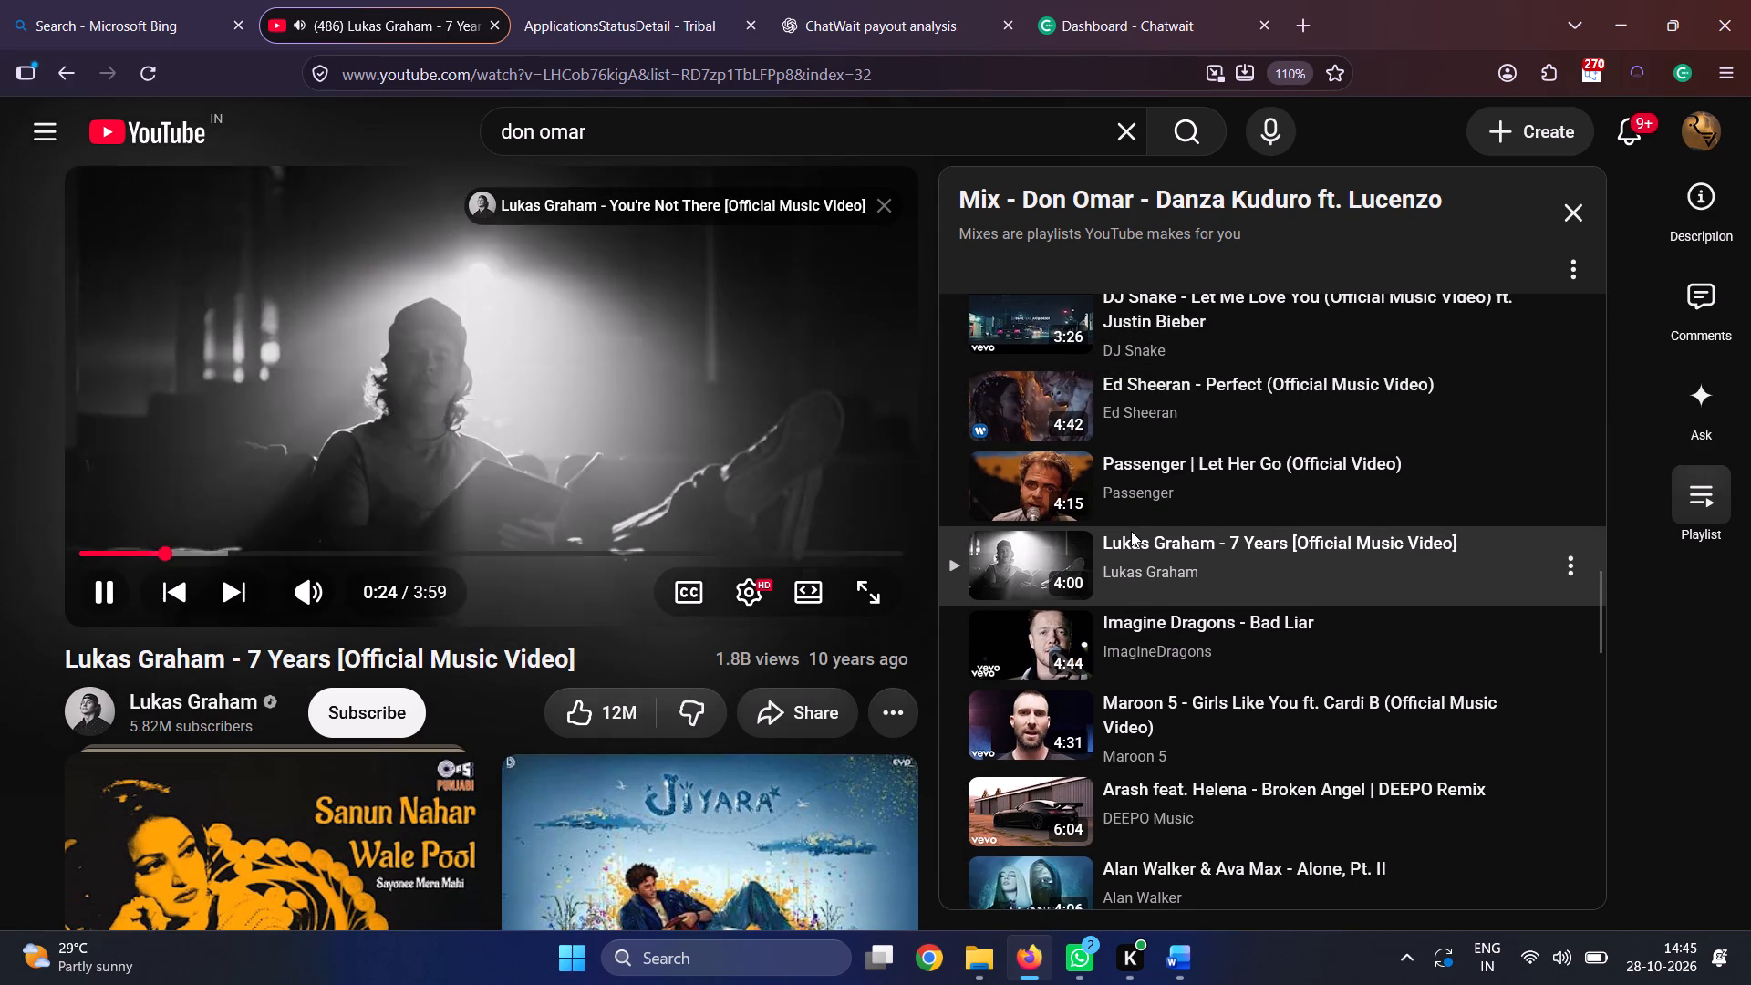
pyautogui.click(540, 600)
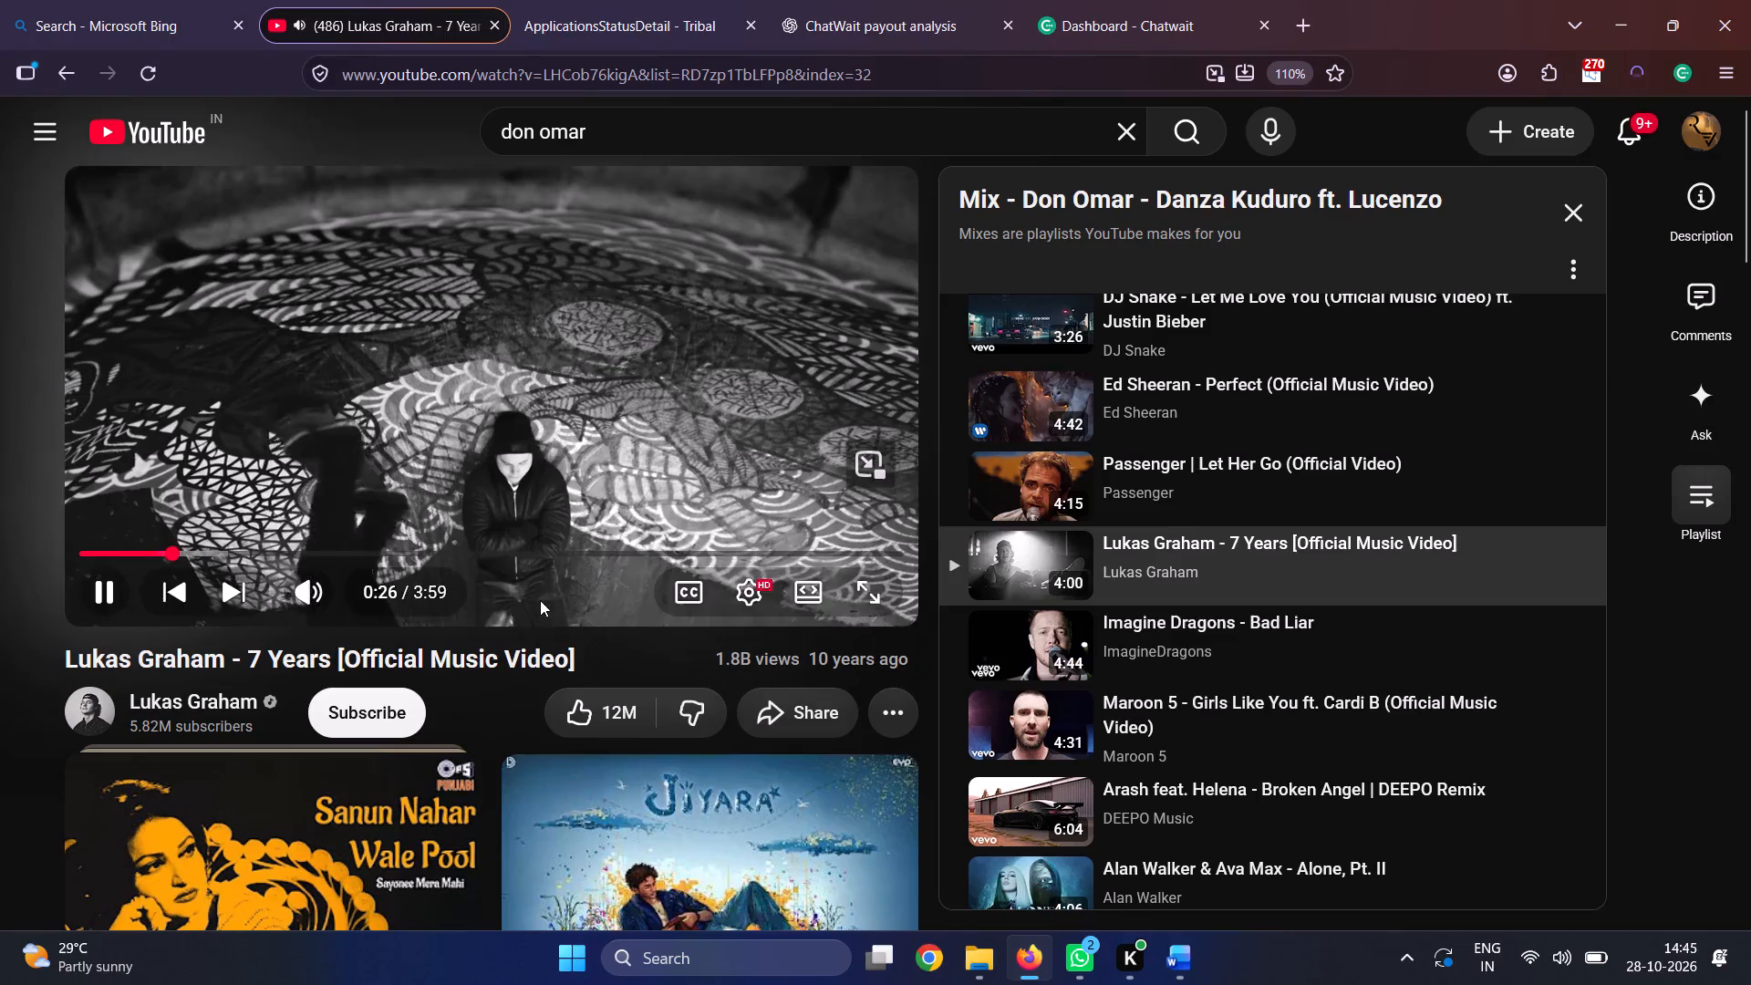
# Check the Chatwait dashboard and return to the Lukas Graham video on YouTube.
pyautogui.click(1052, 0)
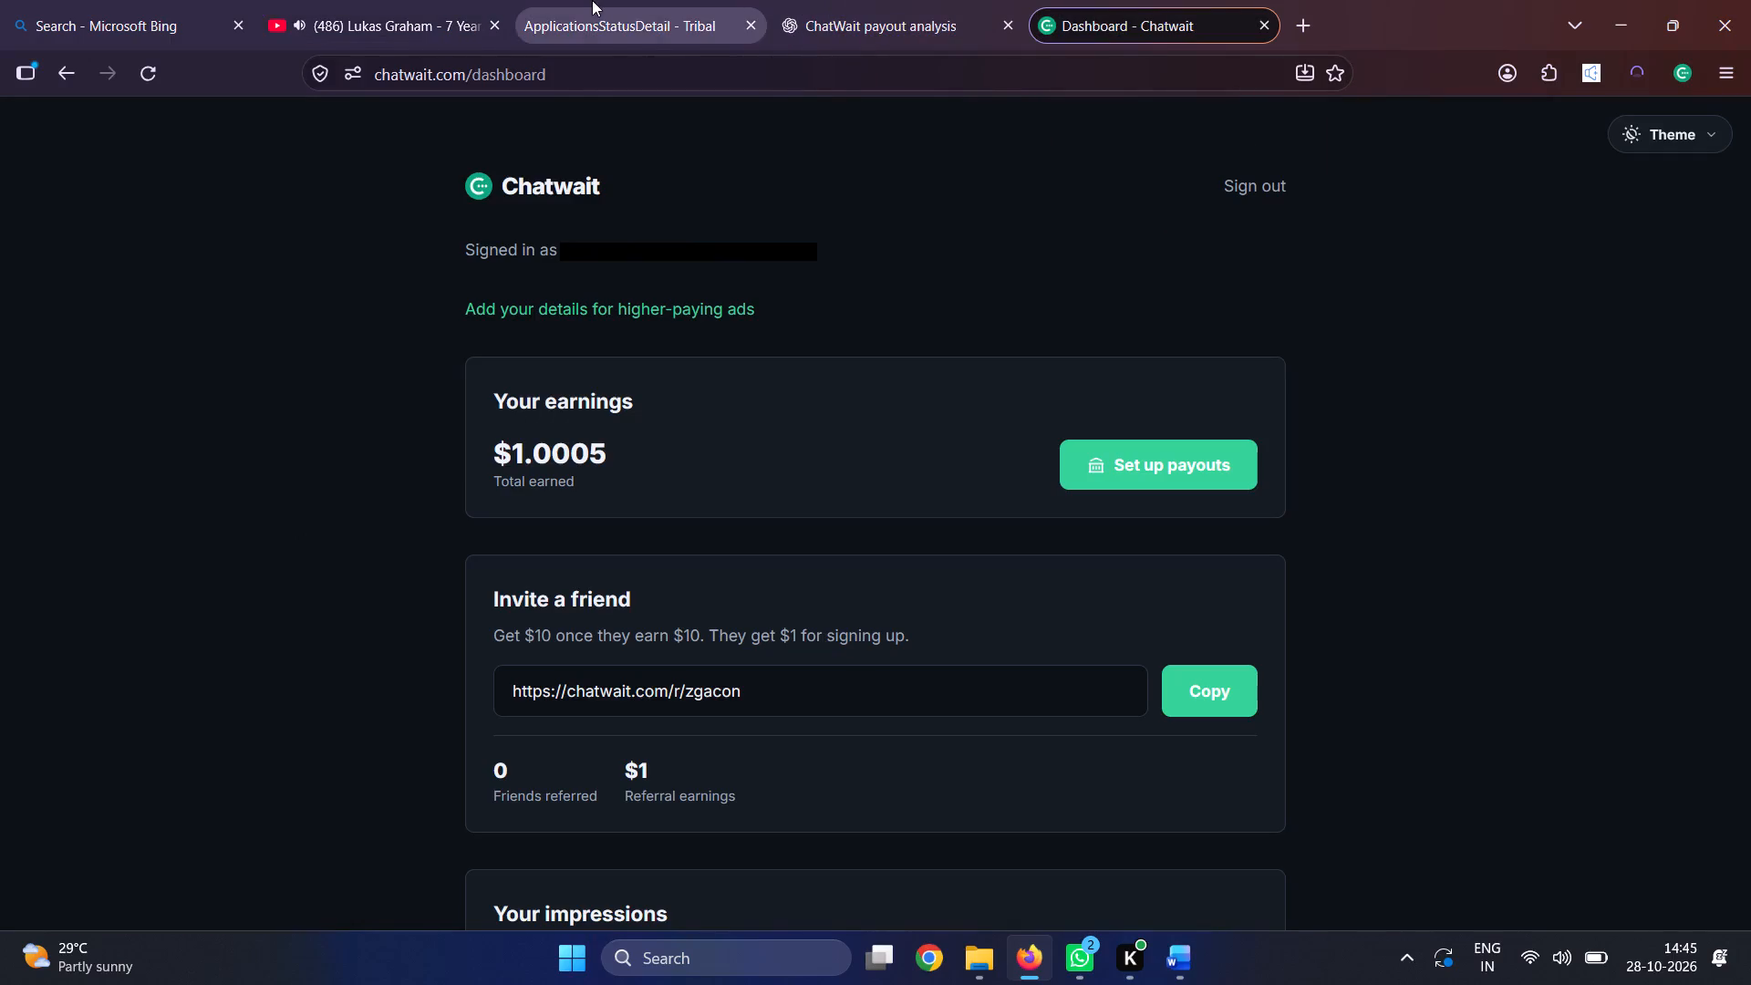
pyautogui.click(448, 0)
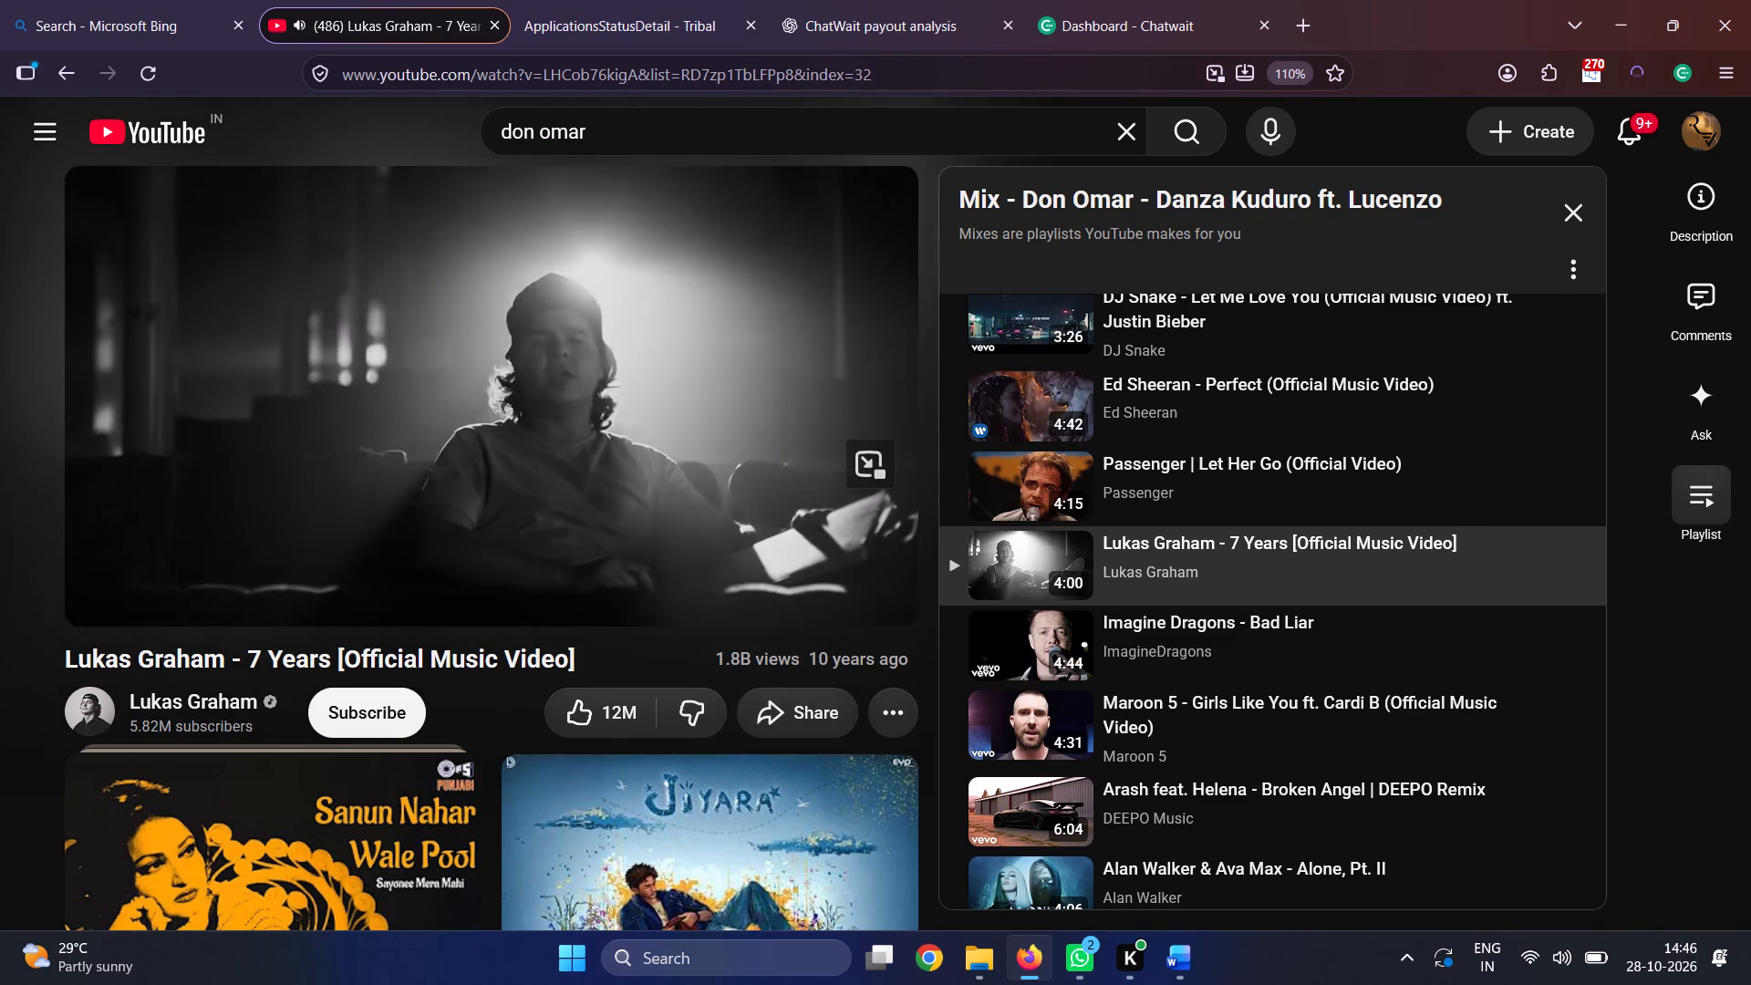
pyautogui.click(558, 581)
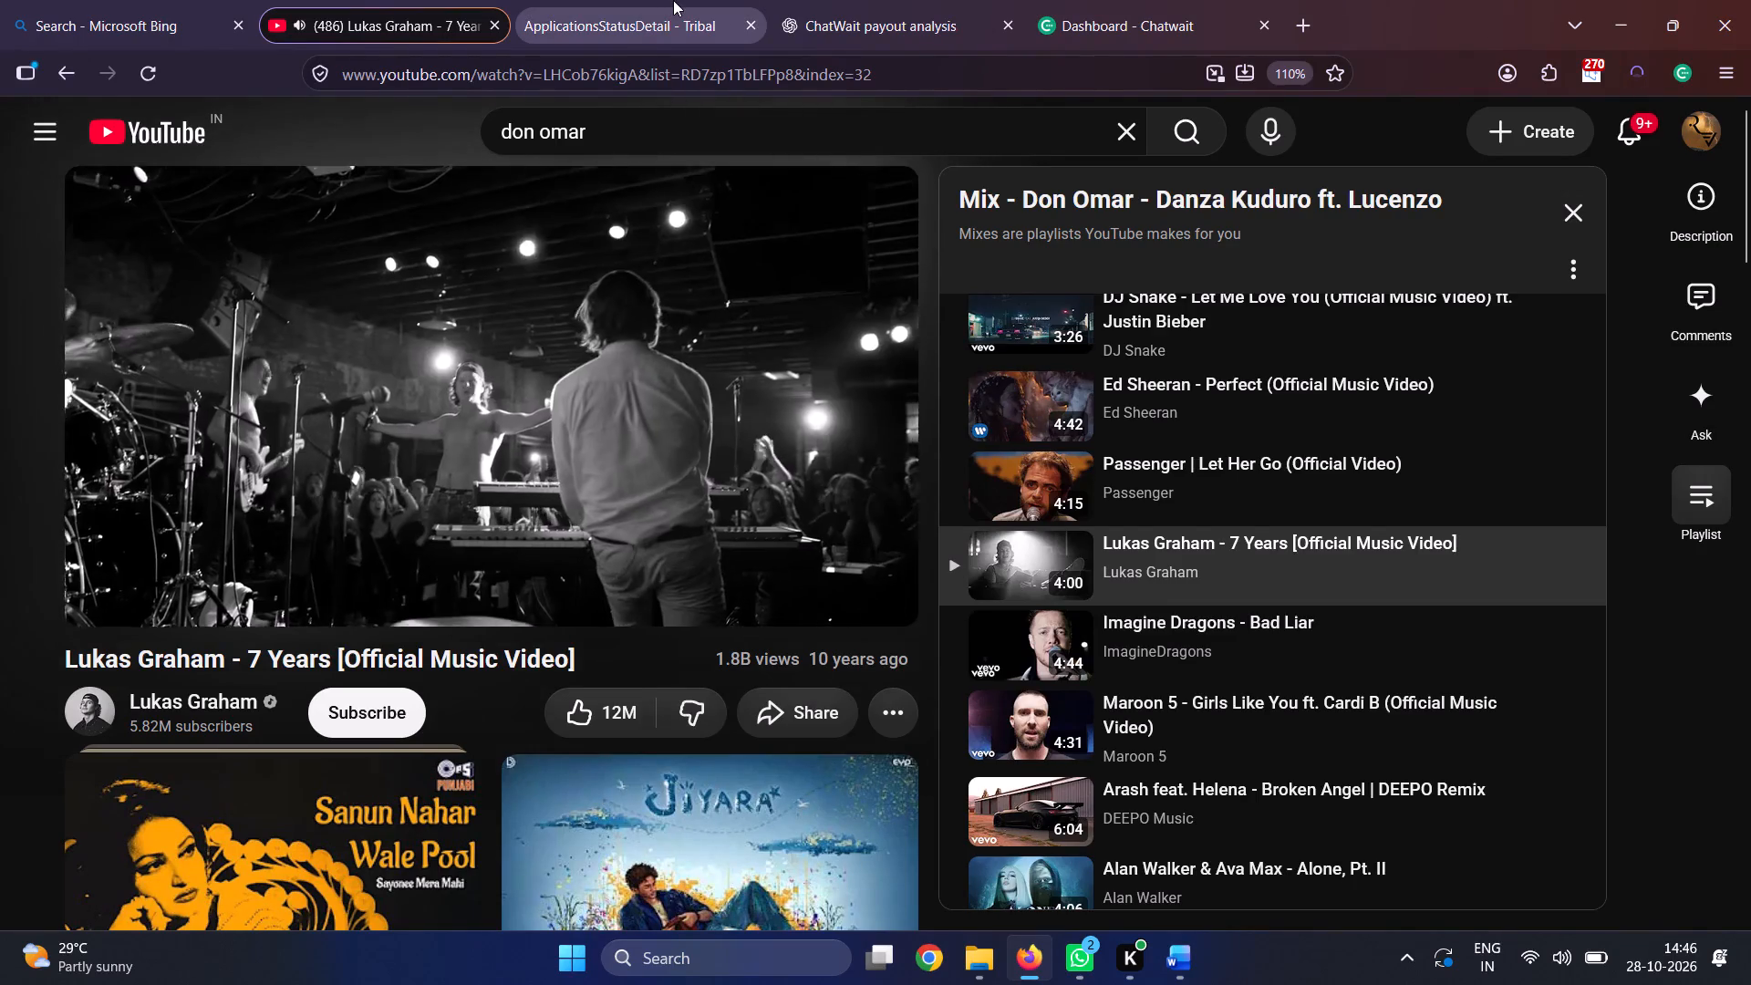
# Switch from the Chatwait dashboard to Matlab_dsp.docx in Word and save the document.
pyautogui.click(1091, 0)
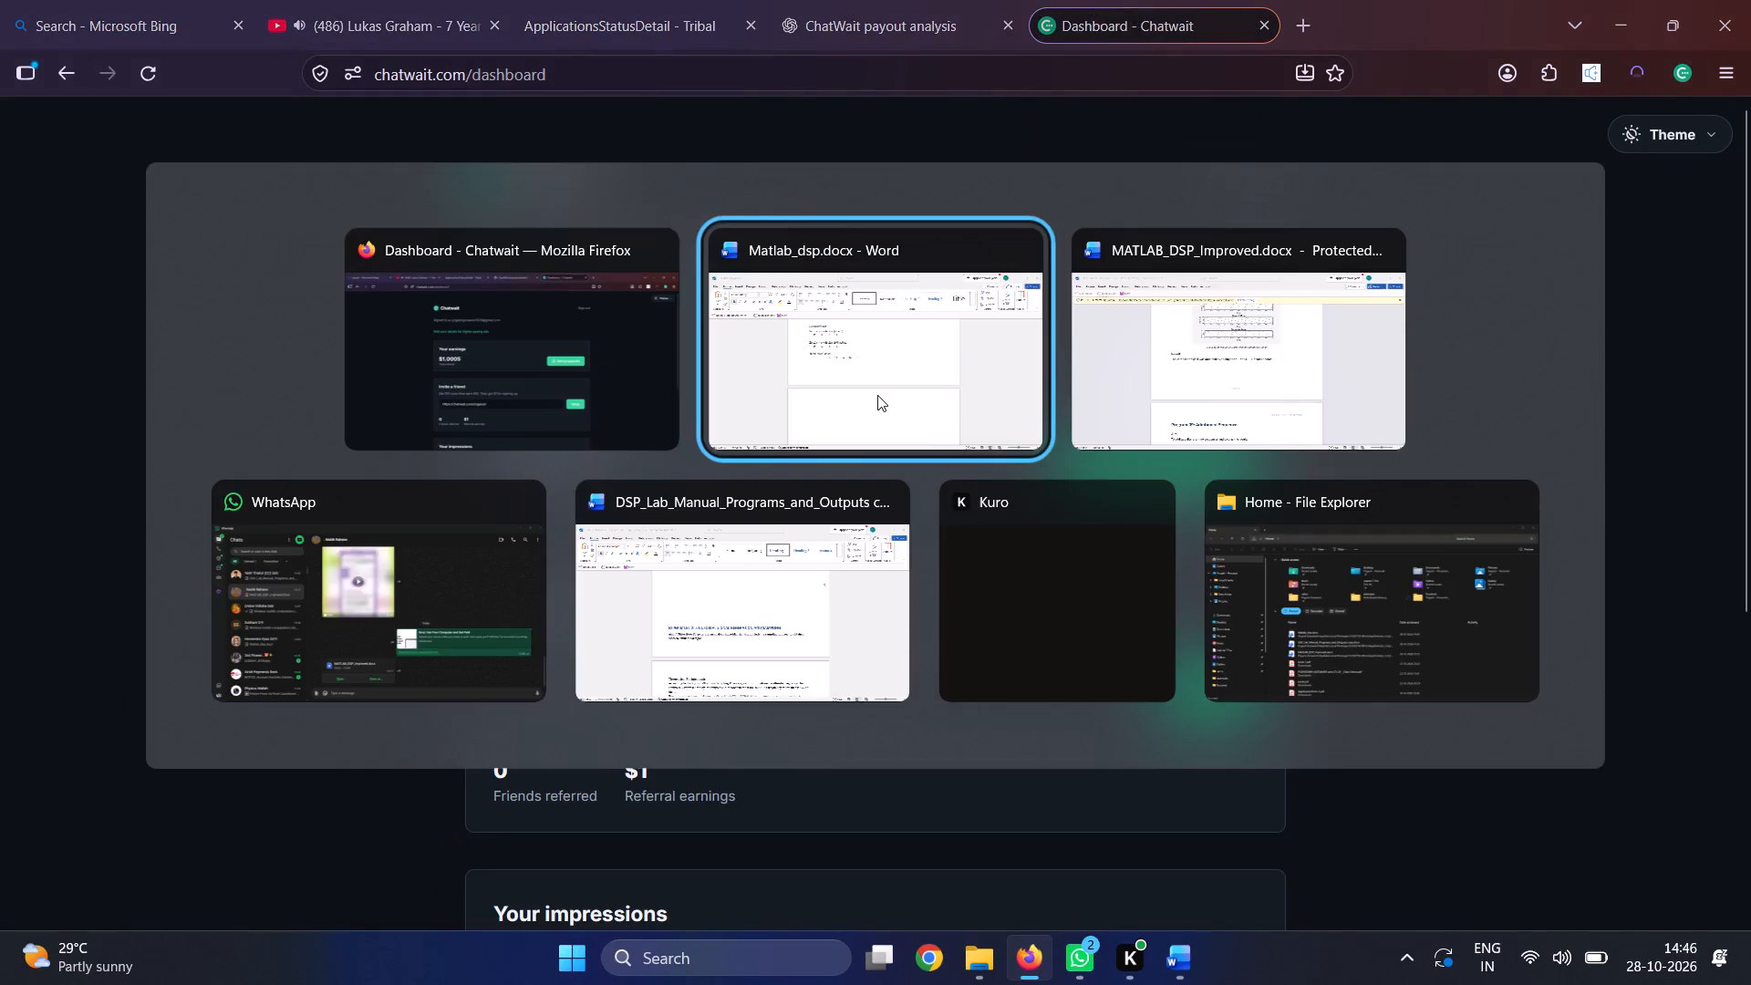
pyautogui.click(816, 482)
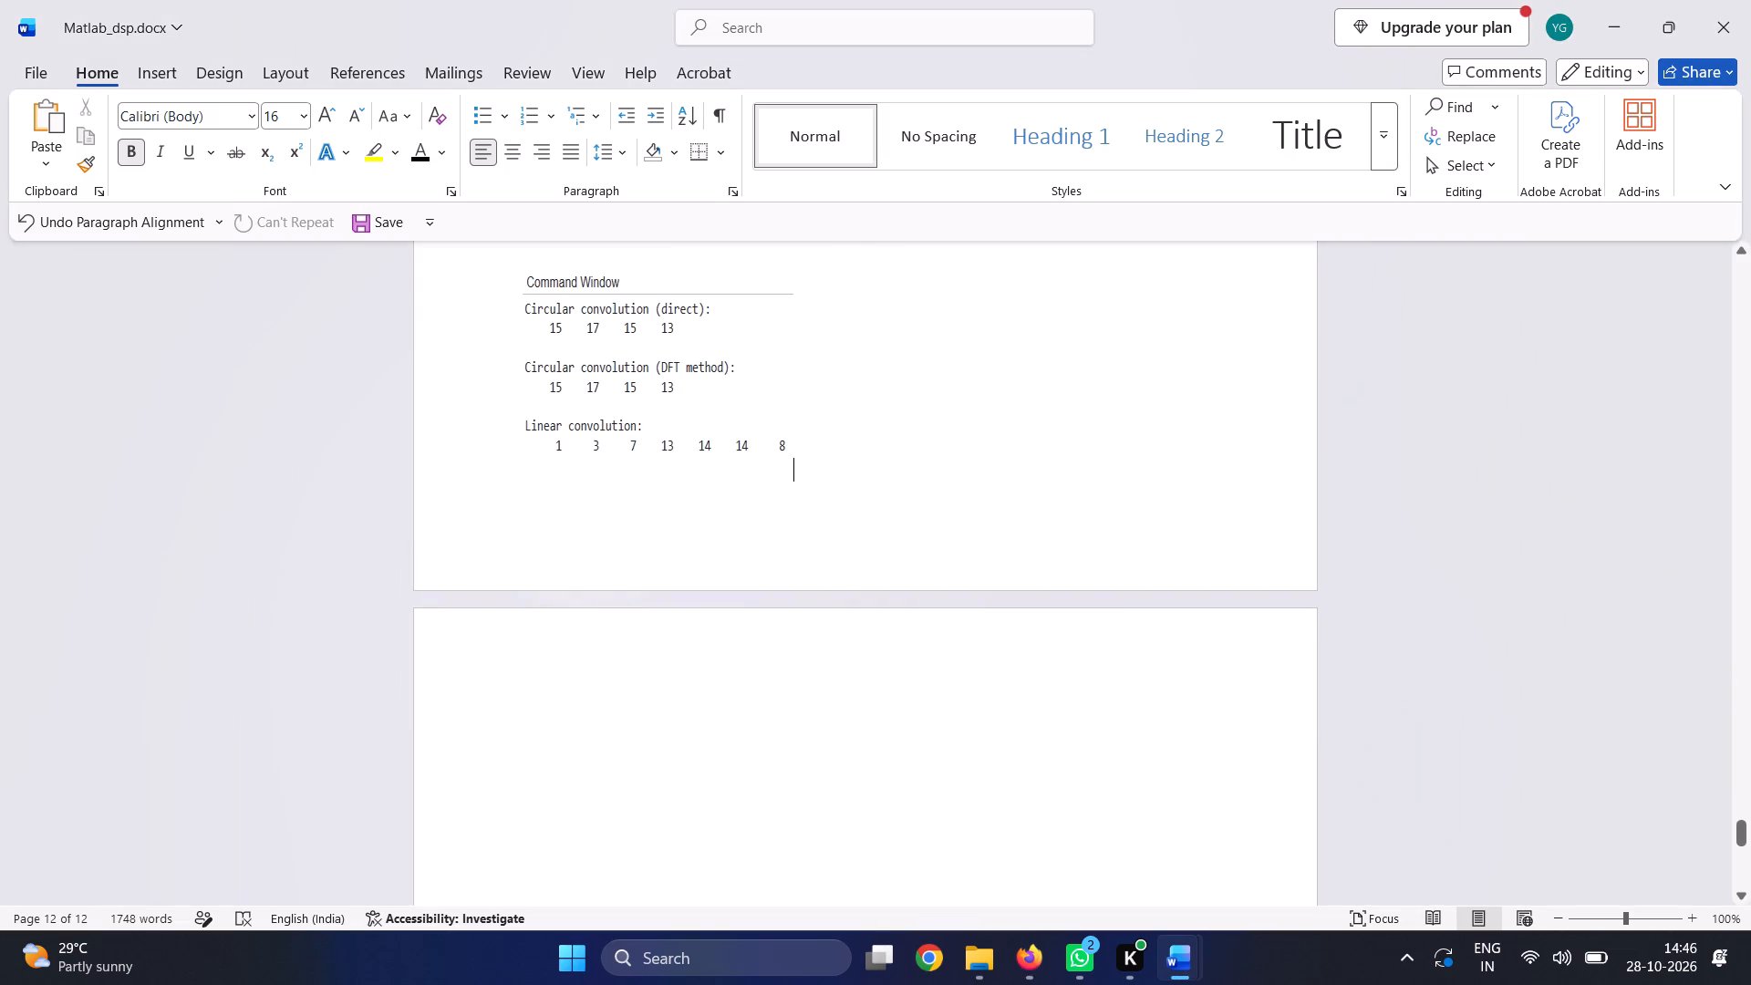
pyautogui.hotkey('ctrl', 's')
# Place the cursor in Experiment 1's Theory paragraph at the start of Matlab_dsp.docx and save the document again.
pyautogui.scroll(1, 816, 482)
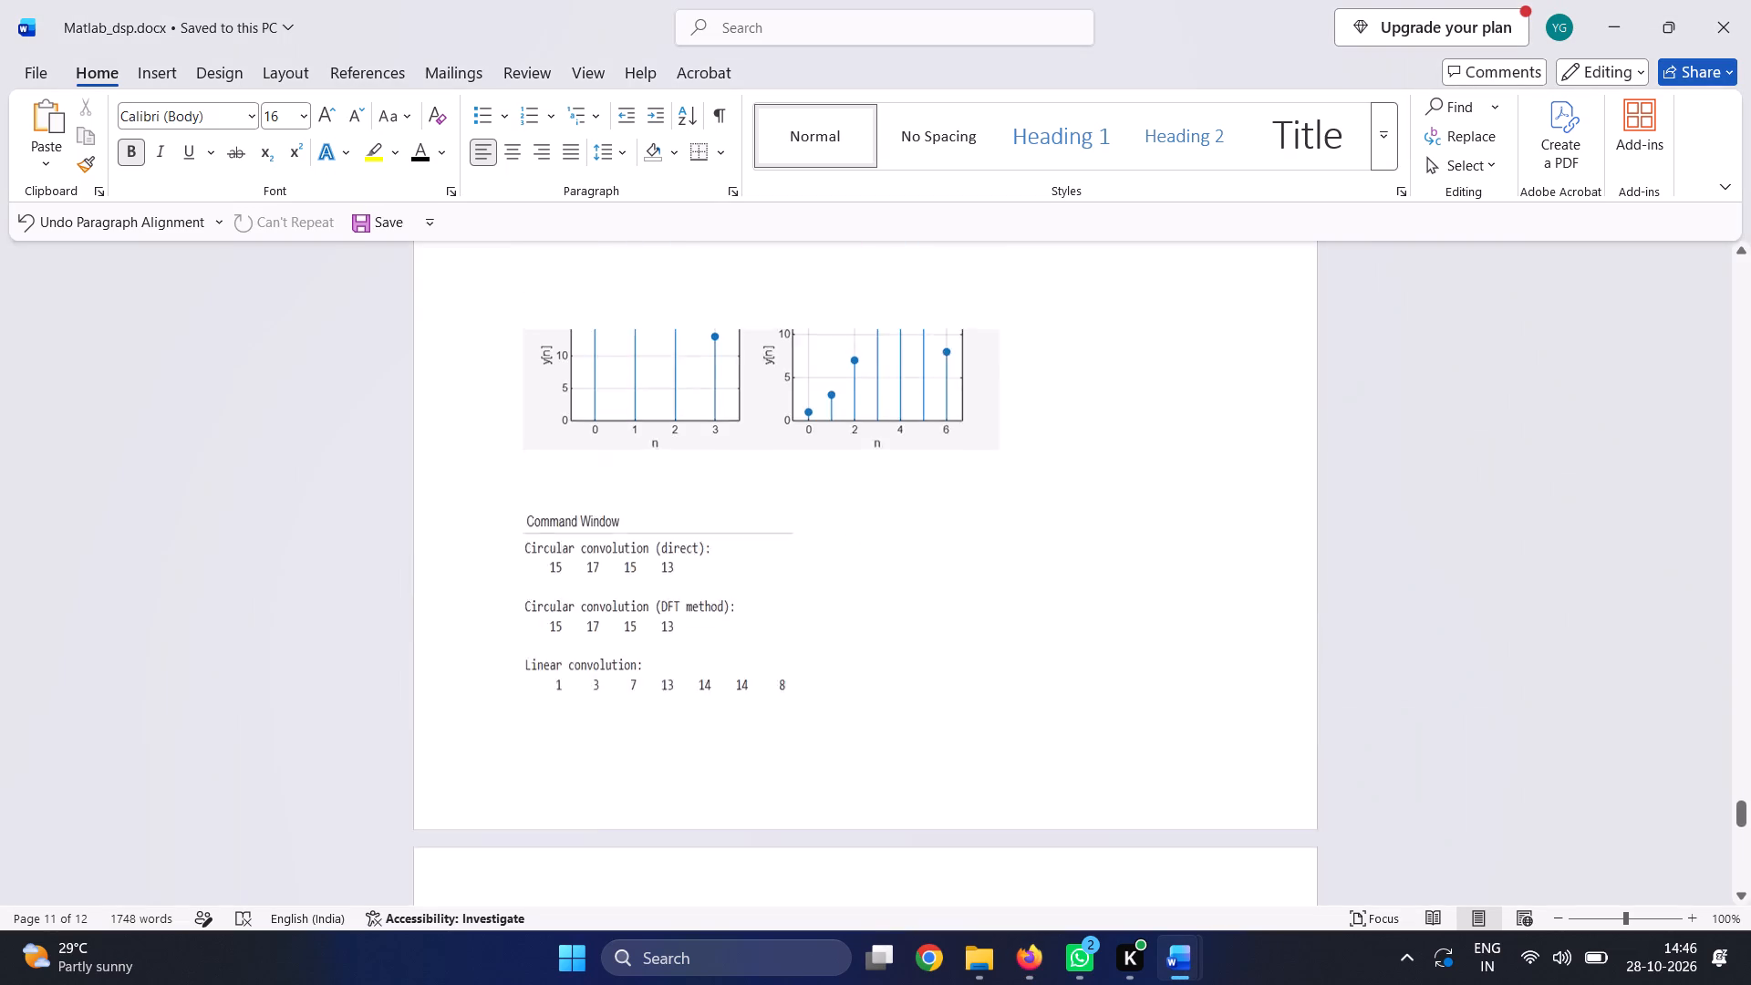
pyautogui.scroll(15, 816, 482)
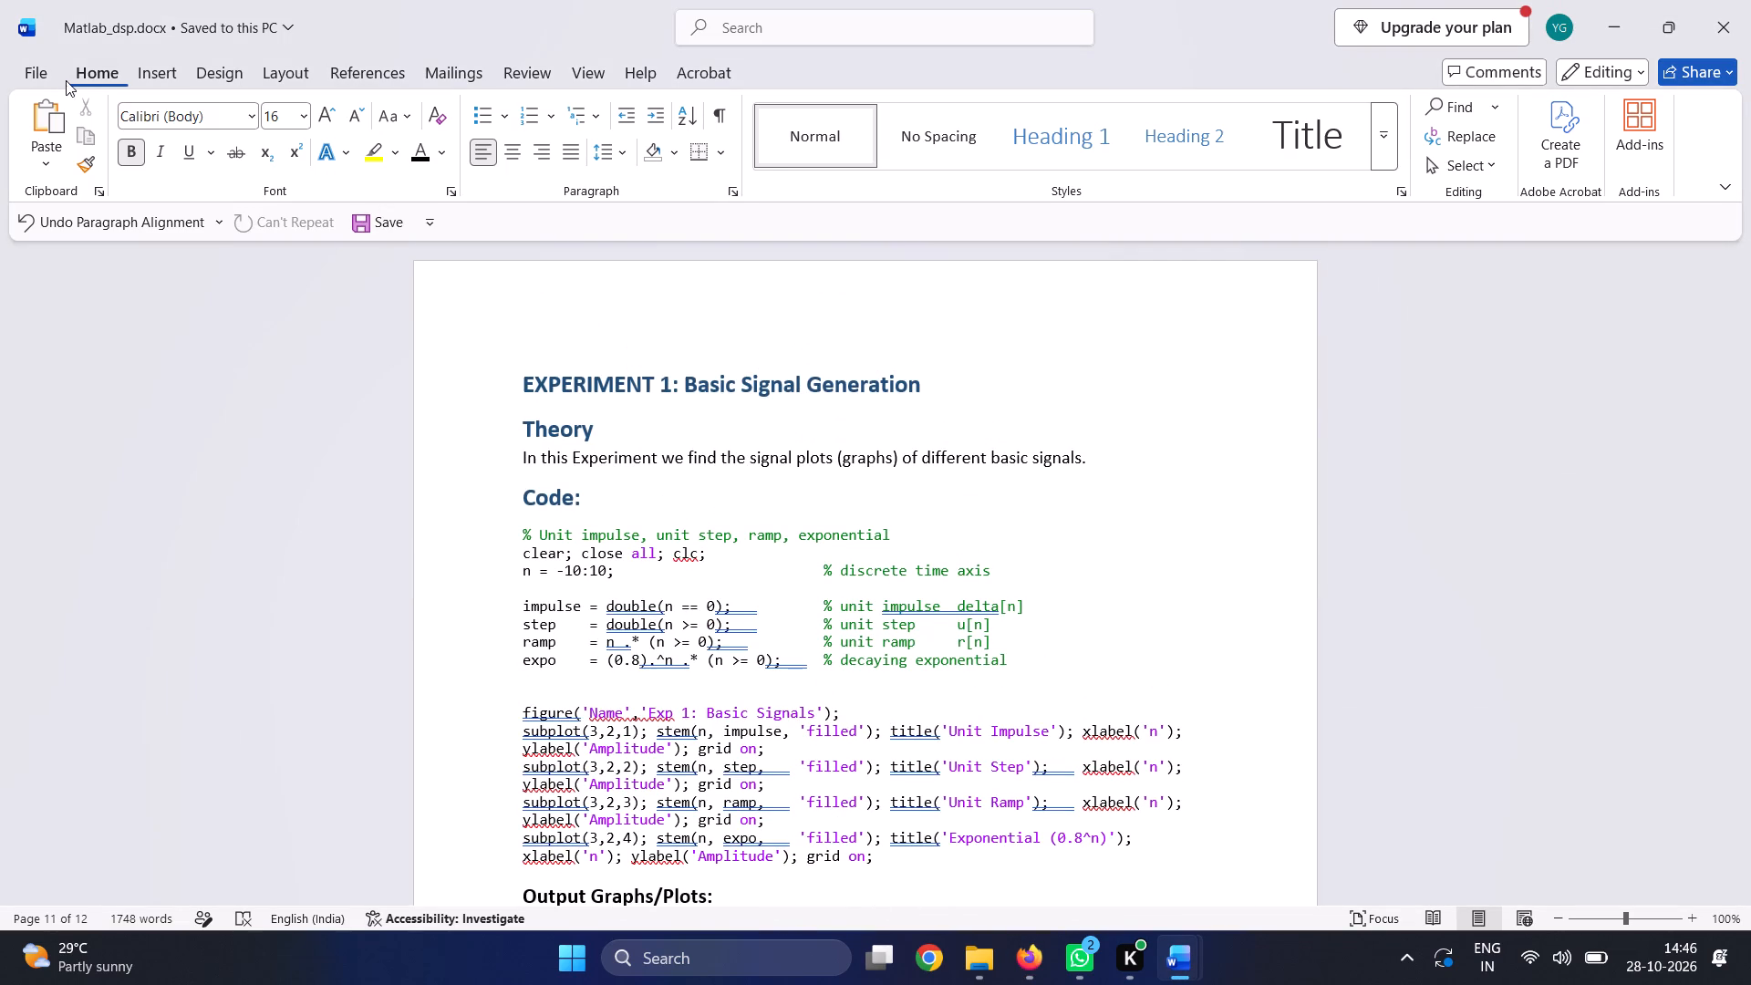
pyautogui.click(631, 458)
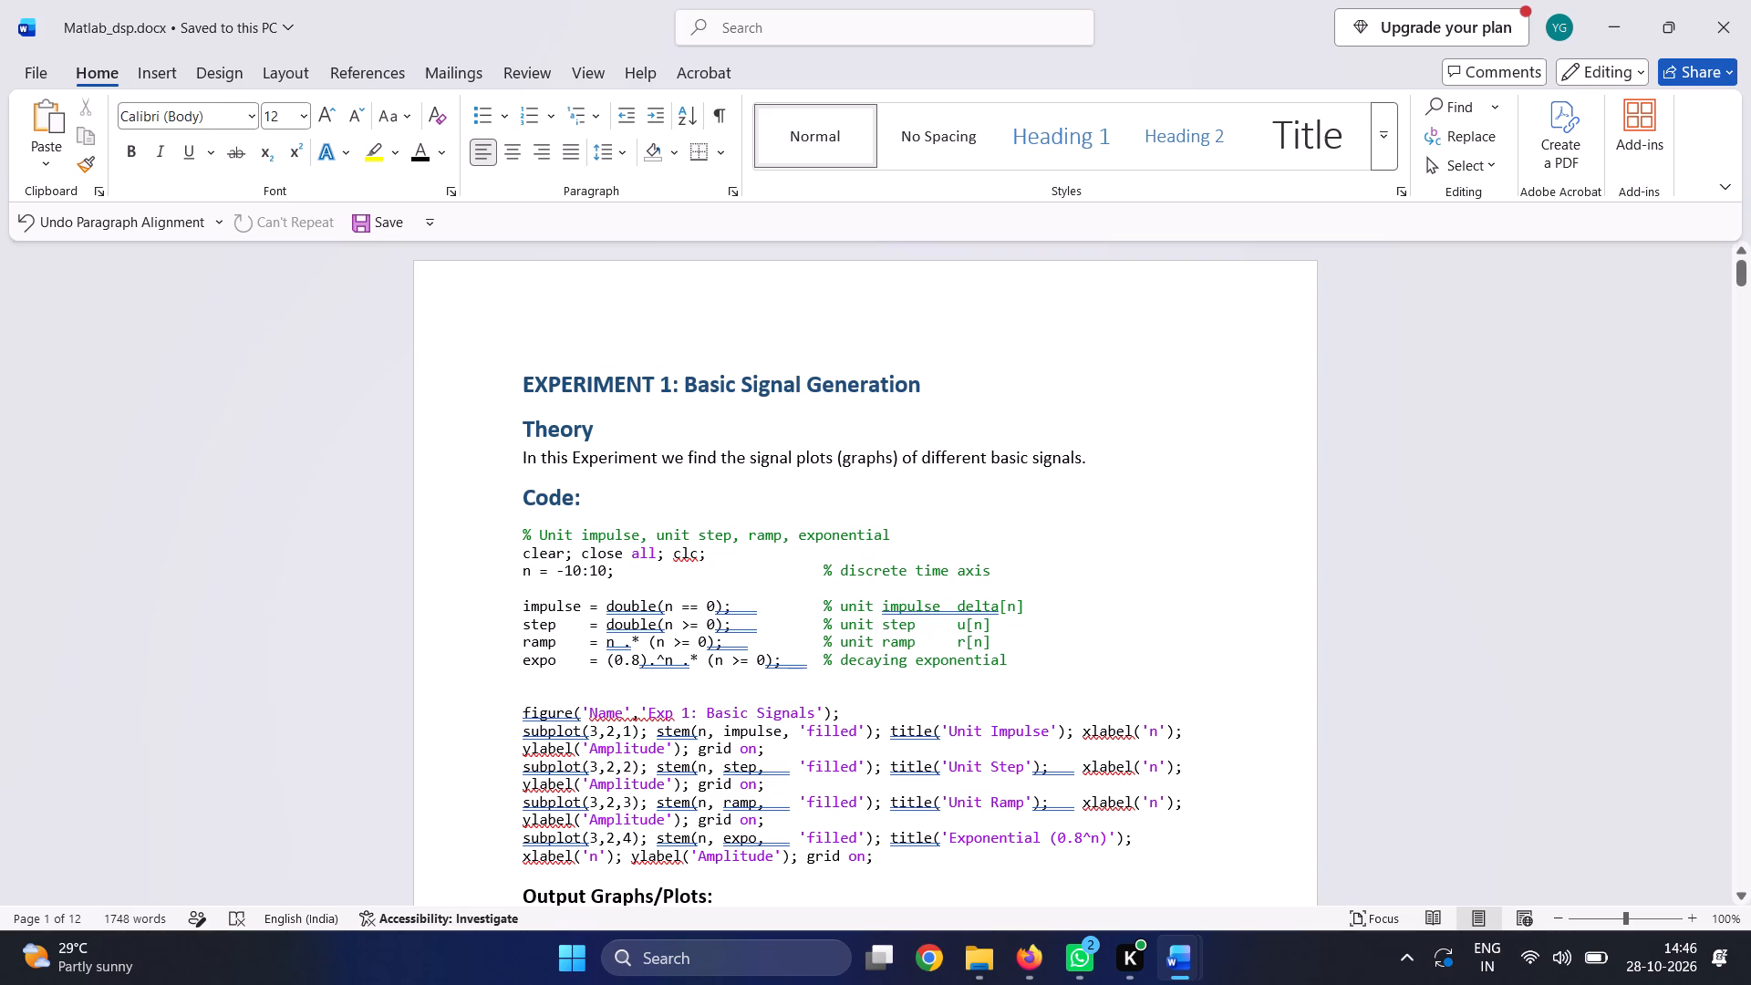
pyautogui.hotkey('ctrl', 's')
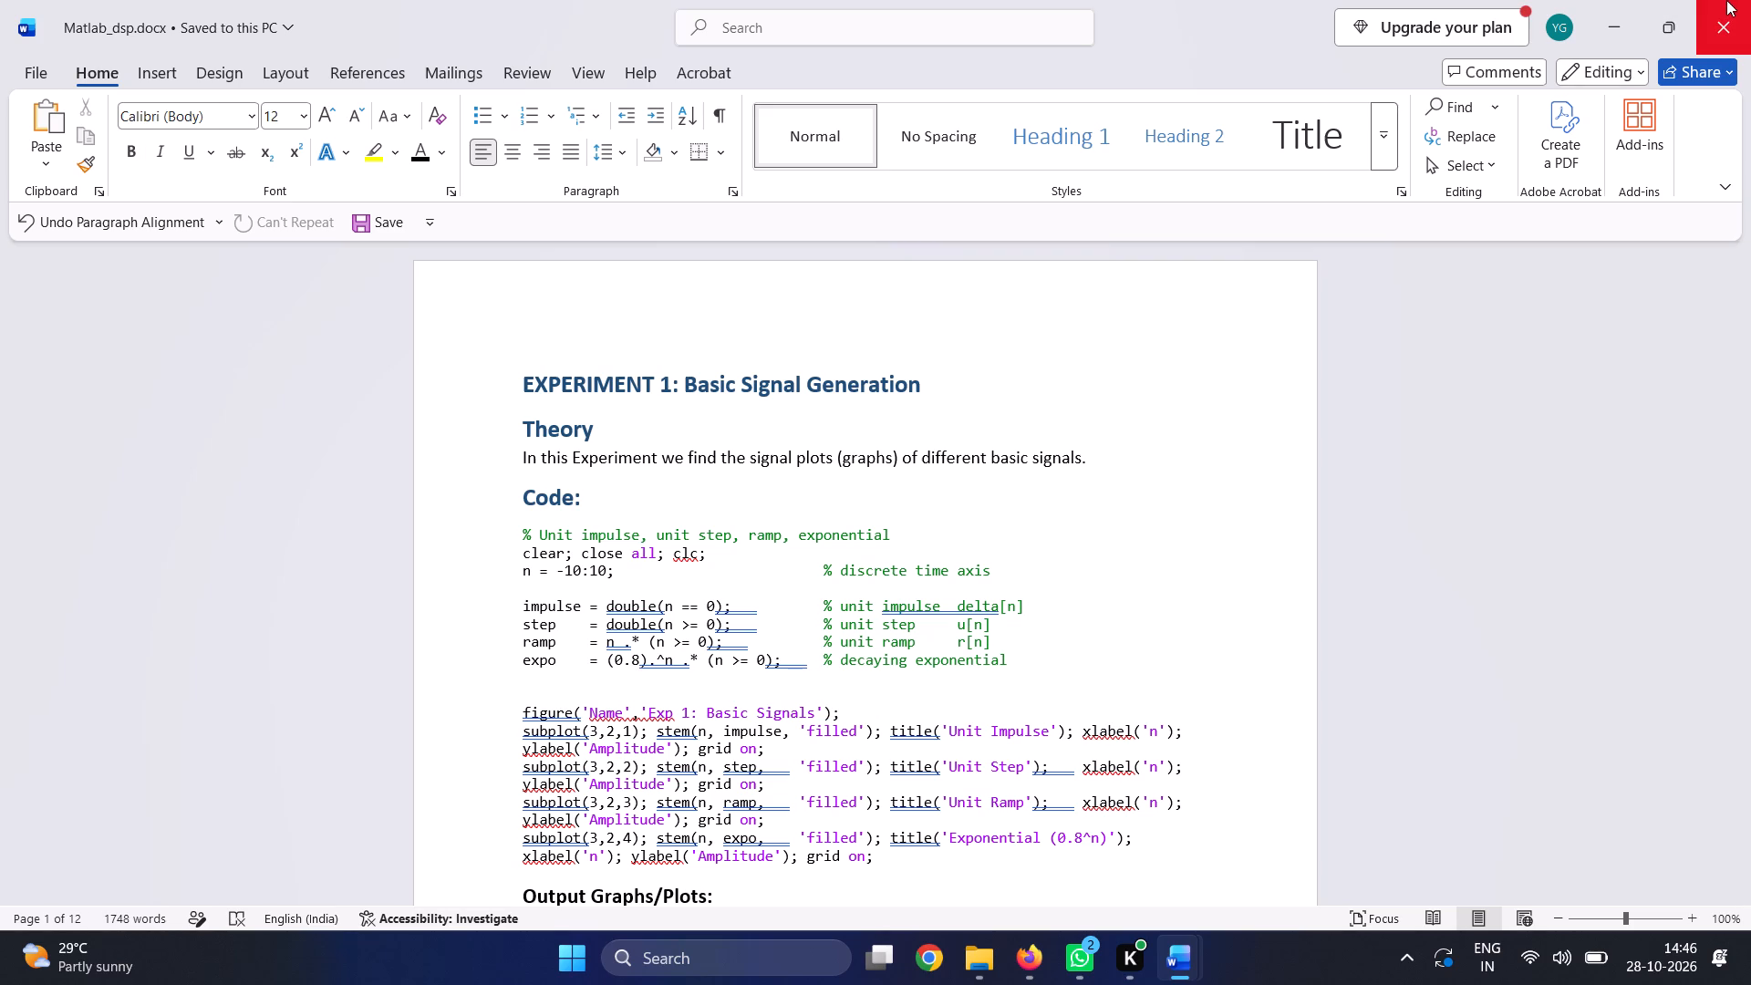
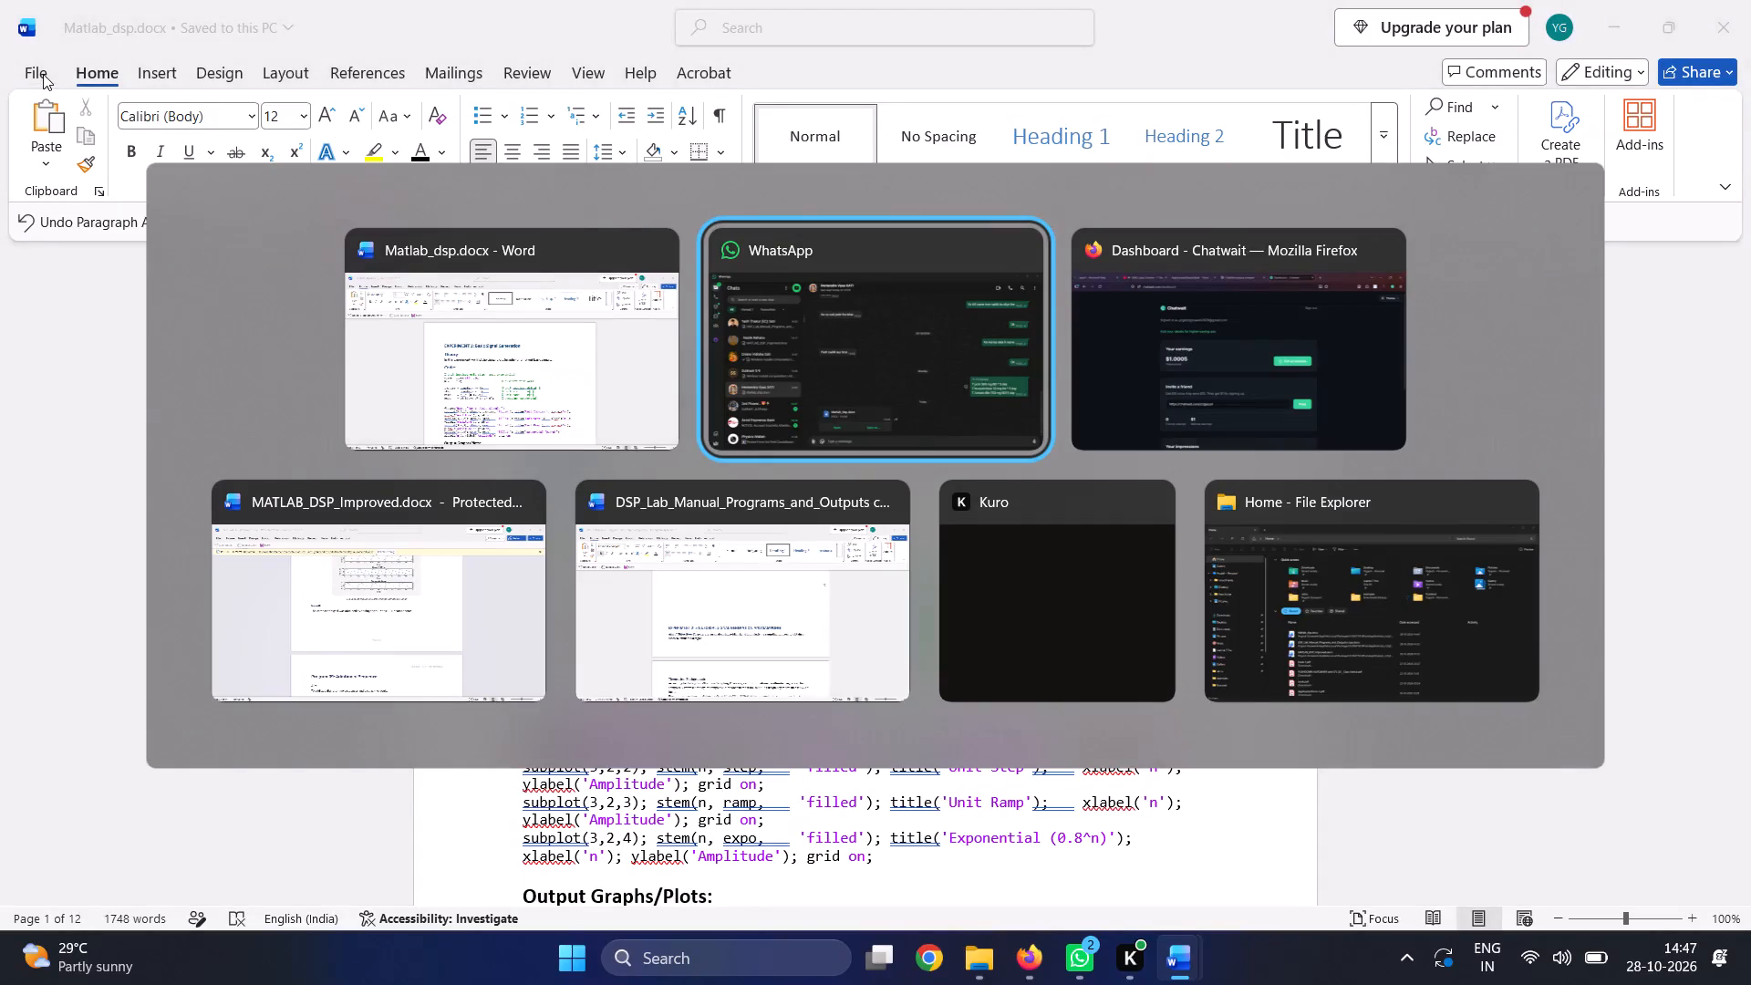
# Open the Save As options for Matlab_dsp.docx.
pyautogui.click(43, 74)
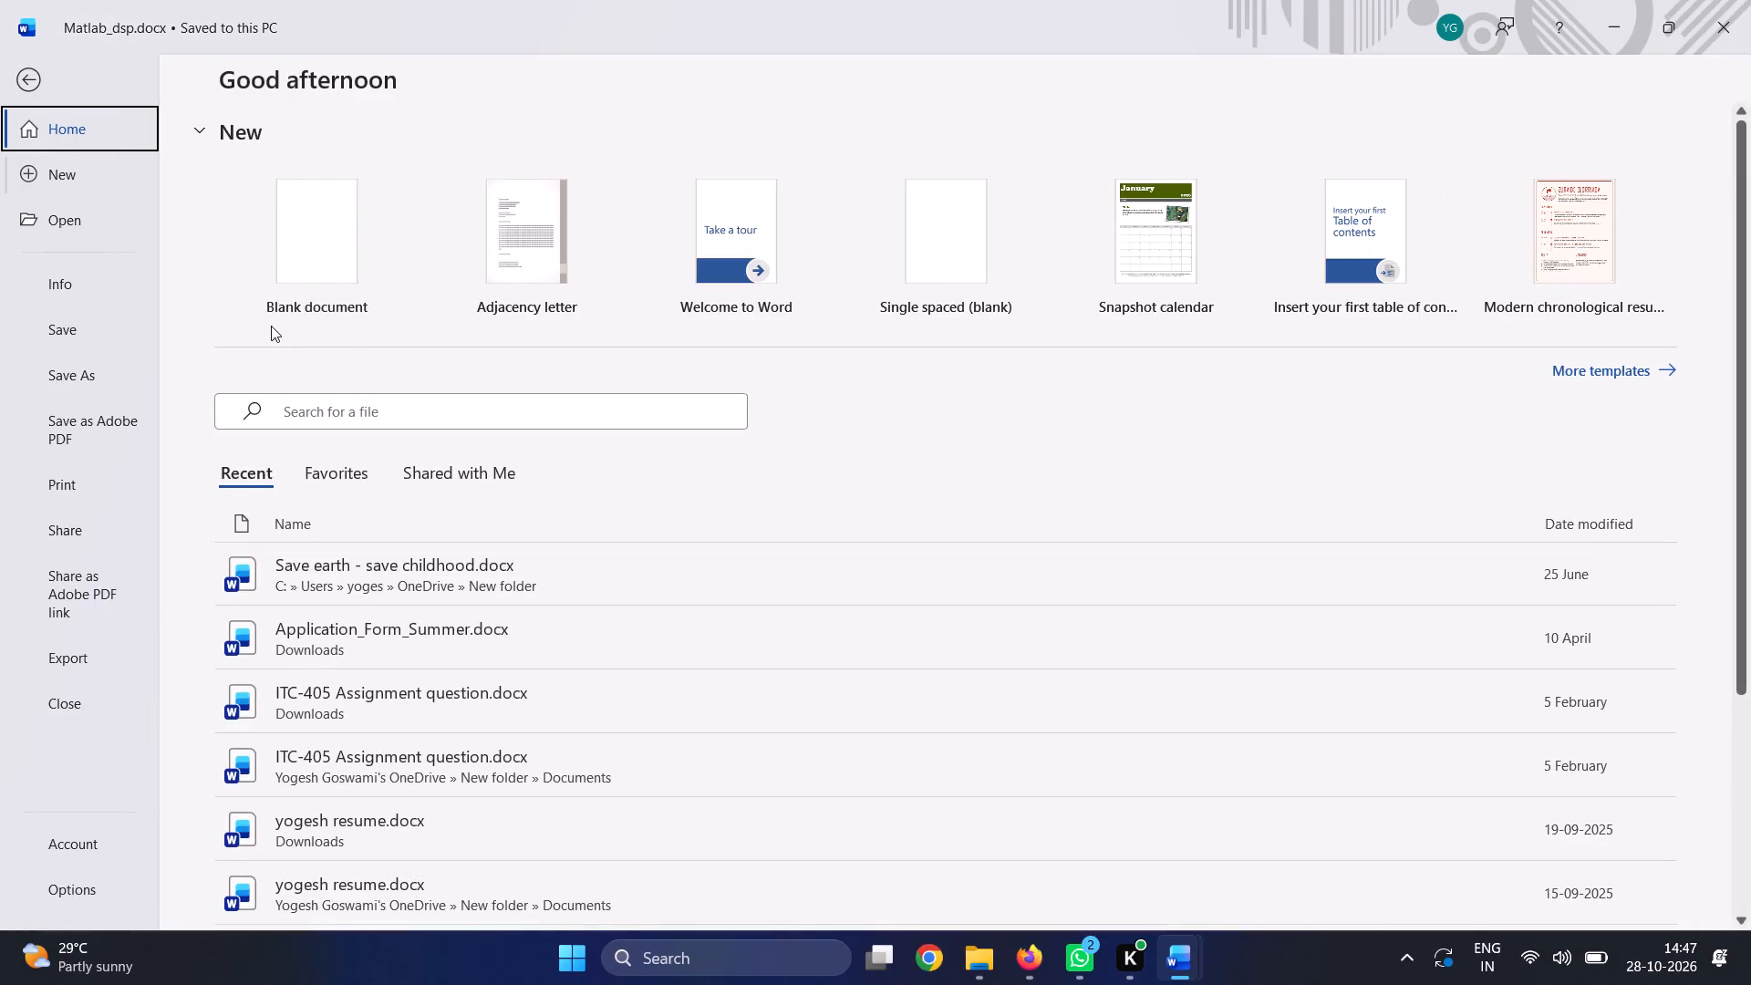
pyautogui.click(66, 373)
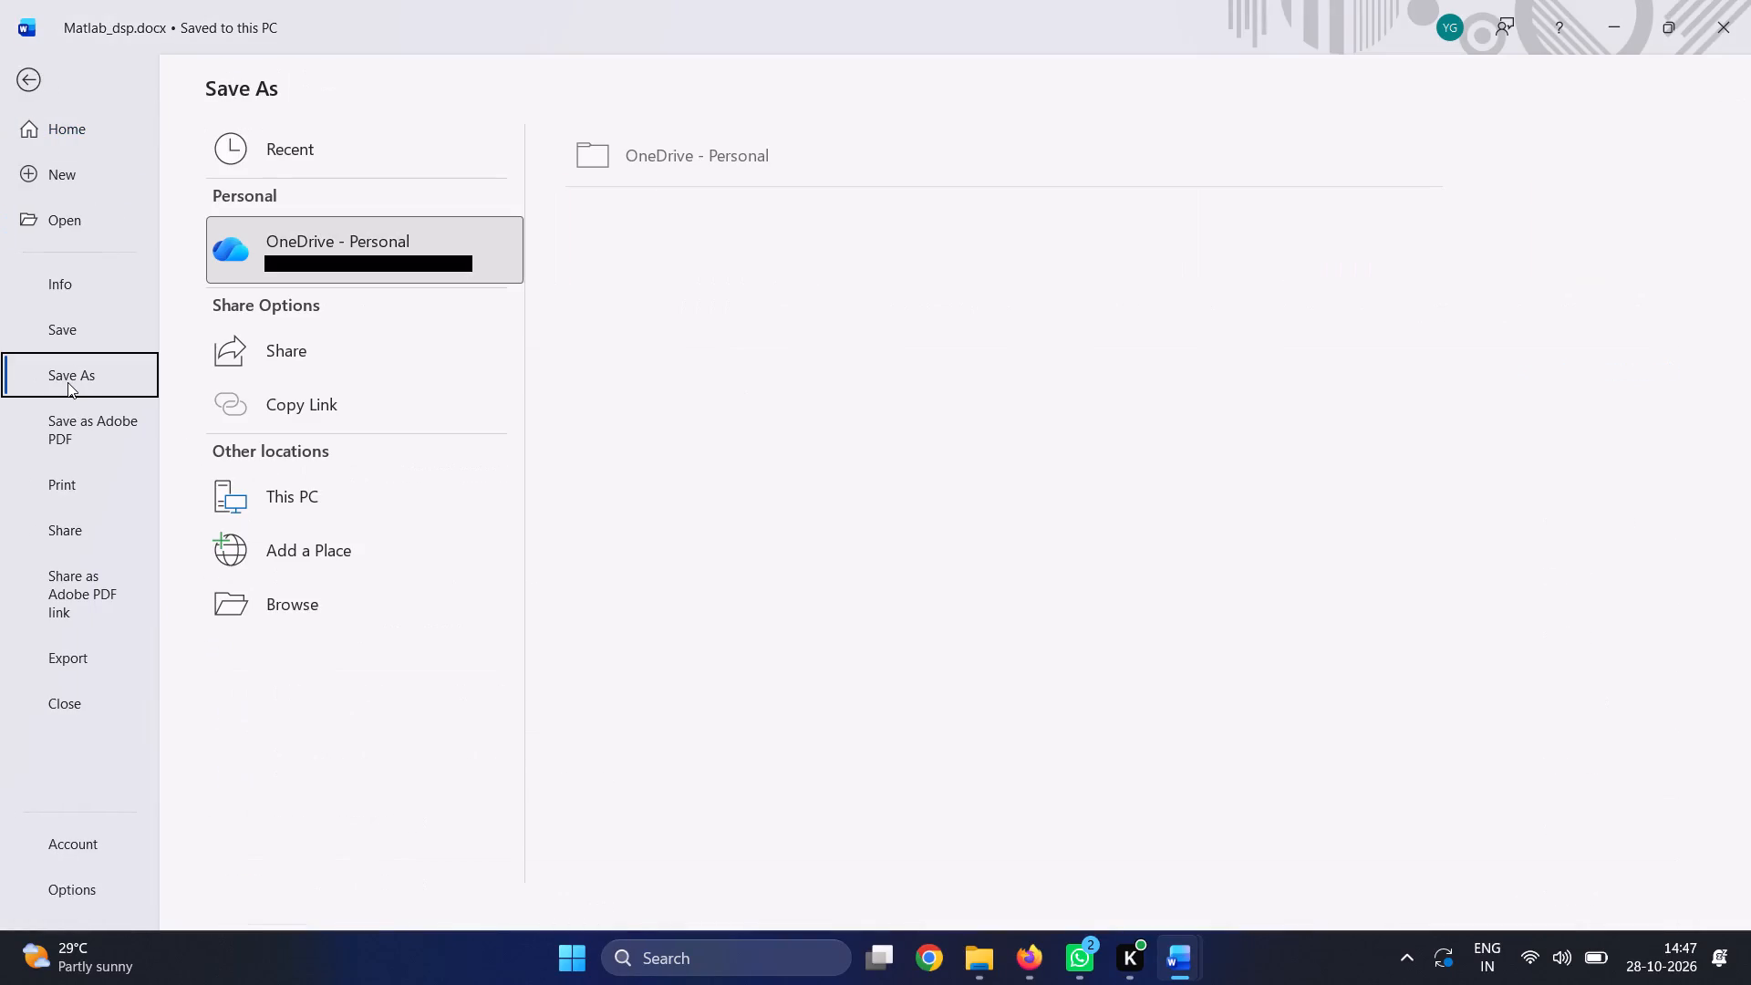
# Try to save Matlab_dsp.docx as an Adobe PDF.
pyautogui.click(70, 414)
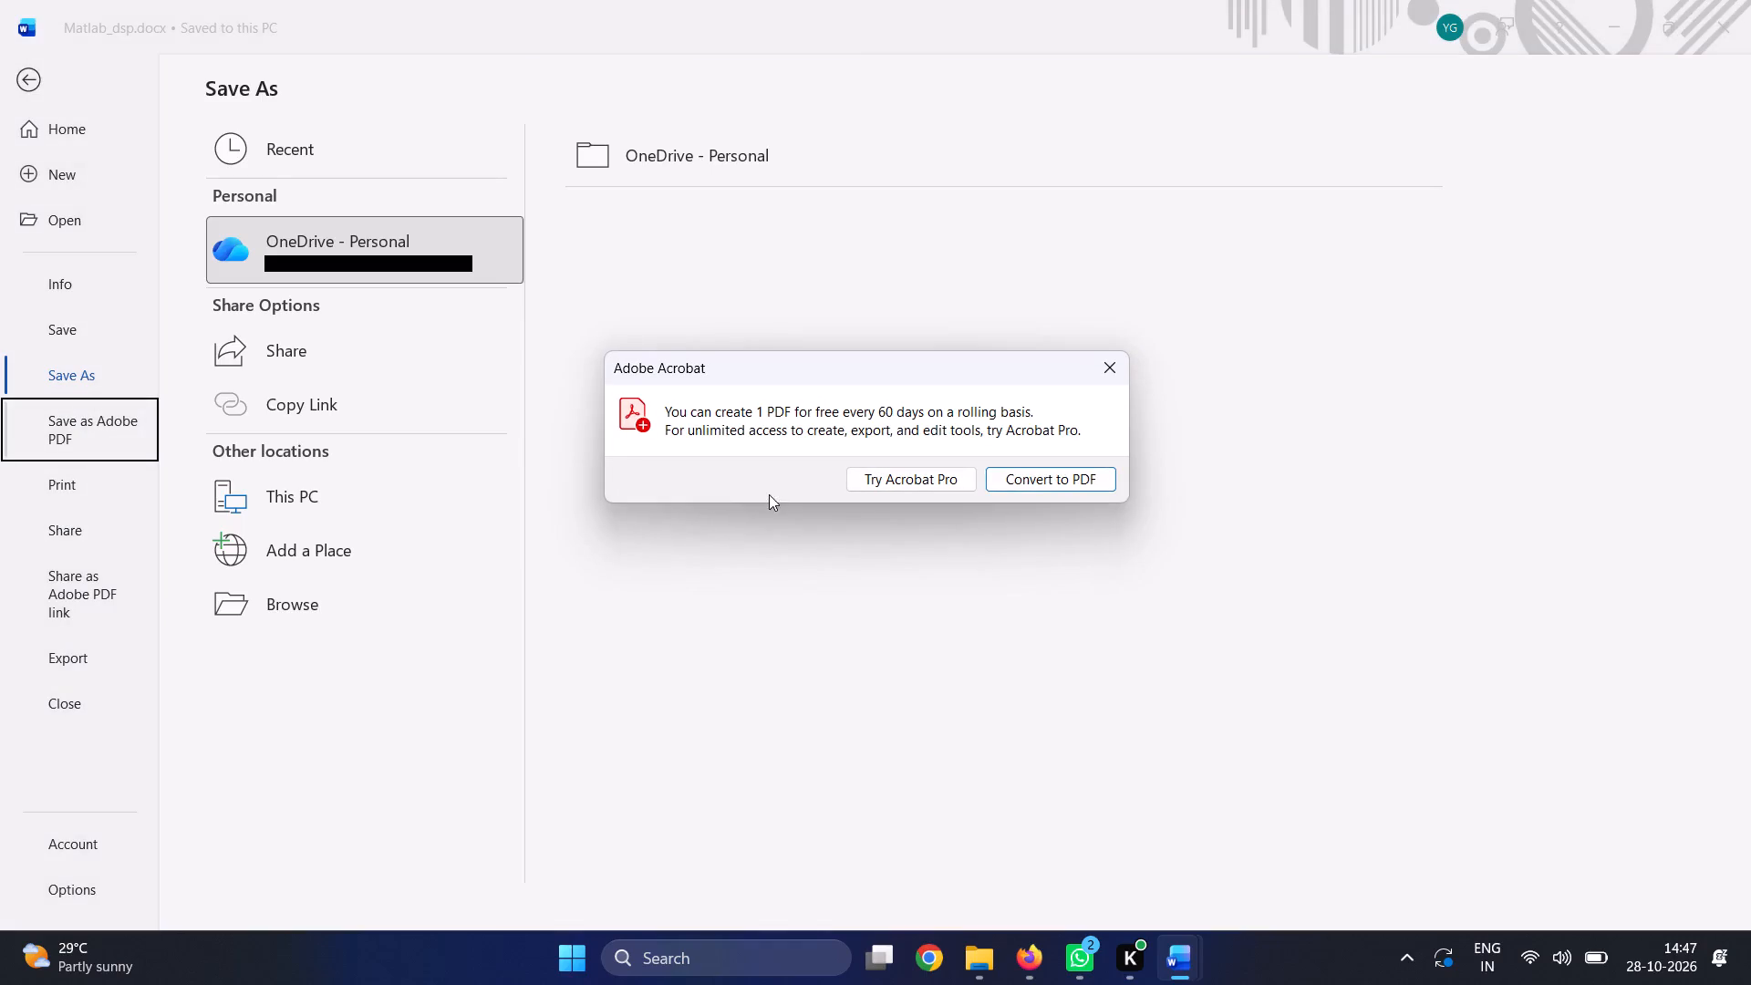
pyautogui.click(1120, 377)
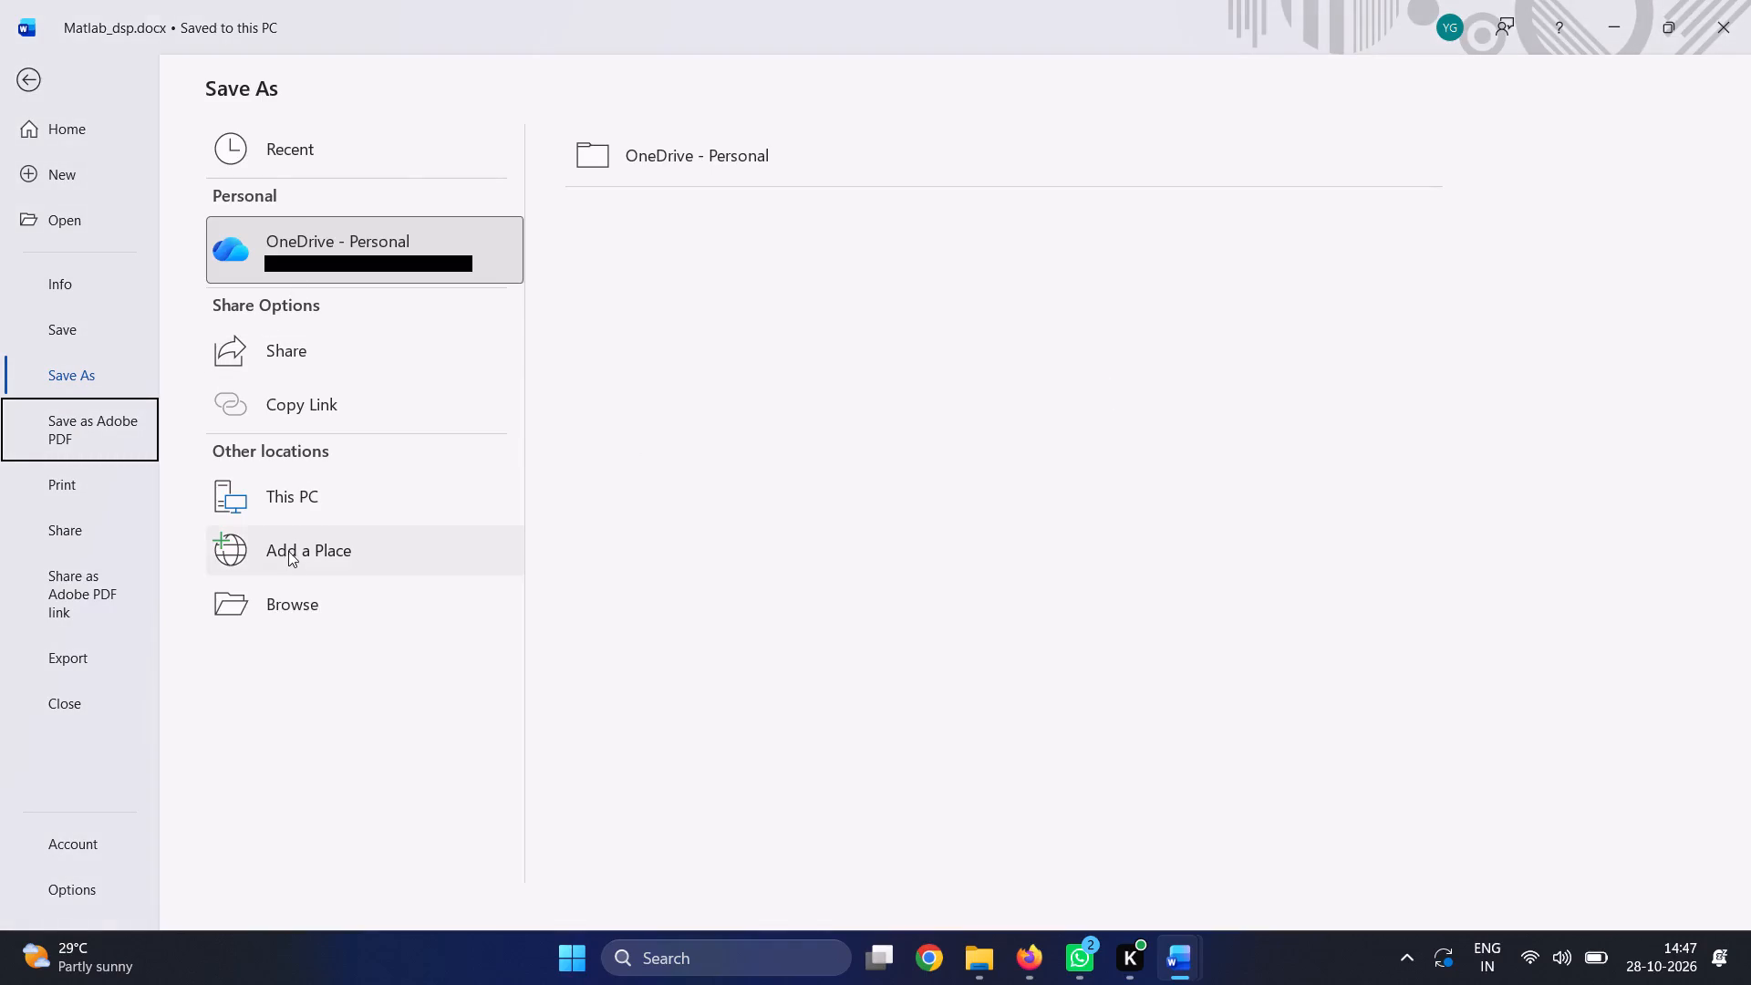
# Save a copy of the document in the Downloads folder as Matlab_dsp_new.docx.
pyautogui.click(302, 596)
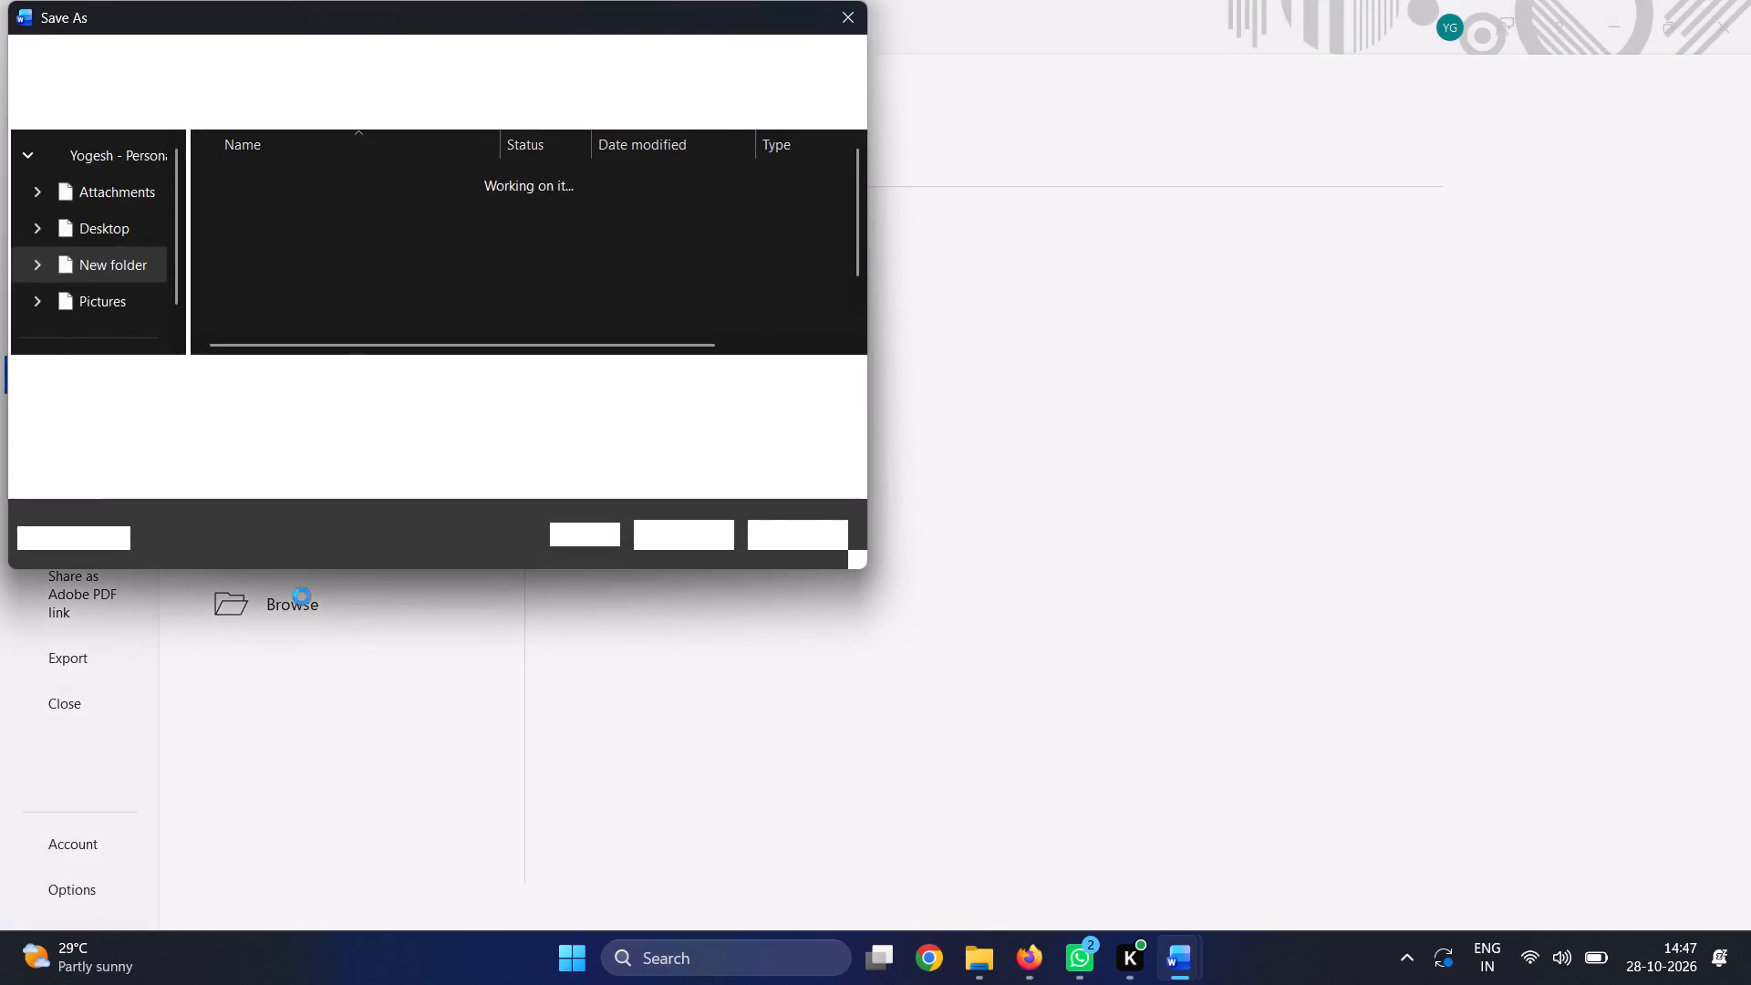
pyautogui.click(98, 248)
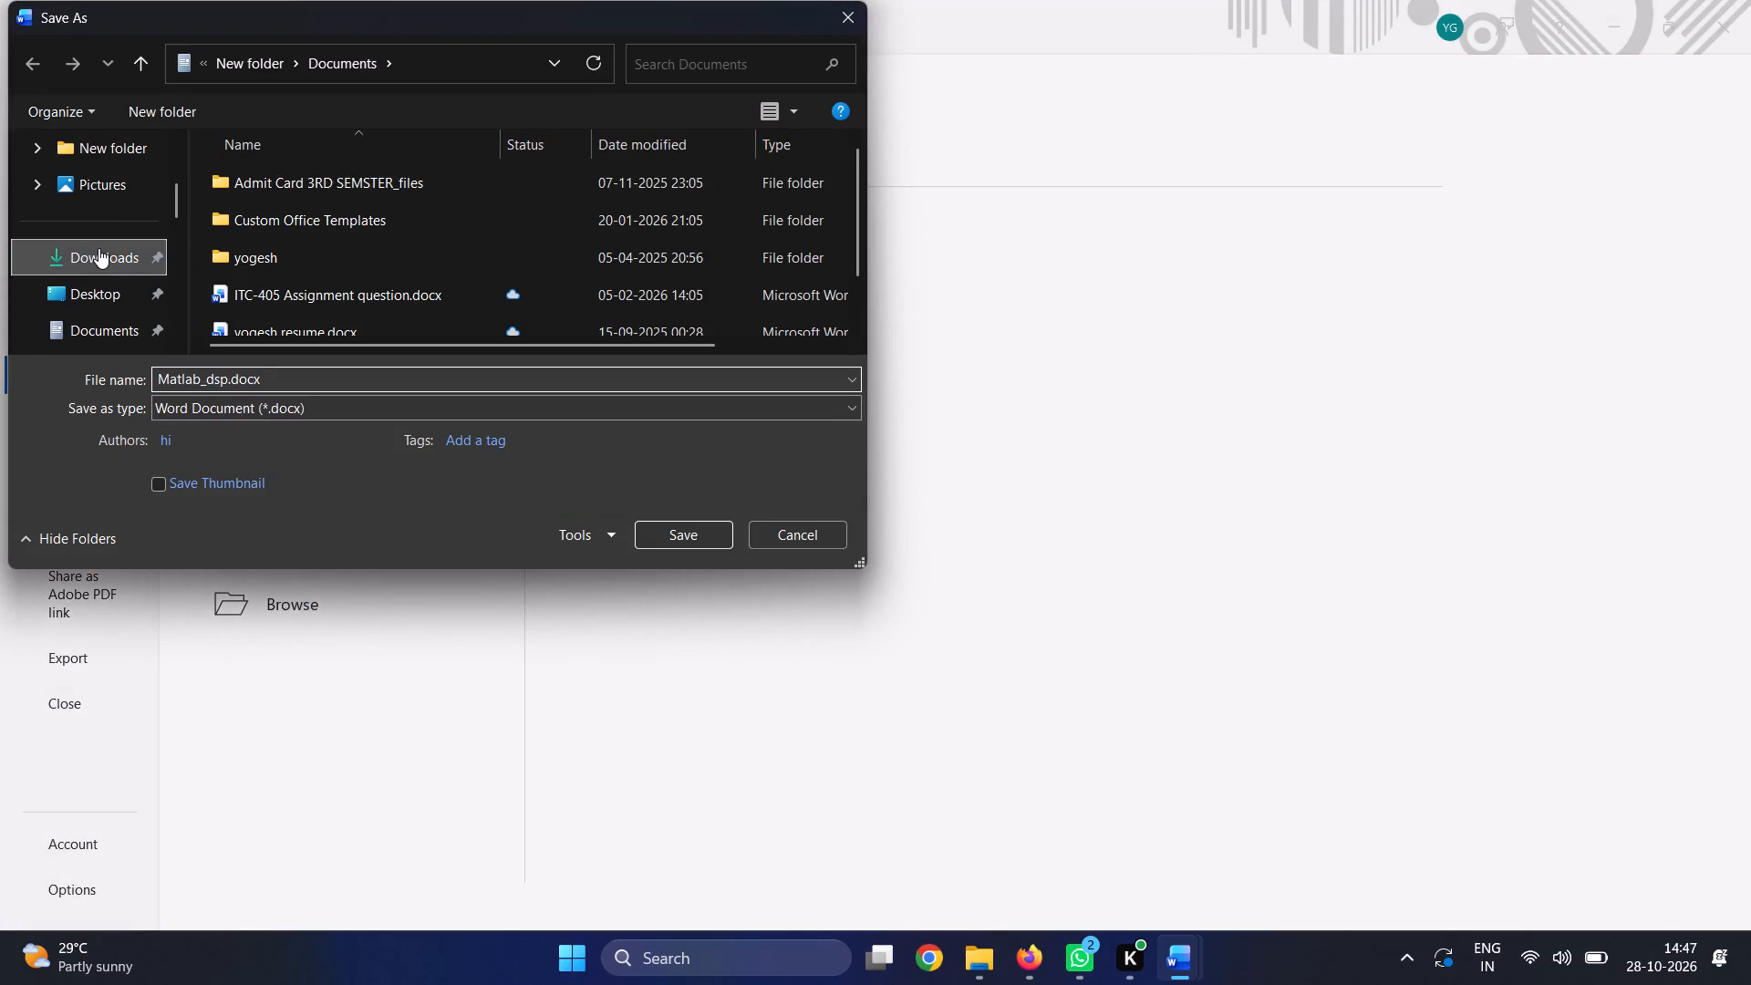
pyautogui.click(233, 379)
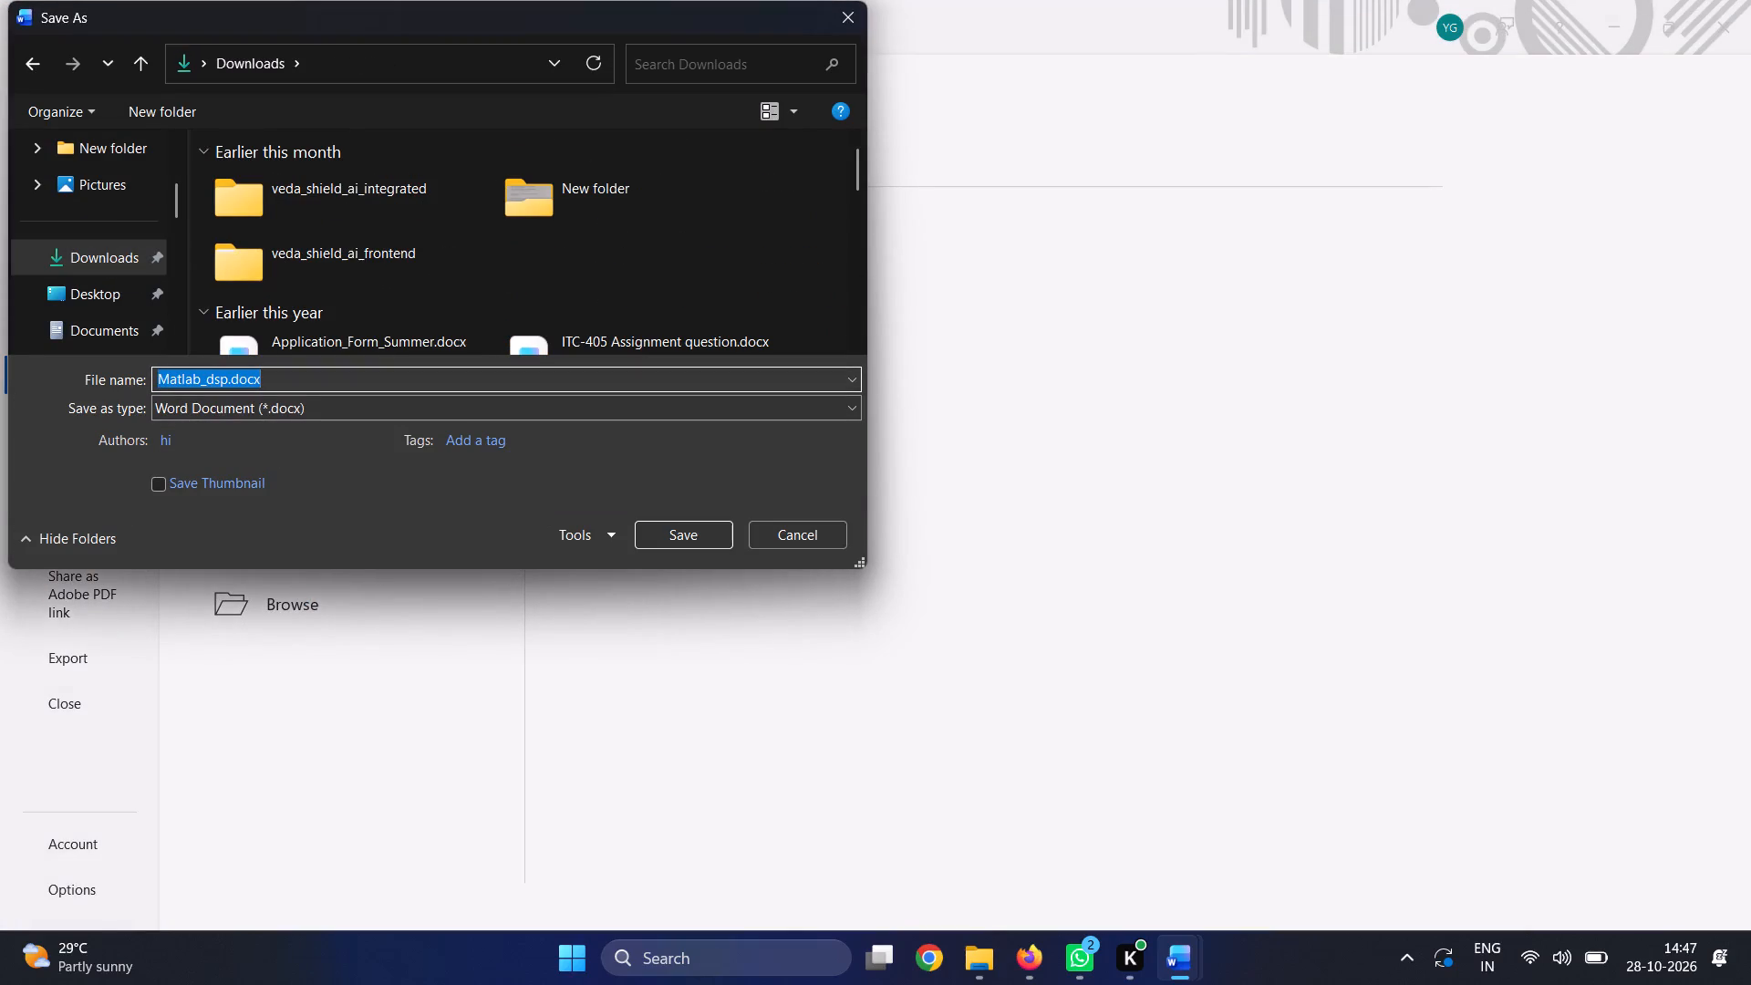
pyautogui.press('Left')
pyautogui.press('Left')
pyautogui.press('Left')
pyautogui.press('Left')
pyautogui.press('Right')
pyautogui.press('Right')
pyautogui.press('Right')
pyautogui.press('Right')
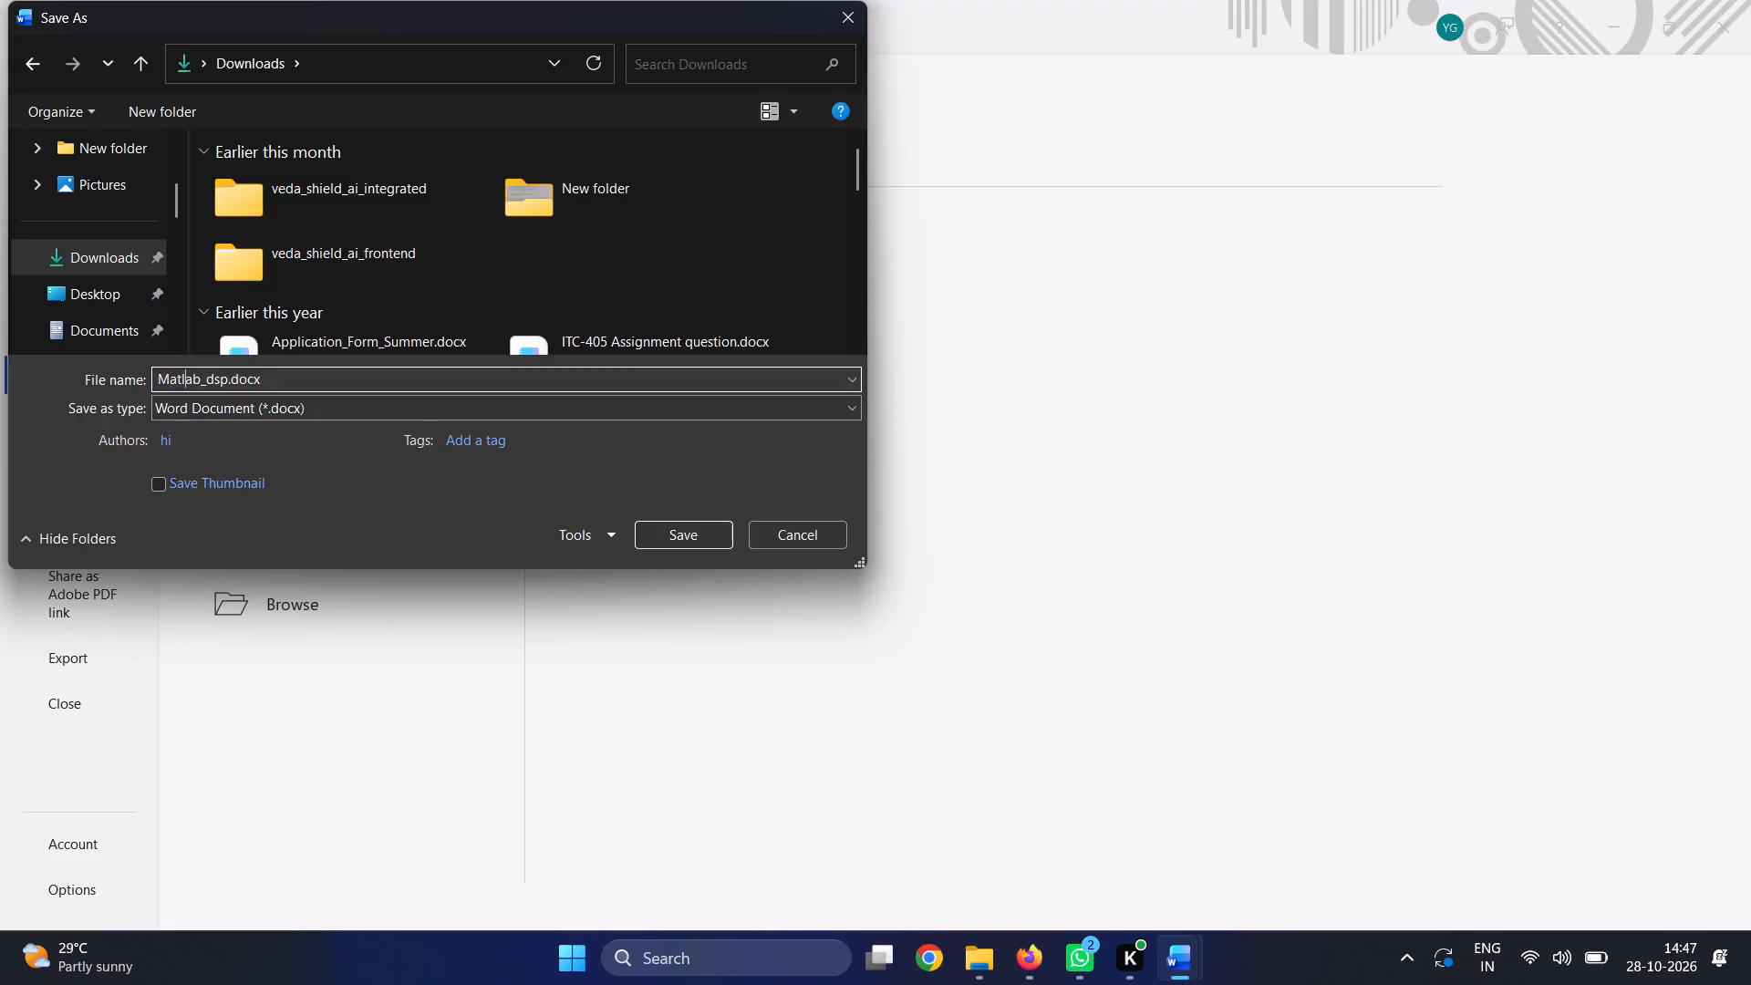
pyautogui.press('Right')
pyautogui.press('Right')
pyautogui.press('Right')
pyautogui.press('Right')
pyautogui.press('Right')
pyautogui.press('Right')
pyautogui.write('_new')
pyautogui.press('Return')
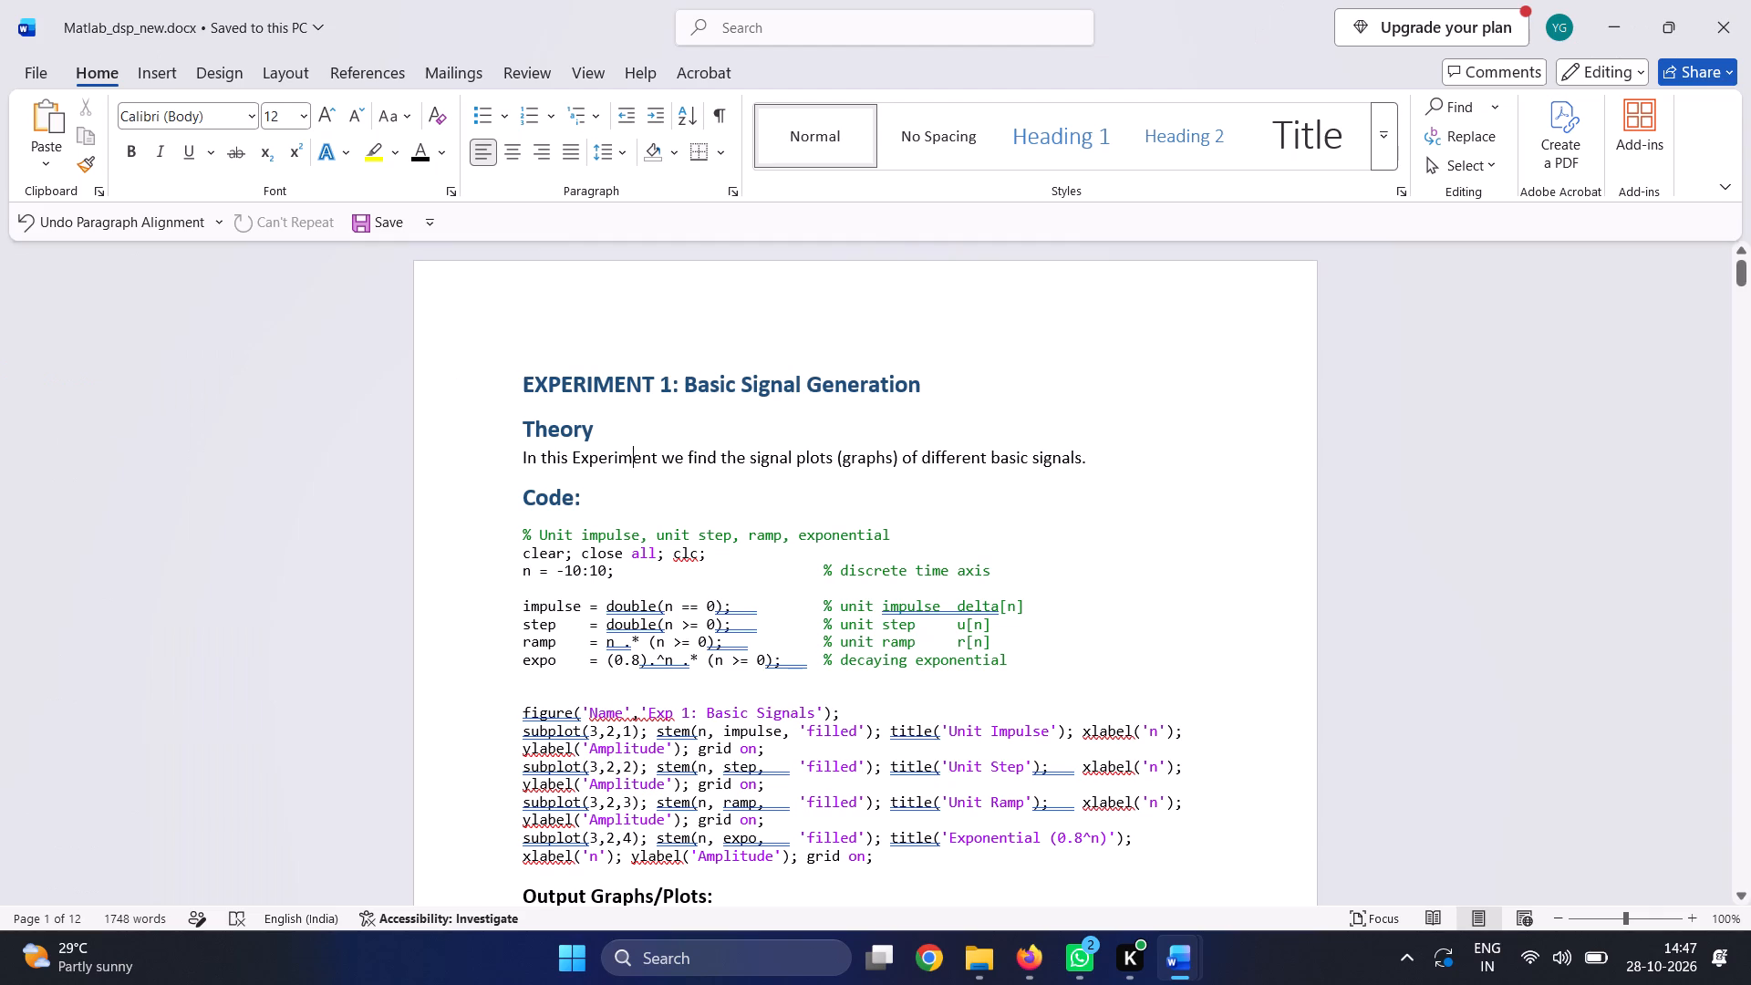
# Open the file management view for Matlab_dsp_new.docx.
pyautogui.click(37, 78)
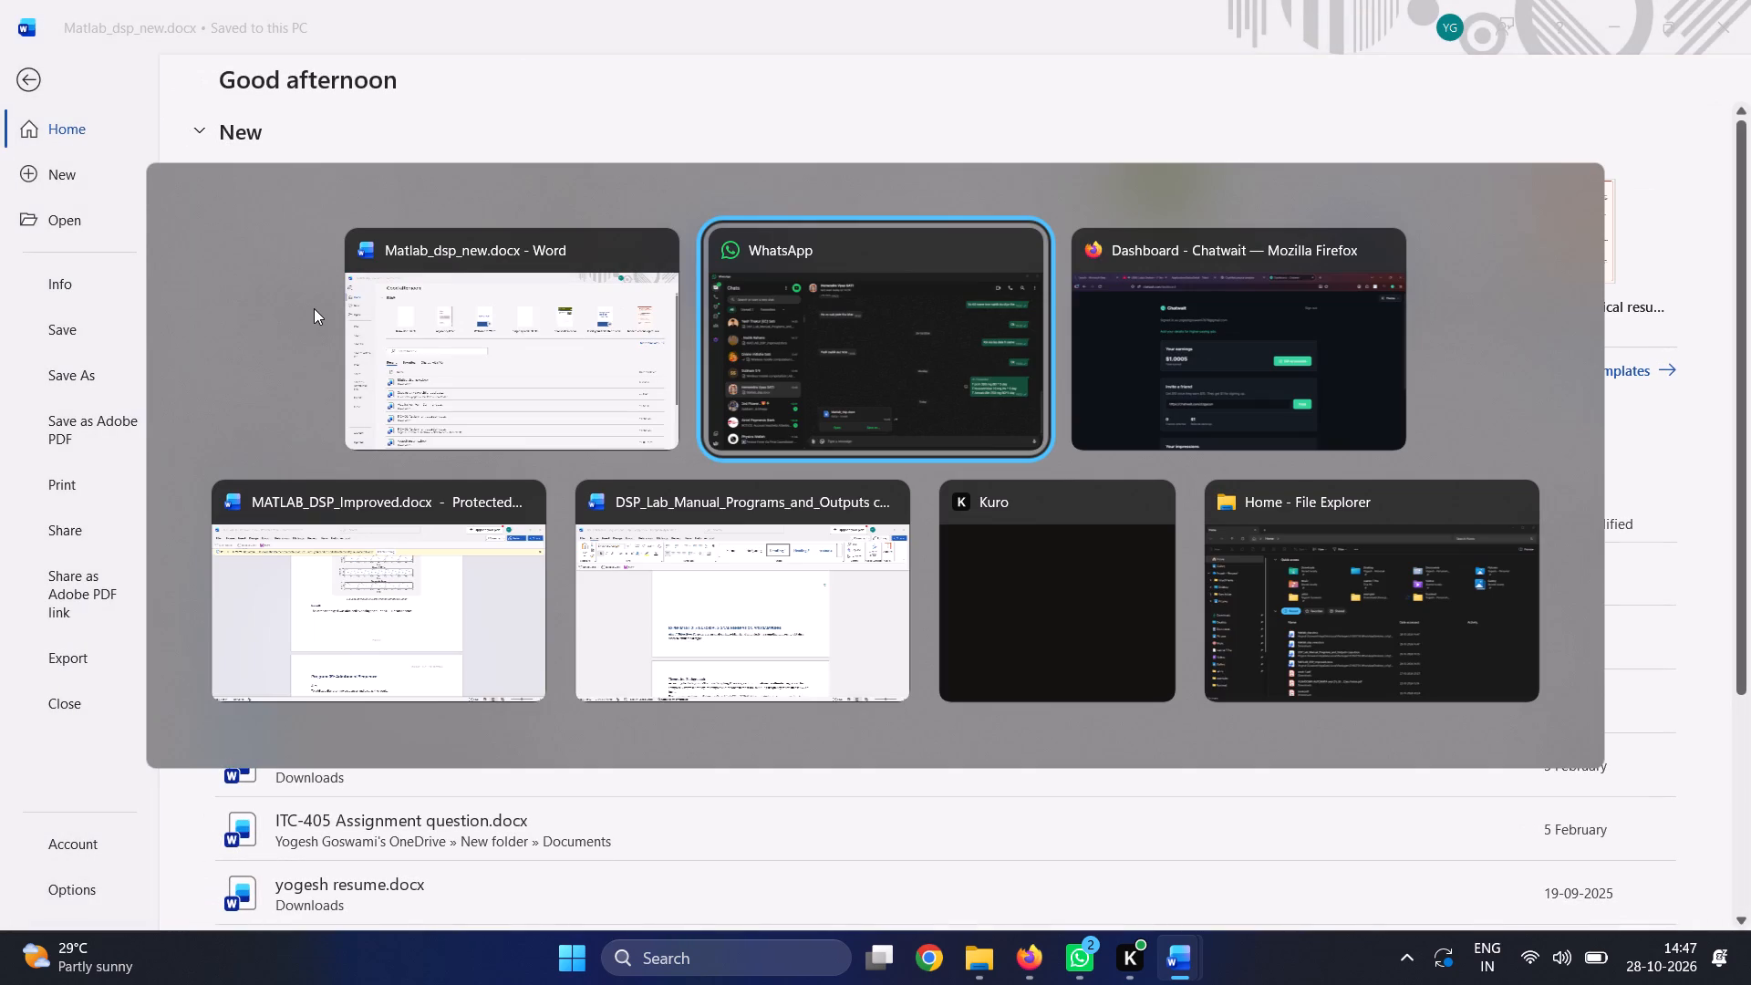